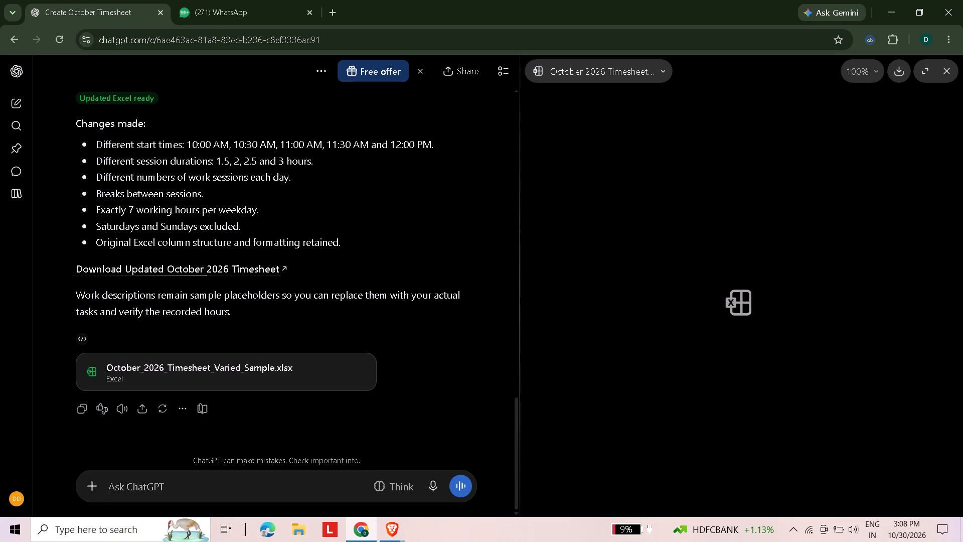
pyautogui.moveTo(525, 302); pyautogui.dragTo(300, 288)
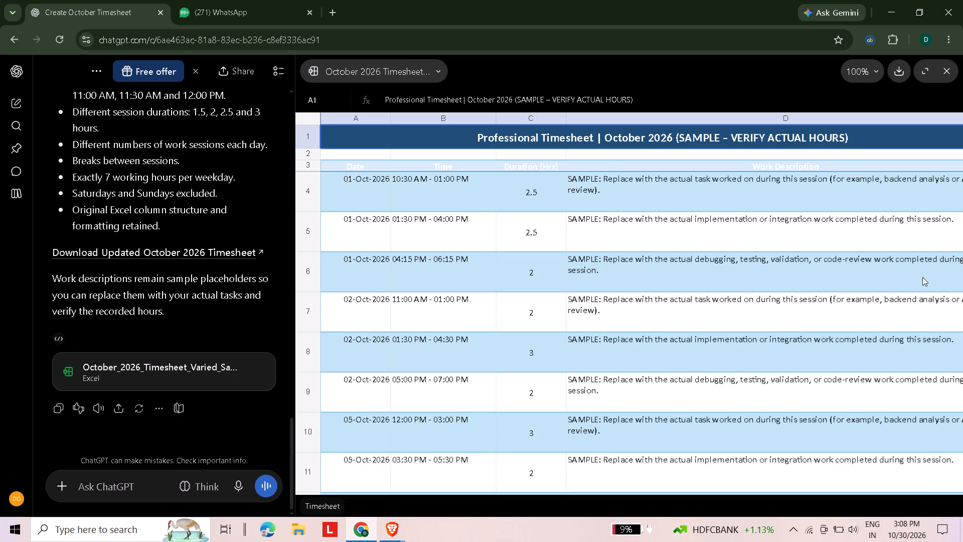
pyautogui.scroll(3, 784, 326)
pyautogui.scroll(5, 689, 366)
pyautogui.scroll(-3, 682, 355)
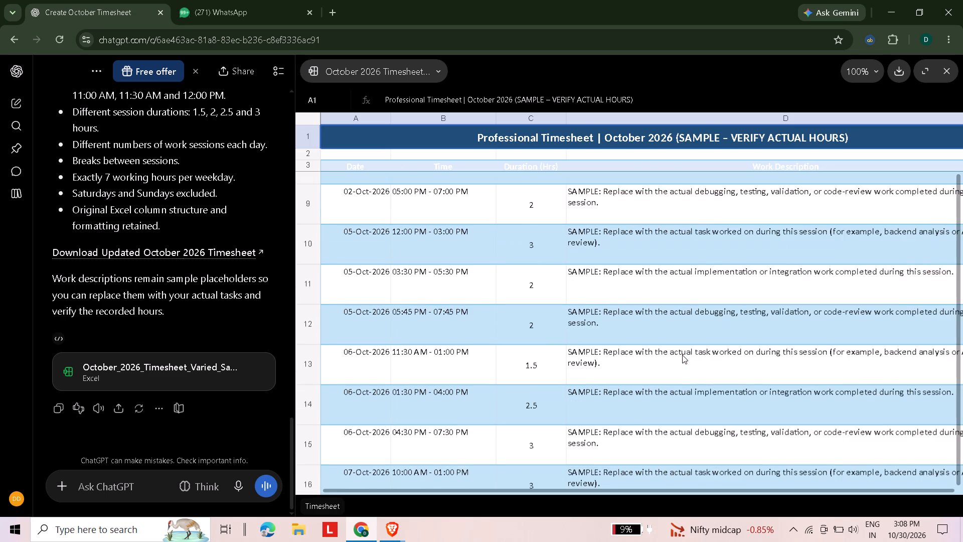
pyautogui.scroll(7, 682, 355)
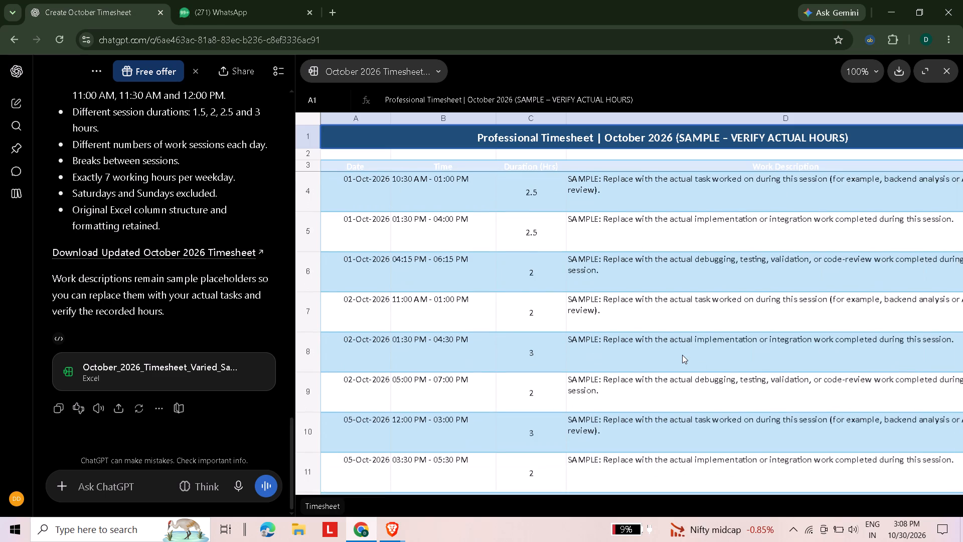
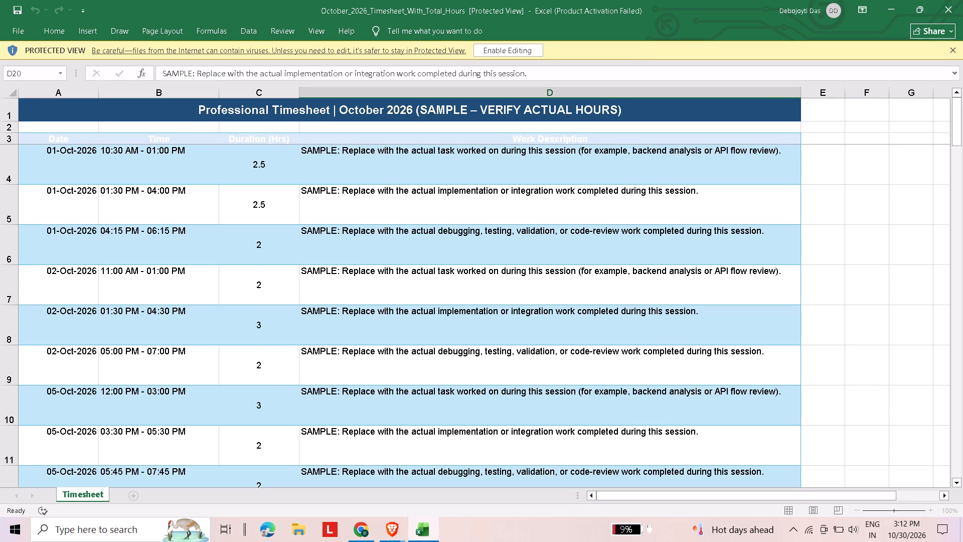
pyautogui.scroll(-19, 543, 265)
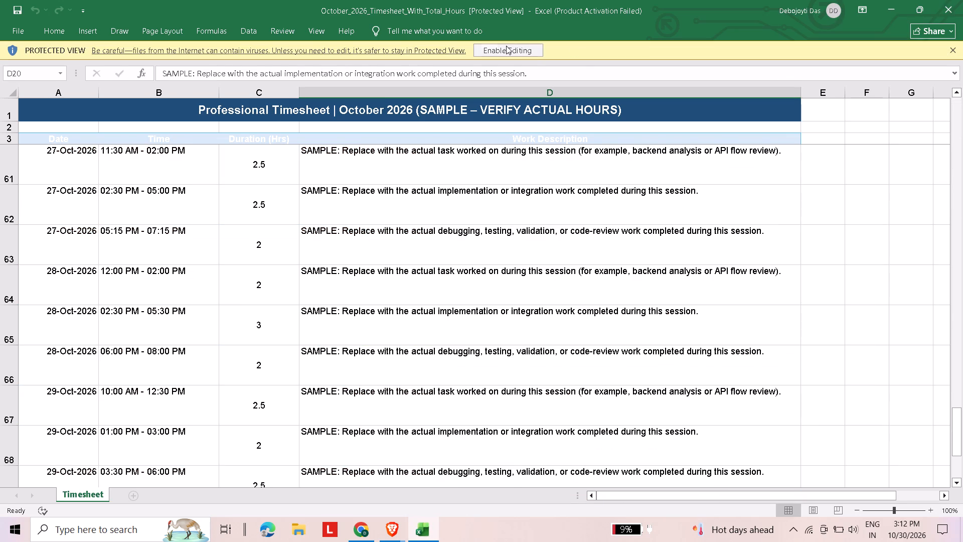
pyautogui.click(506, 46)
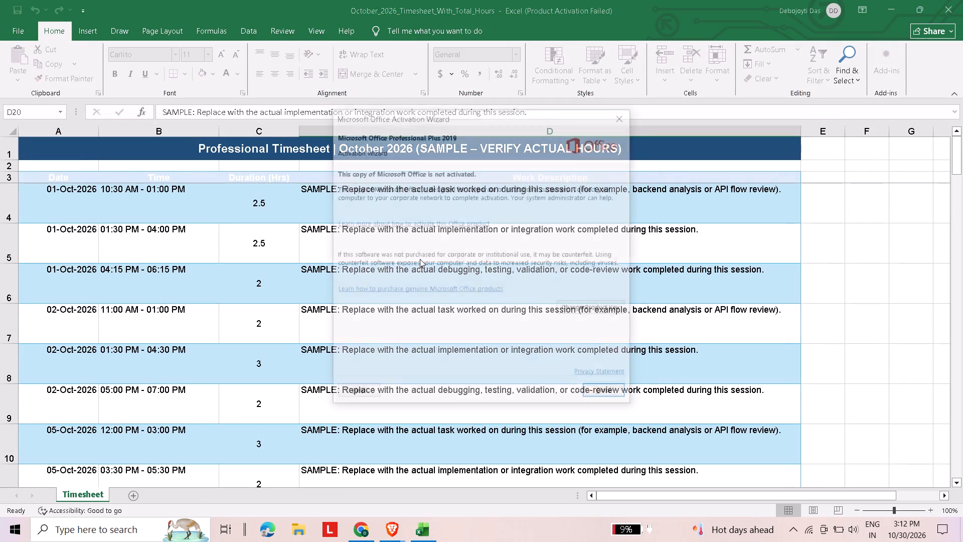
pyautogui.click(615, 394)
pyautogui.click(962, 0)
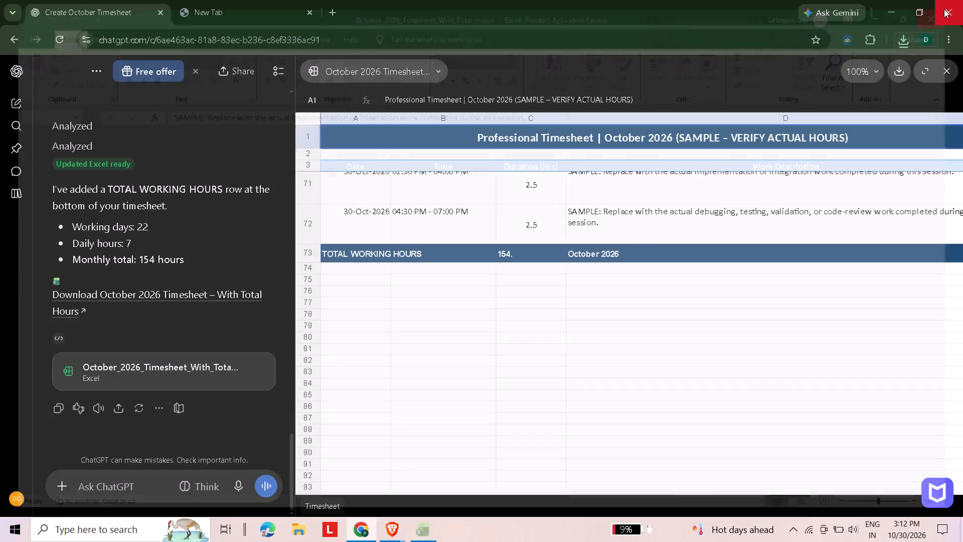
# Search the web for "online excel editing" in the empty browser tab and look over the results.
pyautogui.click(236, 4)
pyautogui.write('online')
pyautogui.press('space')
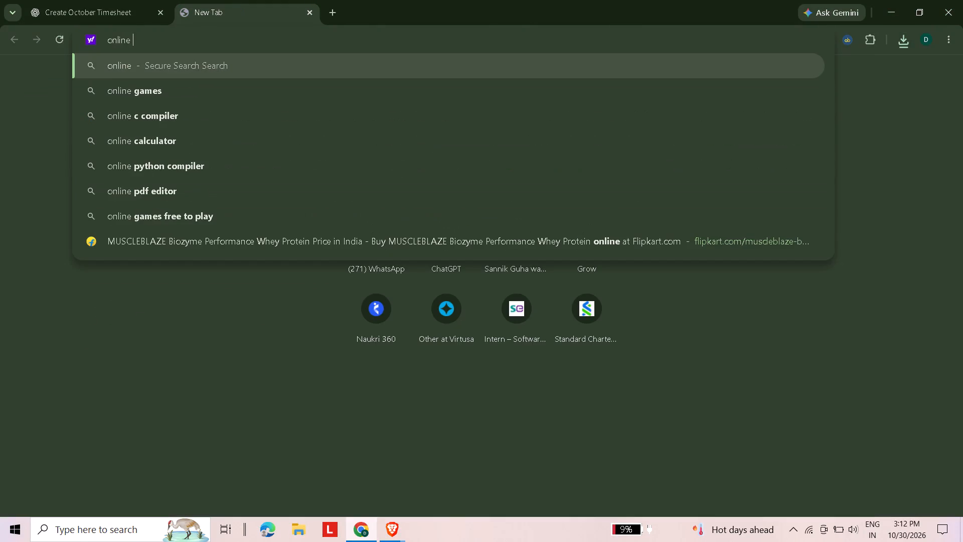
pyautogui.write('excel editing')
pyautogui.press('Down')
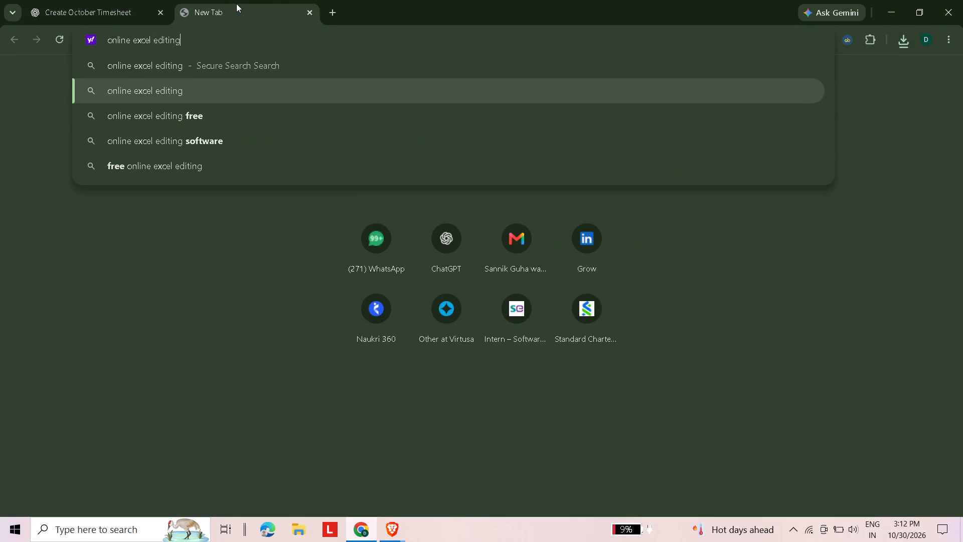
pyautogui.press('Return')
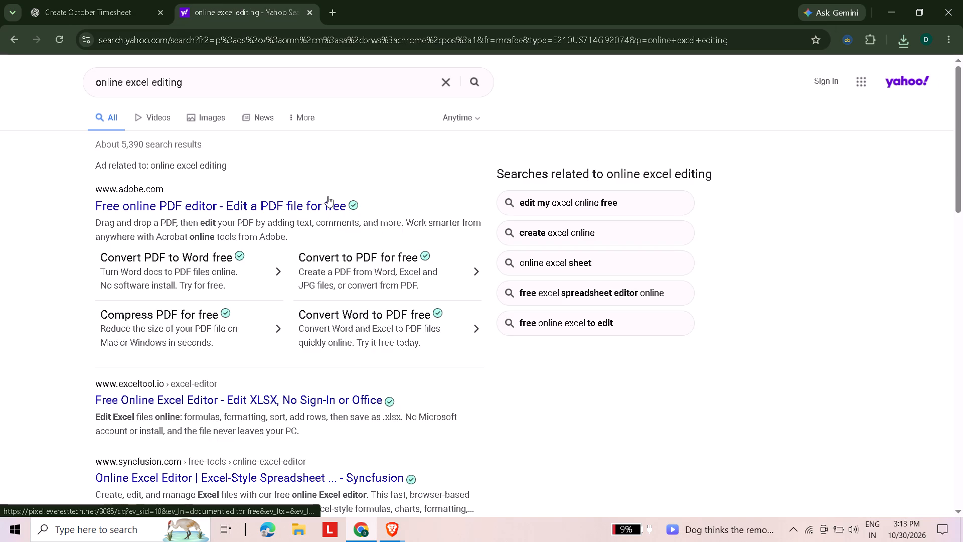
pyautogui.scroll(-1, 285, 467)
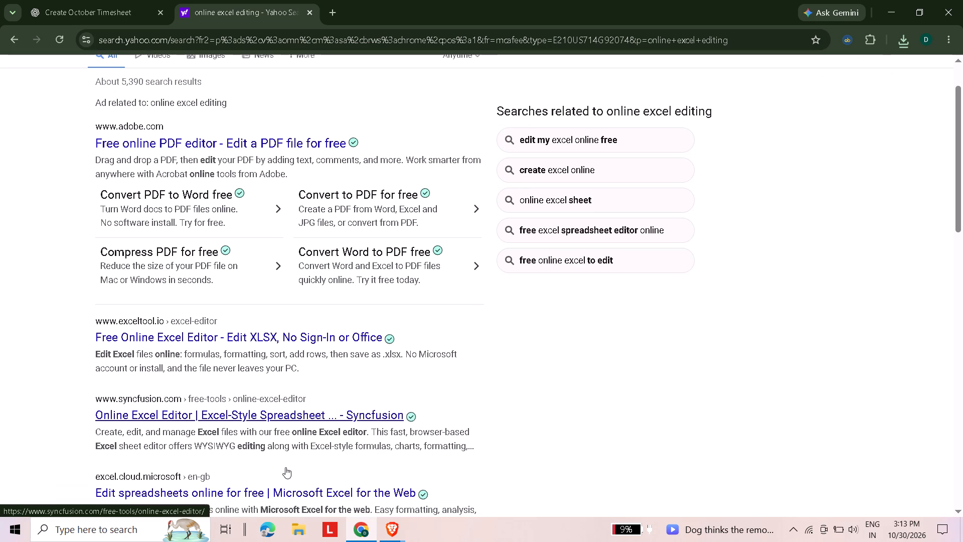
# Change the web search to the suggested query "online excel sheet to work free".
pyautogui.scroll(3, 234, 120)
pyautogui.moveTo(219, 91); pyautogui.dragTo(91, 70)
pyautogui.click(170, 94)
pyautogui.doubleClick(168, 81)
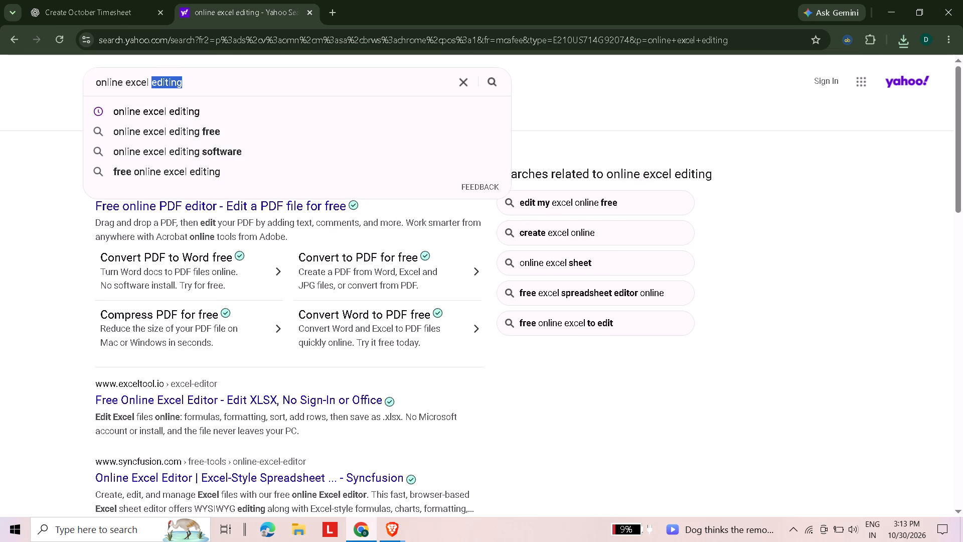
pyautogui.write('sheet')
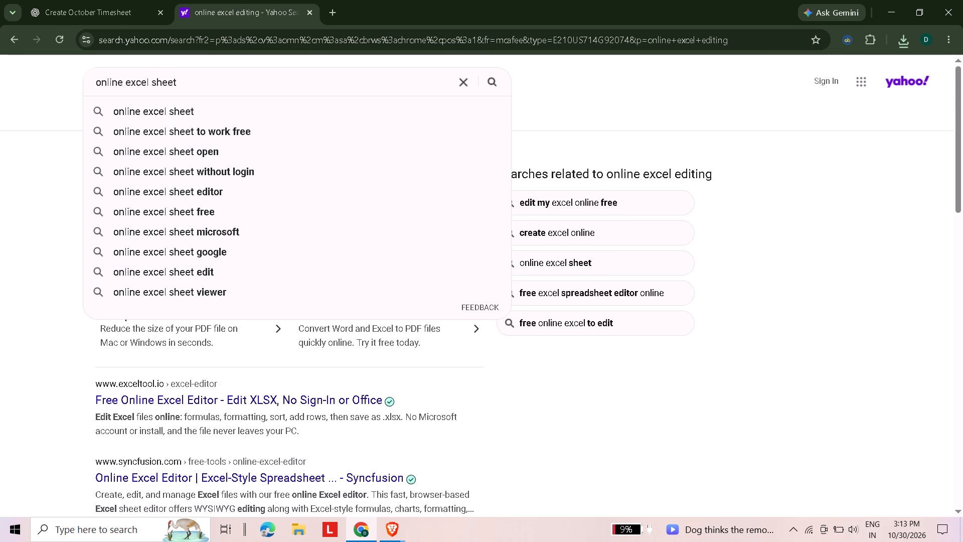
pyautogui.press('Down')
pyautogui.press('Down')
pyautogui.press('Return')
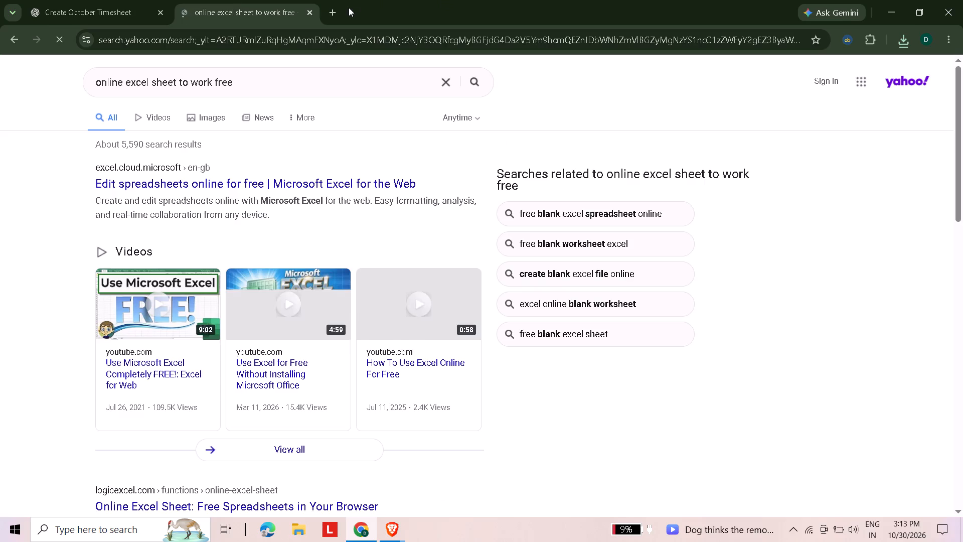
# Enter "google" as the query in a new browser tab.
pyautogui.click(332, 4)
pyautogui.write('google')
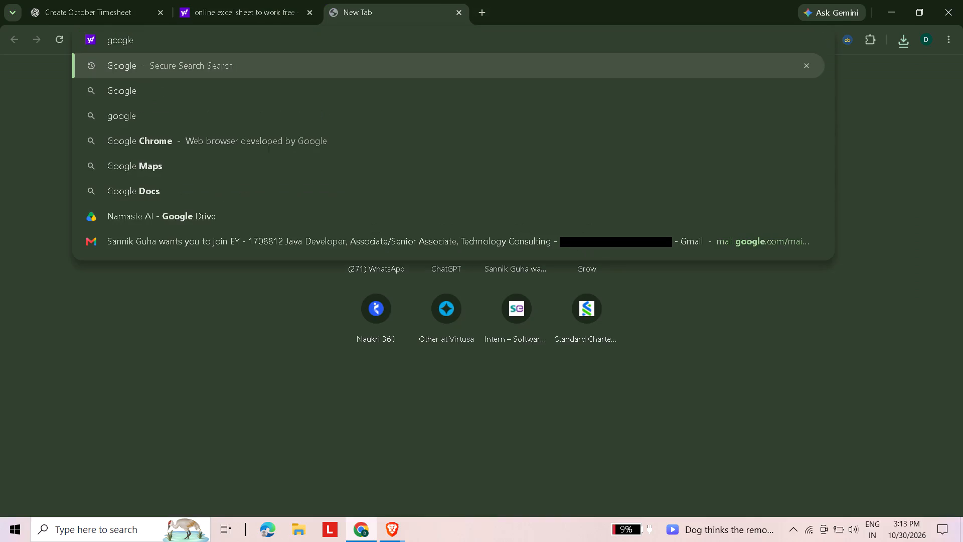
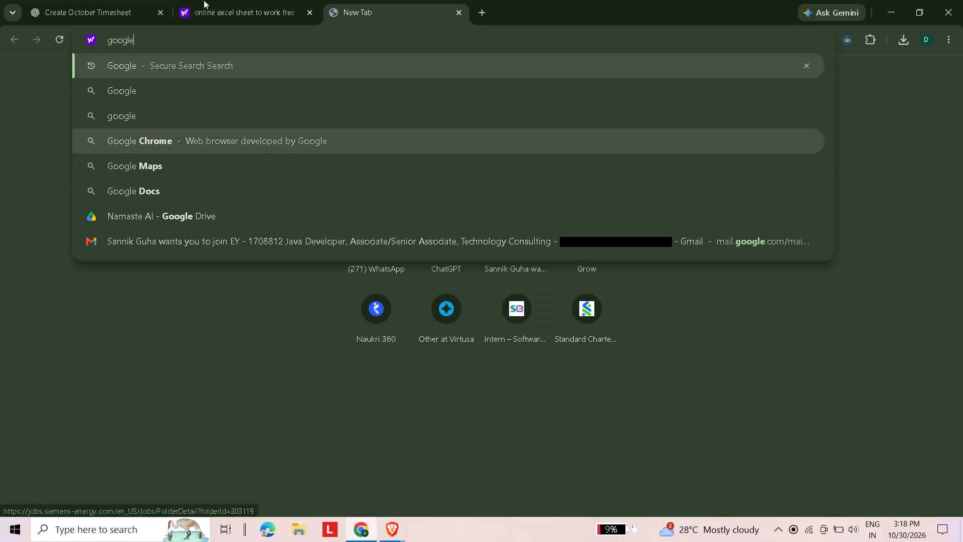
# From the online Excel search results, open the Microsoft Excel for the Web and LogicExcel "Online Excel Sheet" pages in new tabs.
pyautogui.click(252, 0)
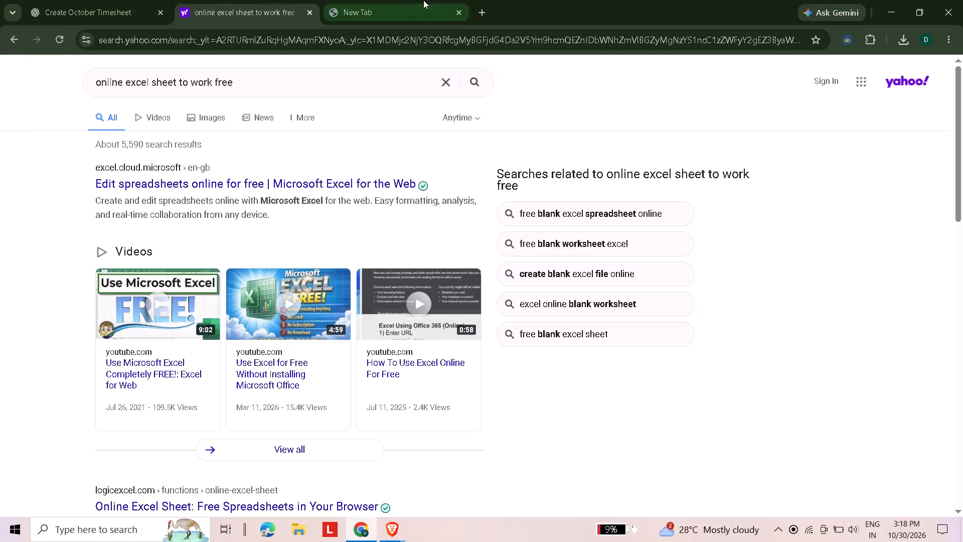
pyautogui.click(355, 188)
pyautogui.click(230, 0)
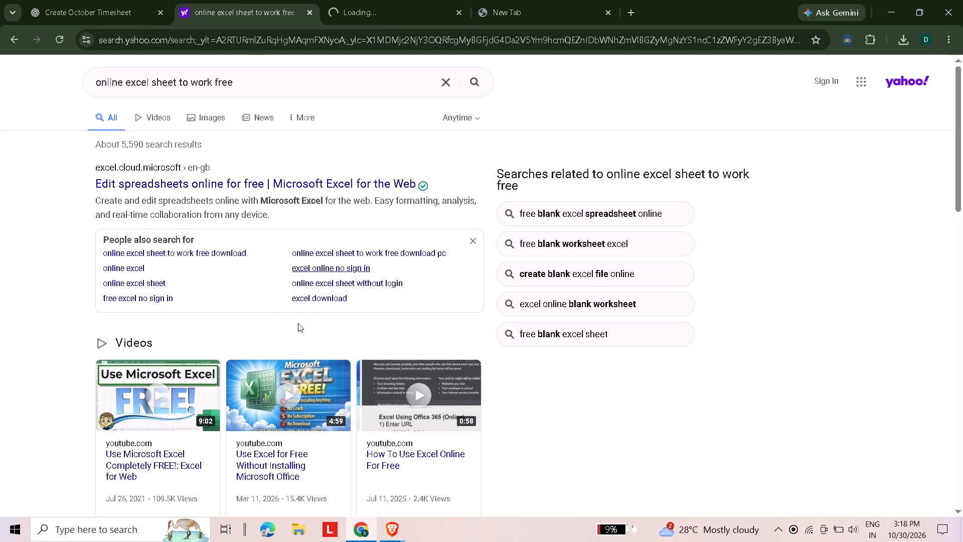
pyautogui.scroll(-3, 294, 376)
pyautogui.rightClick(320, 416)
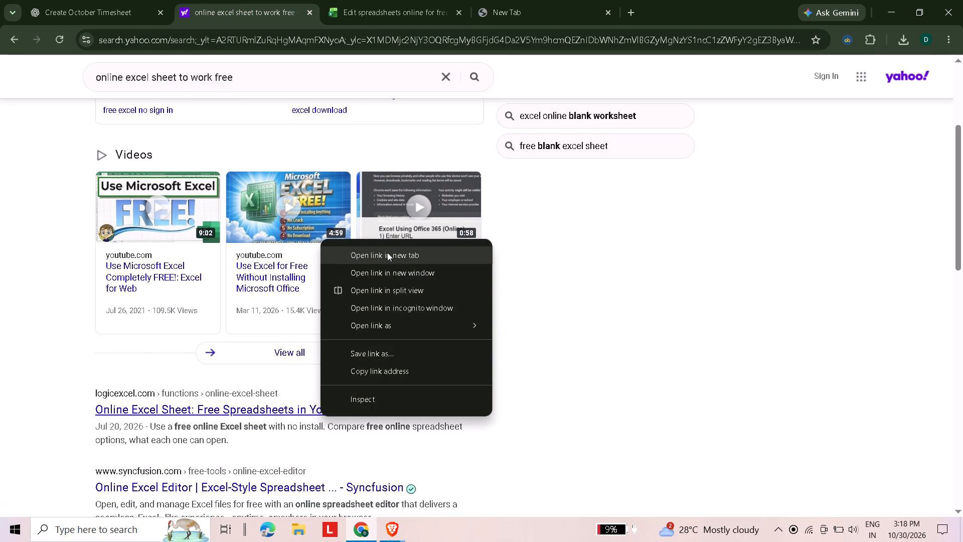
pyautogui.click(387, 252)
pyautogui.click(373, 26)
# Open the Syncfusion Online Excel Editor and Microsoft "Create Excel spreadsheets online for free" search results in new tabs.
pyautogui.click(243, 0)
pyautogui.scroll(-4, 224, 285)
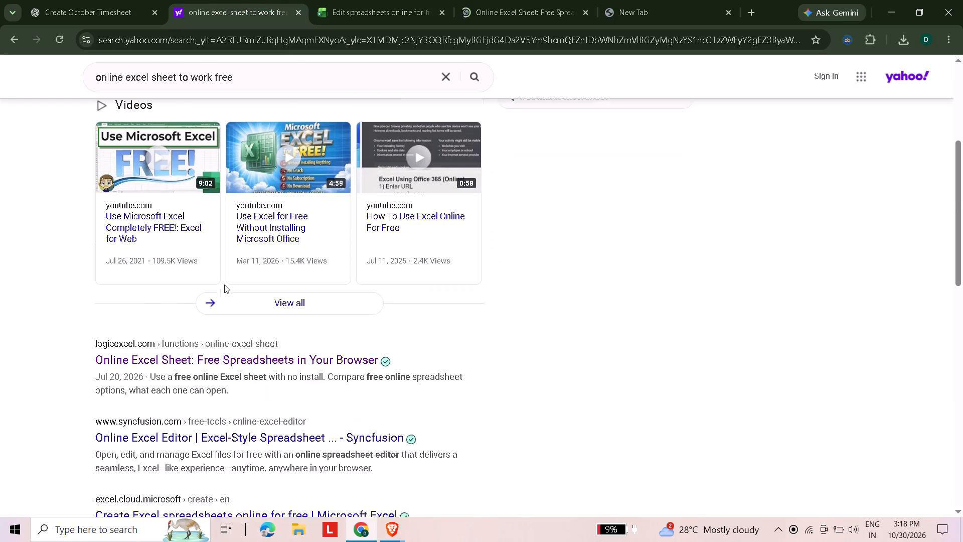
pyautogui.rightClick(244, 234)
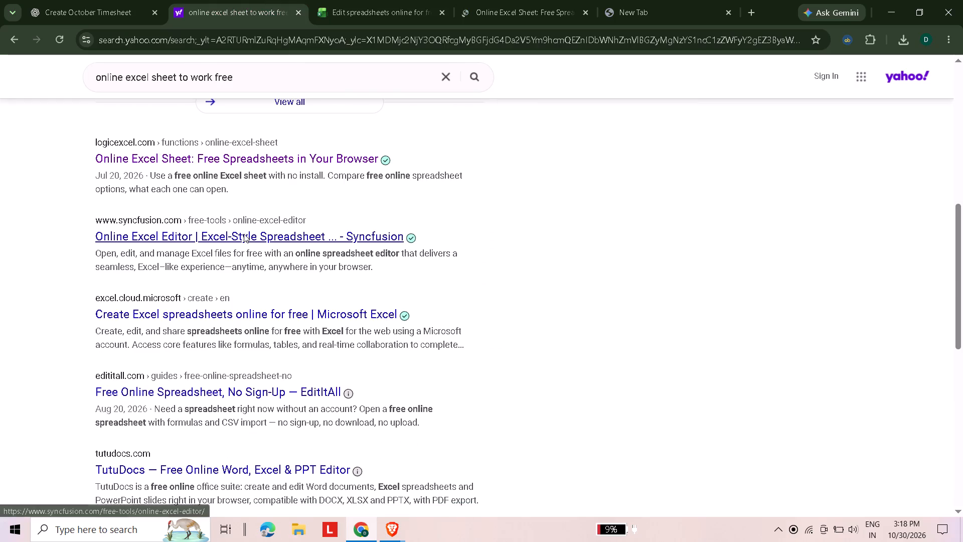
pyautogui.click(268, 247)
pyautogui.rightClick(239, 315)
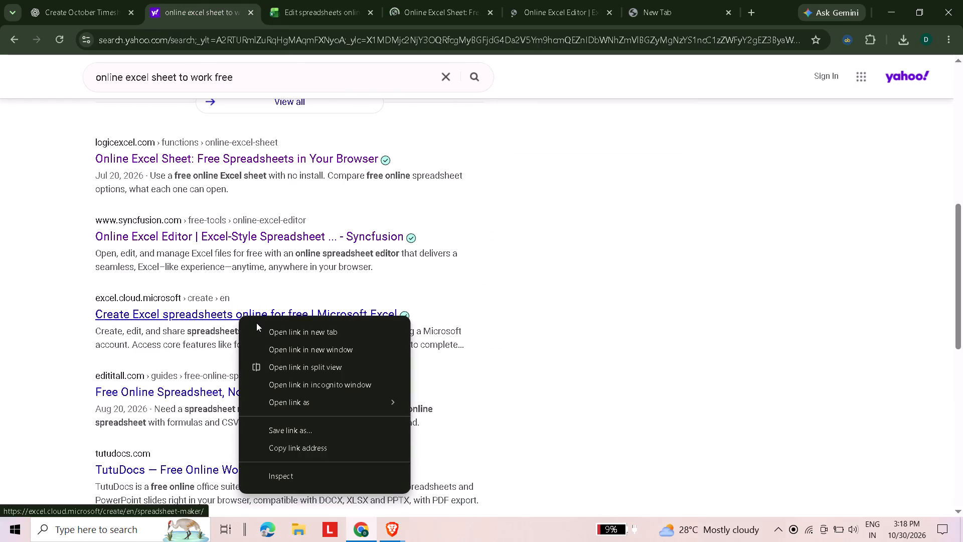
pyautogui.click(274, 335)
# Return to the empty tab holding the google query and check the browser's profile and account options.
pyautogui.click(665, 0)
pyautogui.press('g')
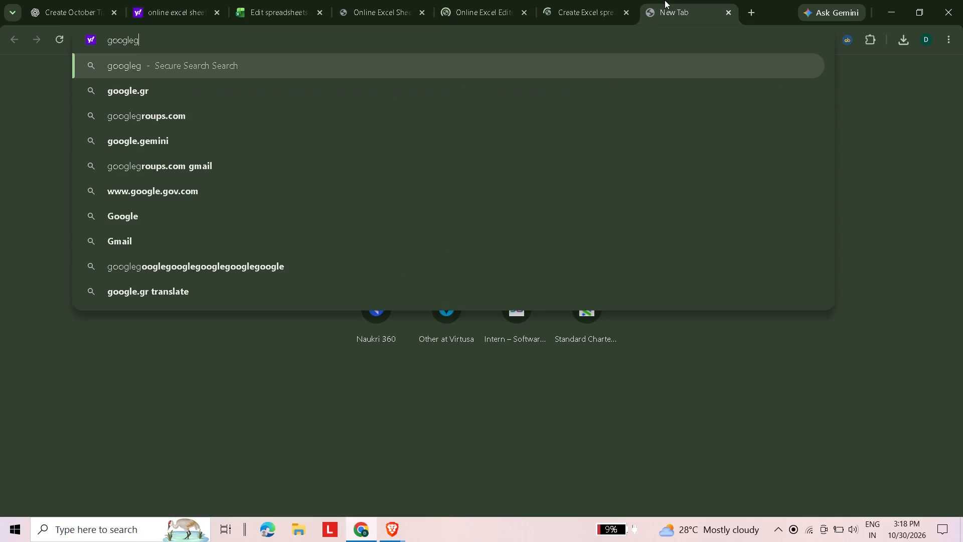
pyautogui.click(921, 43)
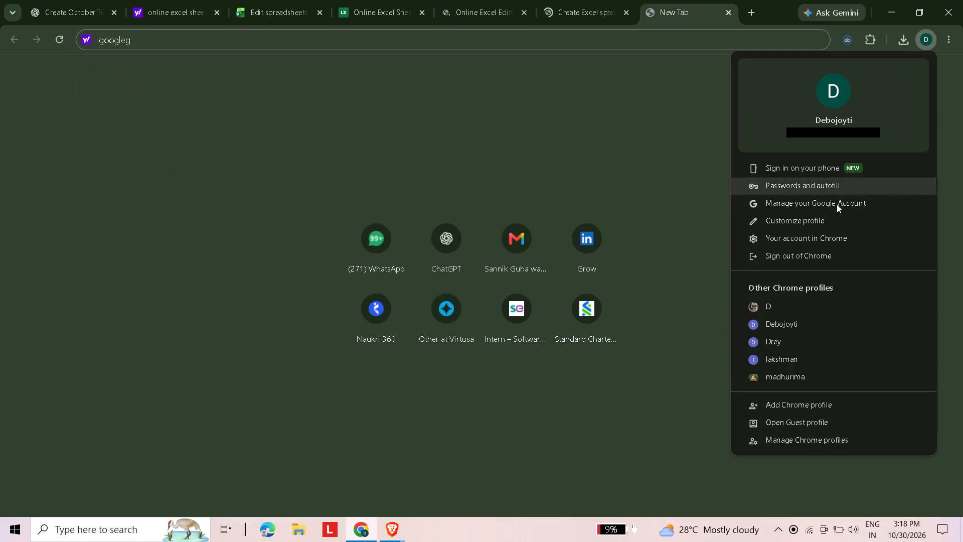
pyautogui.click(660, 36)
pyautogui.click(660, 36)
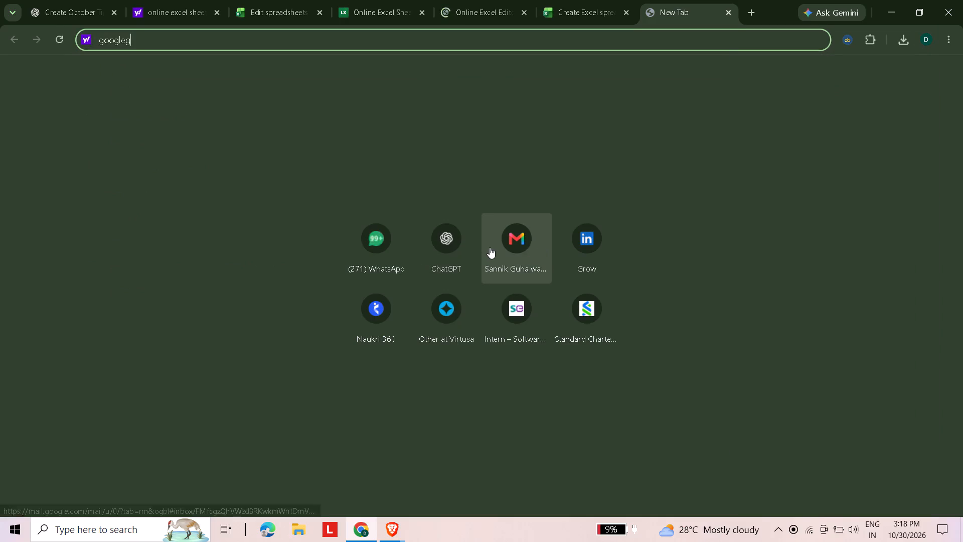
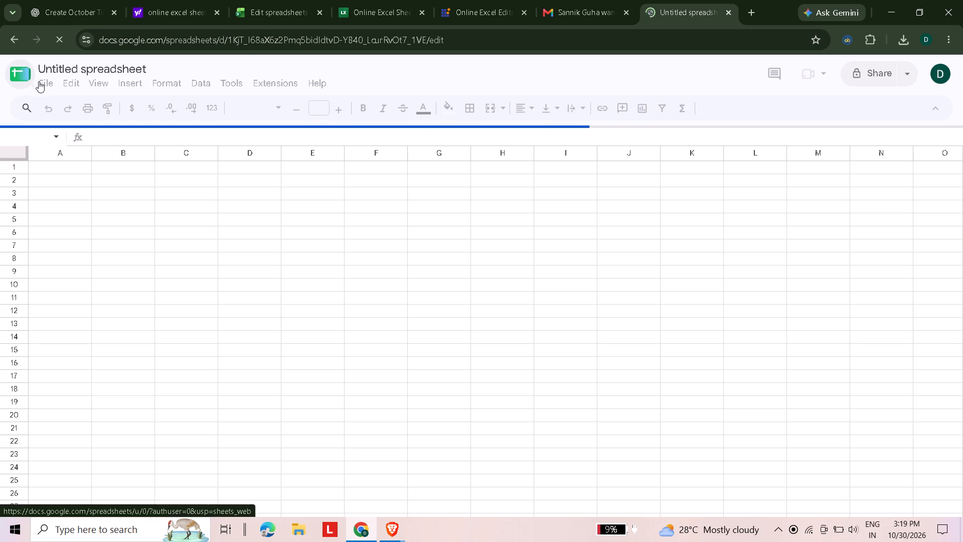
# Dismiss the tables tip in the untitled spreadsheet and open the computer's file browser to upload a file for opening.
pyautogui.click(42, 82)
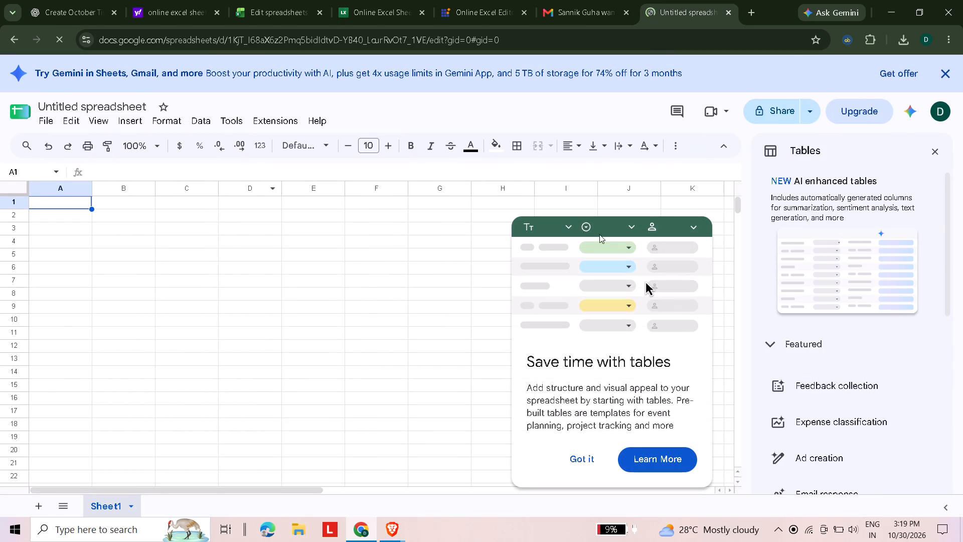
pyautogui.click(600, 459)
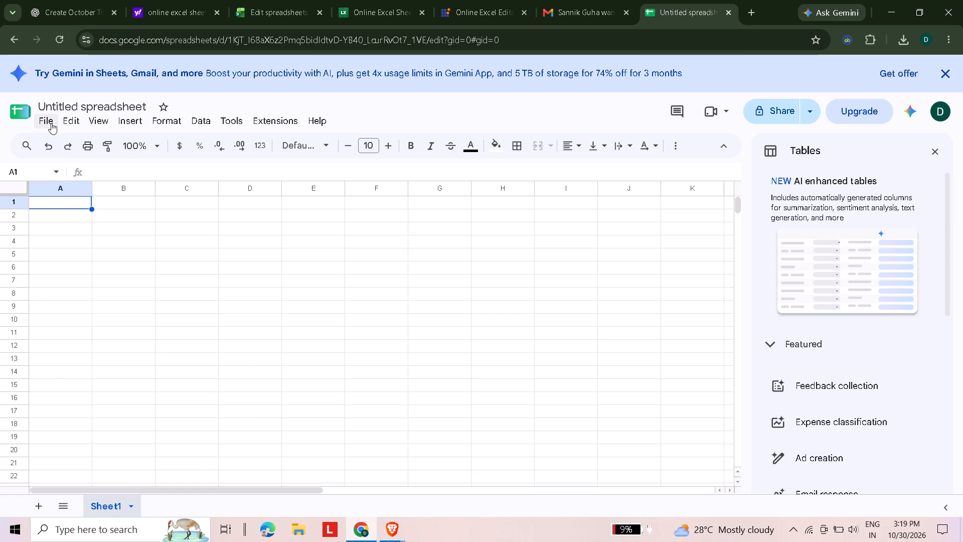
pyautogui.click(51, 123)
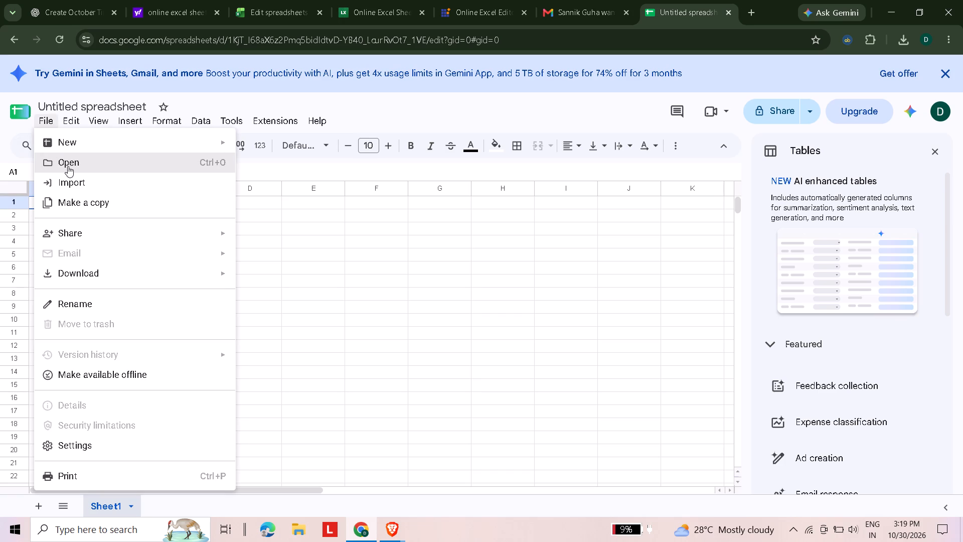
pyautogui.click(68, 166)
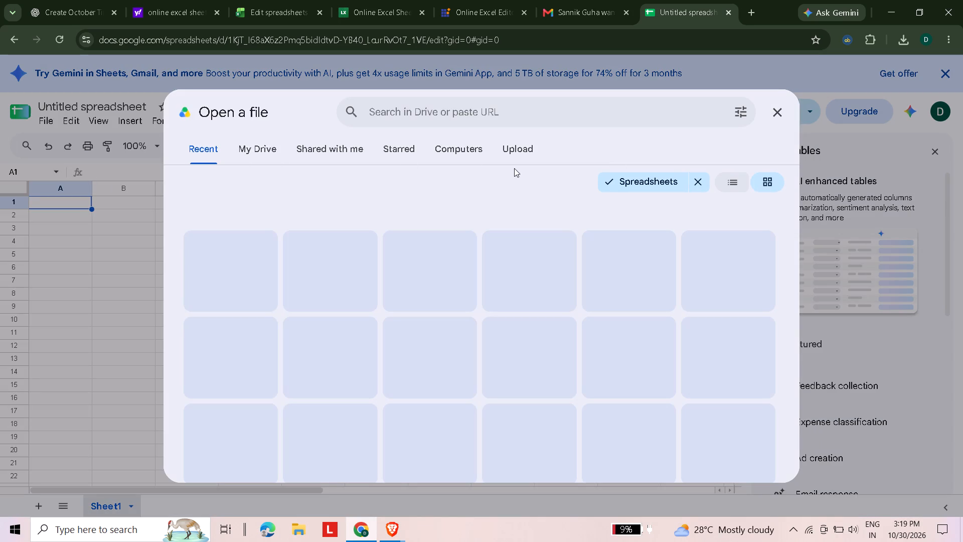
pyautogui.click(501, 149)
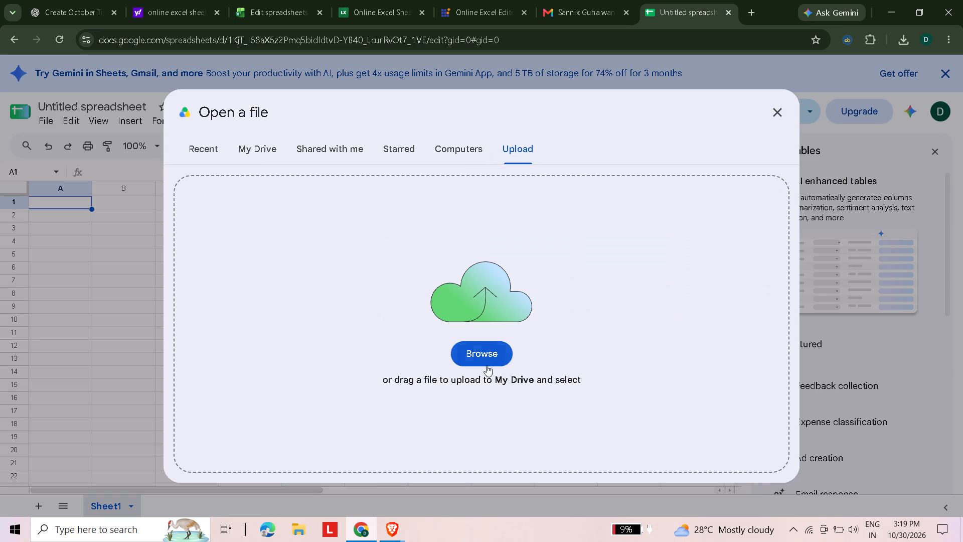
pyautogui.click(489, 350)
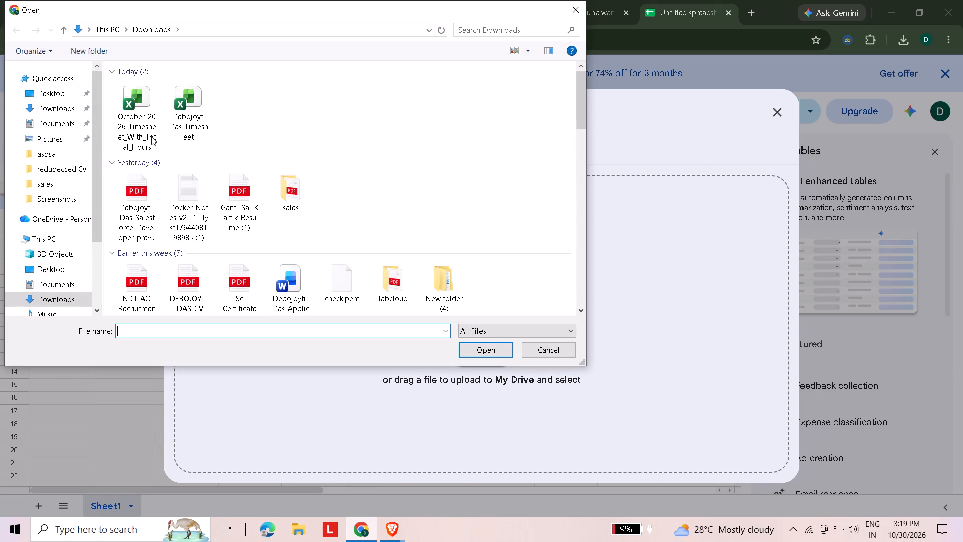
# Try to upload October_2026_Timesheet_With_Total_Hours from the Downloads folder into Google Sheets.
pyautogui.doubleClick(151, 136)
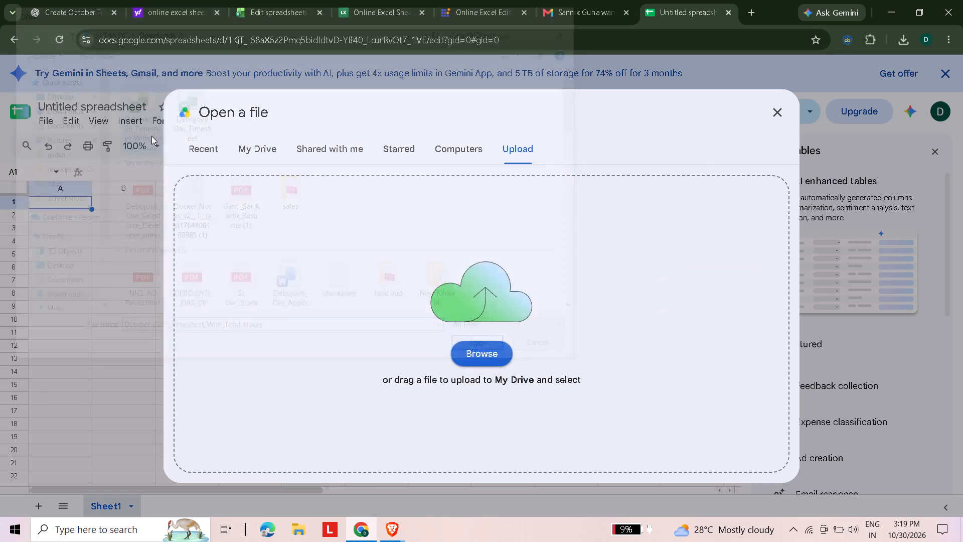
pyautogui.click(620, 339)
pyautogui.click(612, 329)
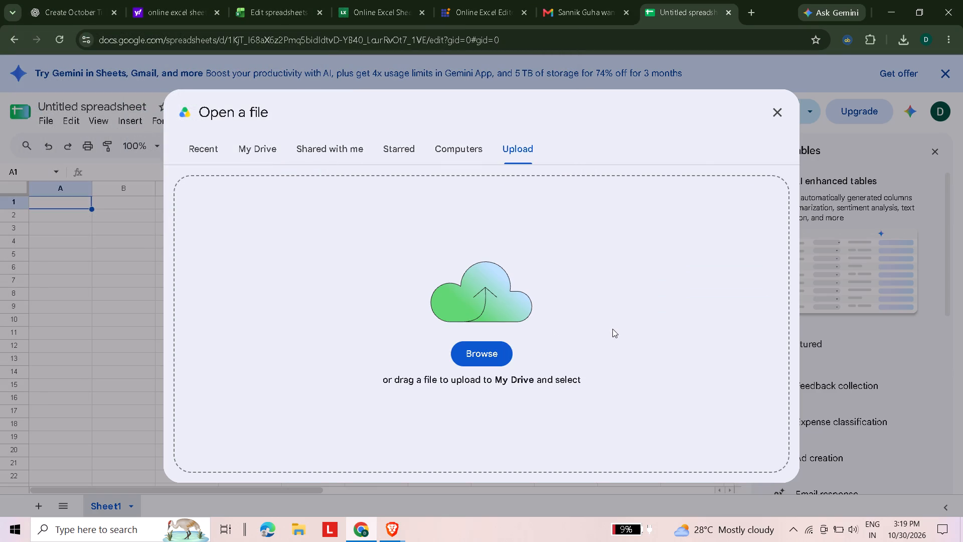
# Switch to Brave and close the separate browser window showing the AstroSage birth-details page.
pyautogui.hotkey('alt', 'Tab')
pyautogui.hotkey('alt', 'Tab')
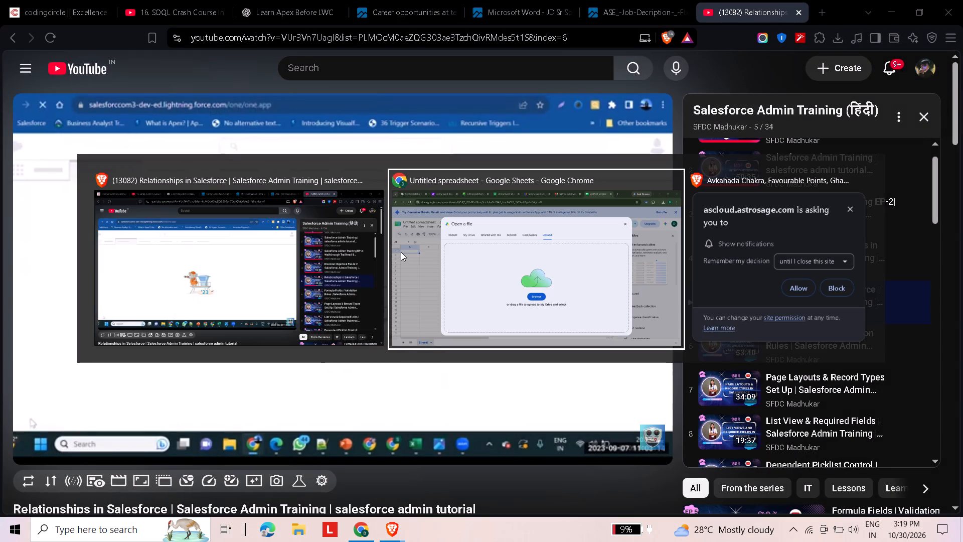
pyautogui.hotkey('alt', 'Tab')
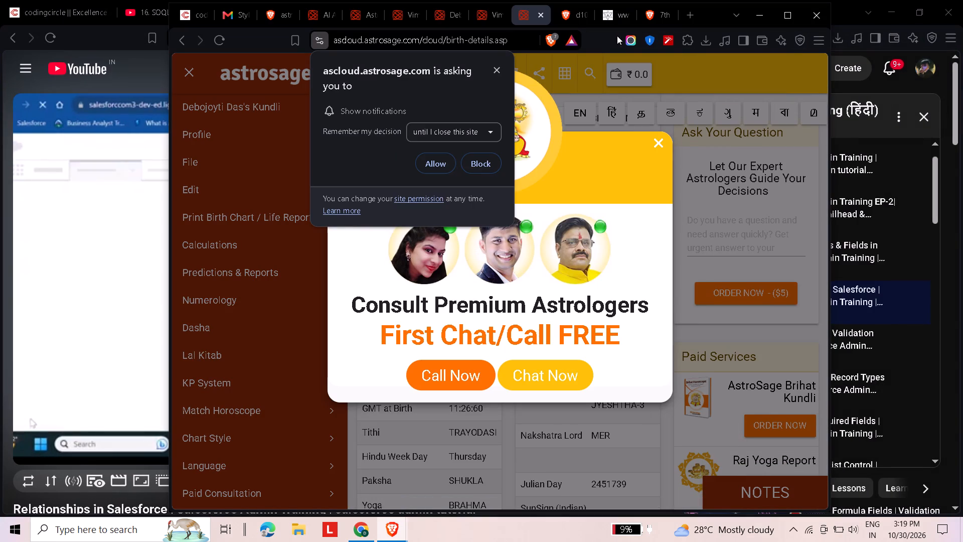
pyautogui.click(820, 19)
pyautogui.click(537, 161)
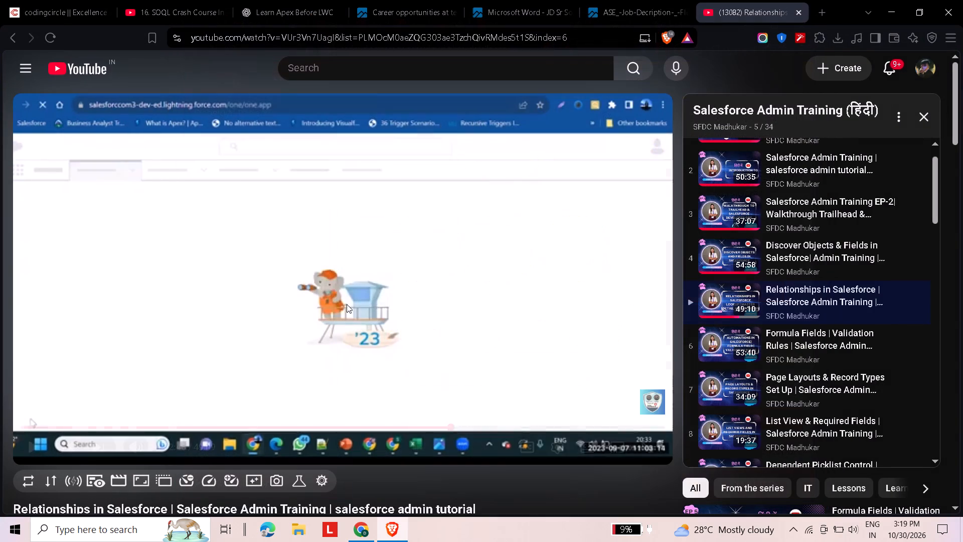
# Open October_2026_Timesheet_With_Total_Hours in Excel from File Explorer's recent files, glance through its rows, and close the workbook.
pyautogui.click(289, 529)
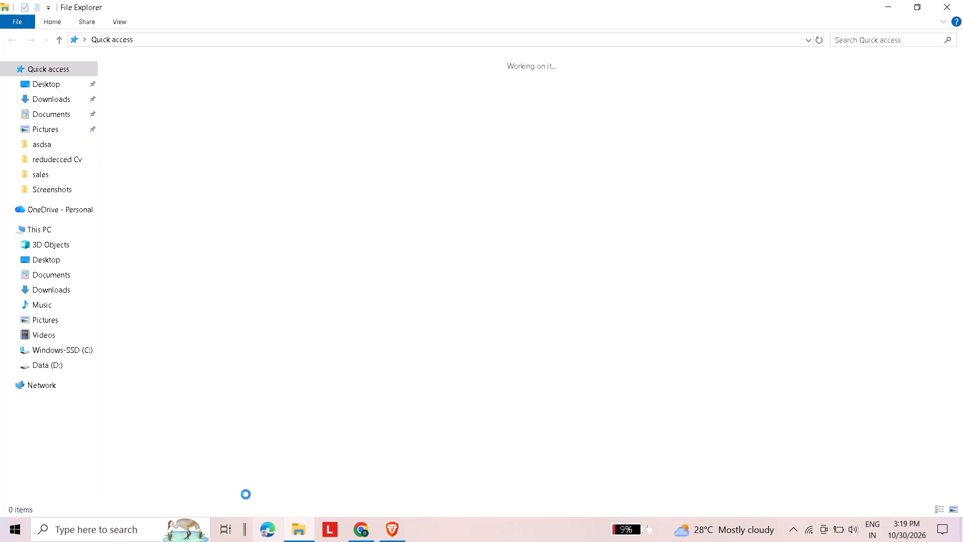
pyautogui.doubleClick(149, 192)
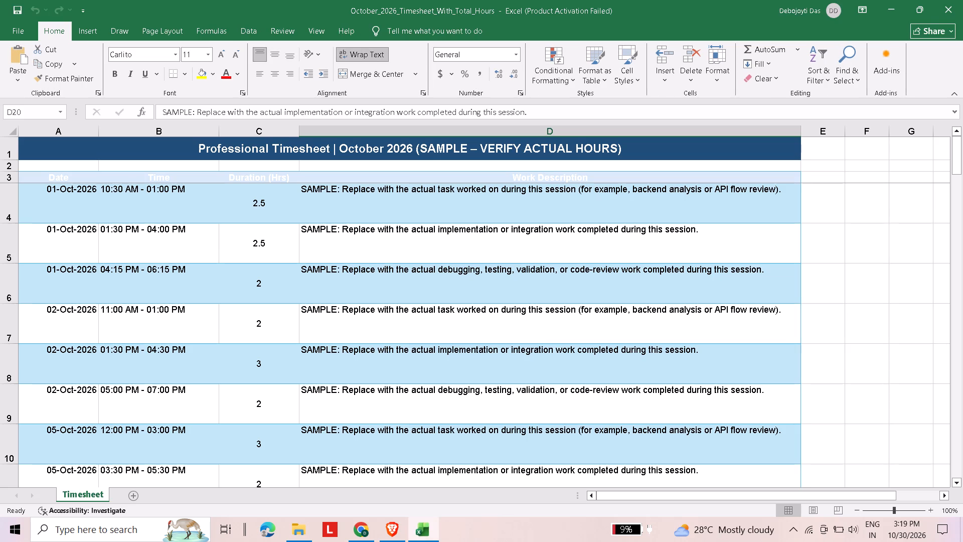
pyautogui.scroll(-12, 692, 310)
pyautogui.click(962, 0)
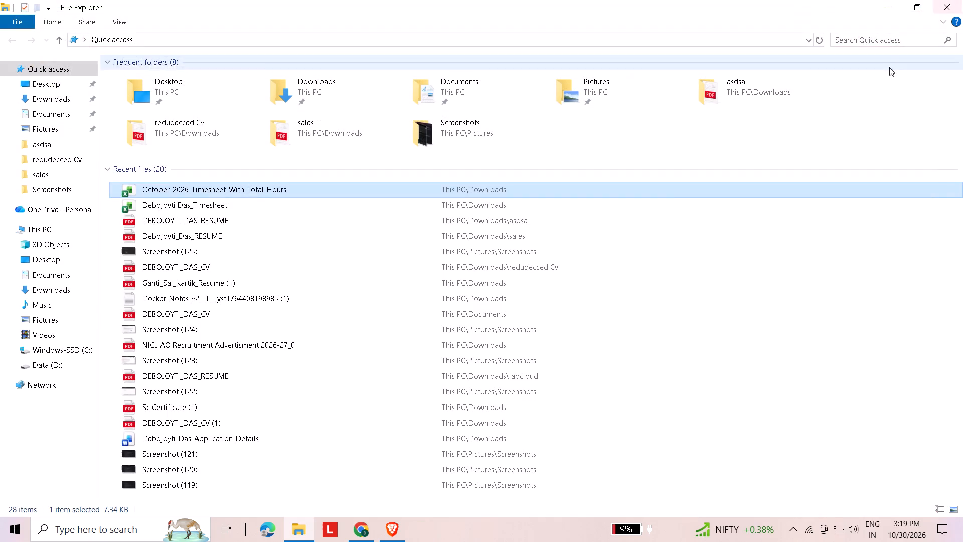
# Return to the Google Sheets upload window in Chrome and upload October_2026_Timesheet_With_Total_Hours from the Downloads folder.
pyautogui.hotkey('alt', 'Tab')
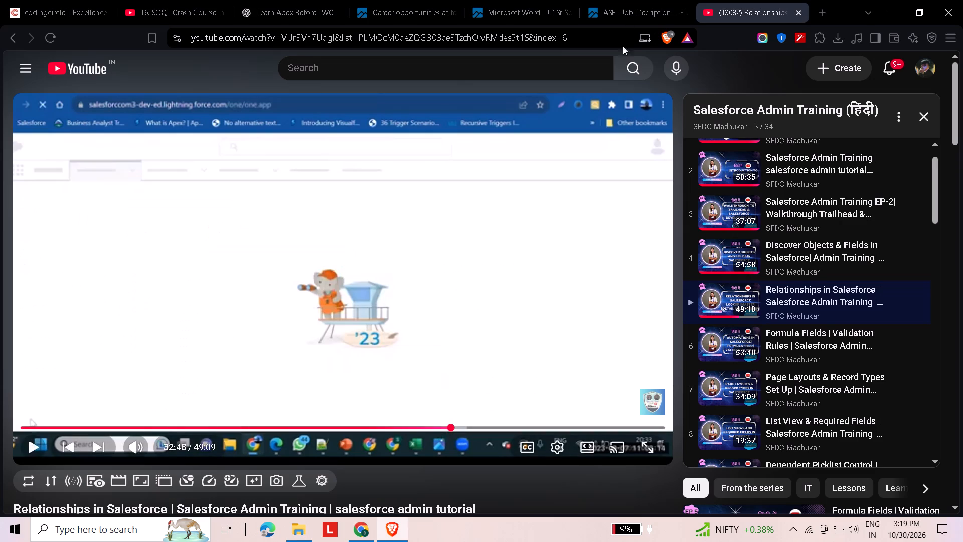
pyautogui.hotkey('alt', 'Tab')
pyautogui.hotkey('alt', 'Tab')
pyautogui.hotkey('alt', 'Tab')
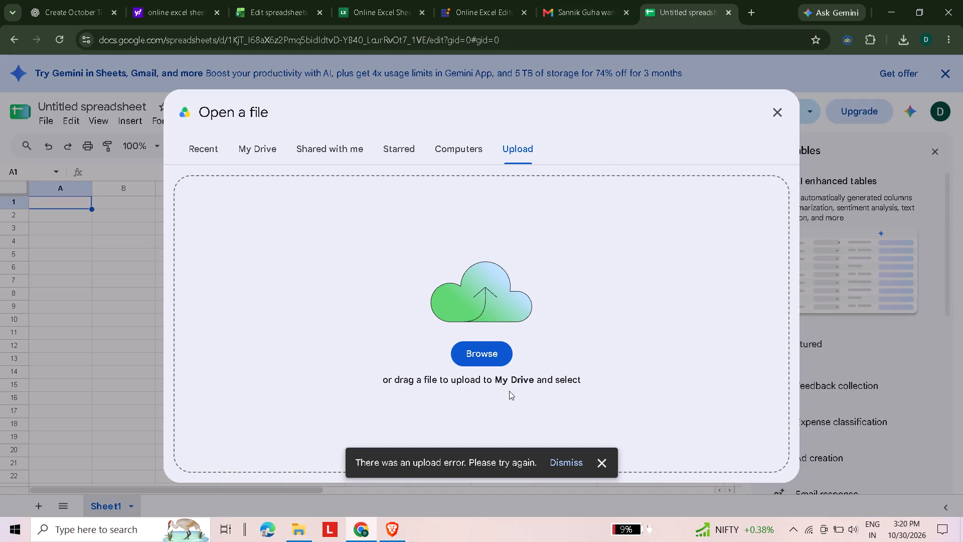
pyautogui.click(488, 372)
pyautogui.click(469, 364)
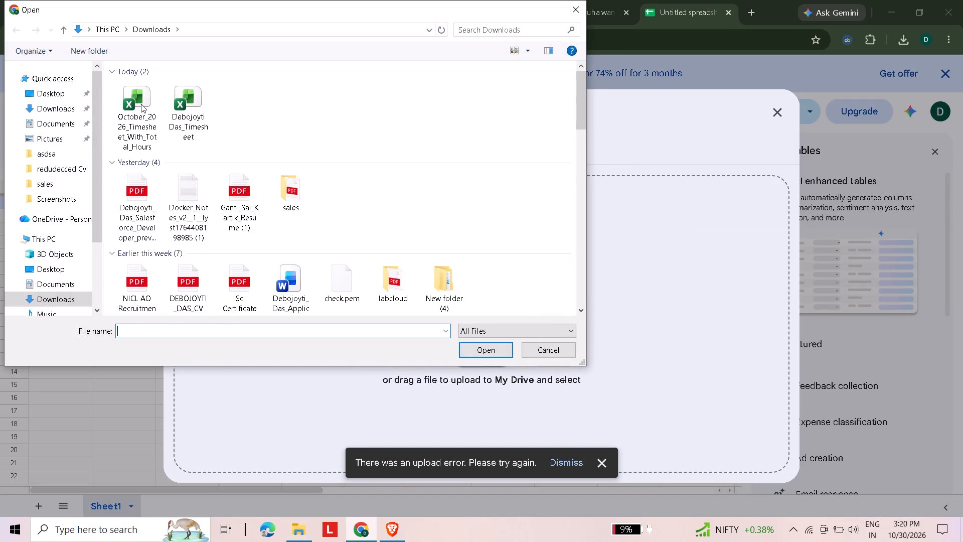
pyautogui.doubleClick(140, 103)
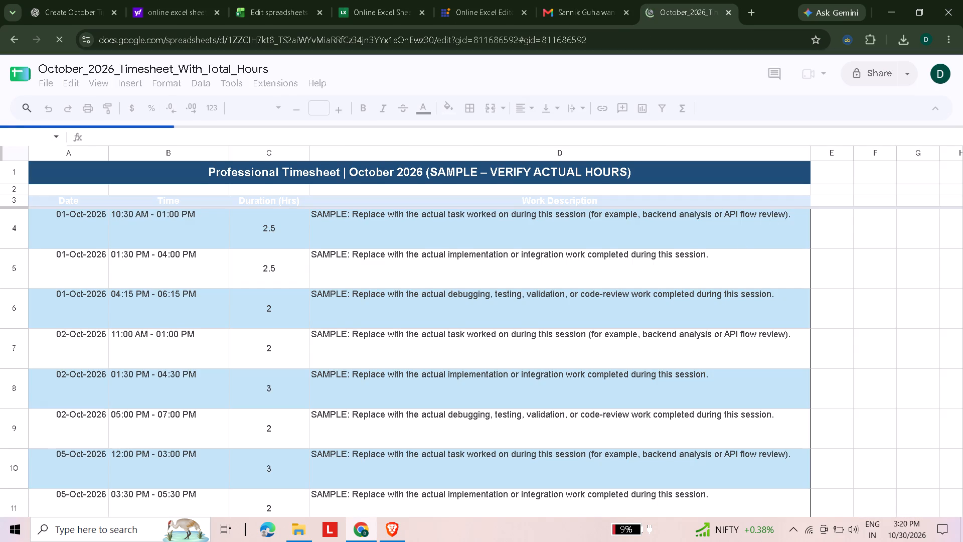
# Examine the uploaded timesheet's session rows through to the TOTAL WORKING HOURS row and the empty cells beneath it.
pyautogui.scroll(-17, 154, 417)
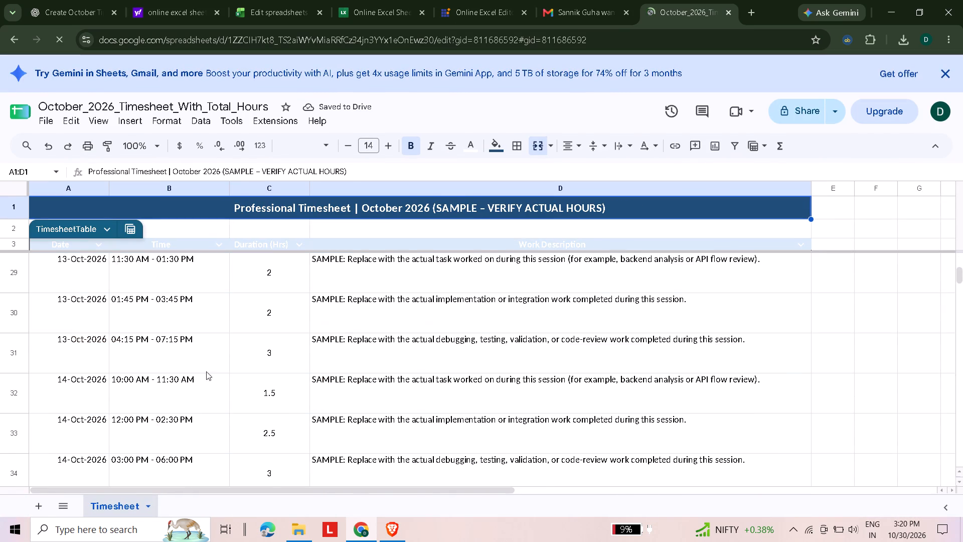
pyautogui.scroll(-20, 206, 371)
pyautogui.scroll(-6, 206, 371)
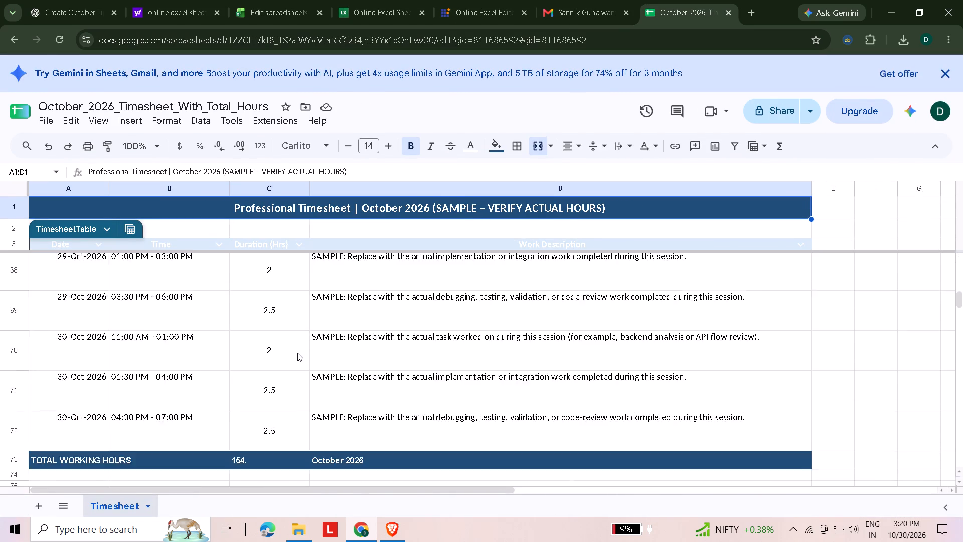
pyautogui.scroll(-2, 297, 353)
pyautogui.scroll(4, 297, 353)
pyautogui.moveTo(129, 464); pyautogui.dragTo(132, 491)
pyautogui.click(172, 459)
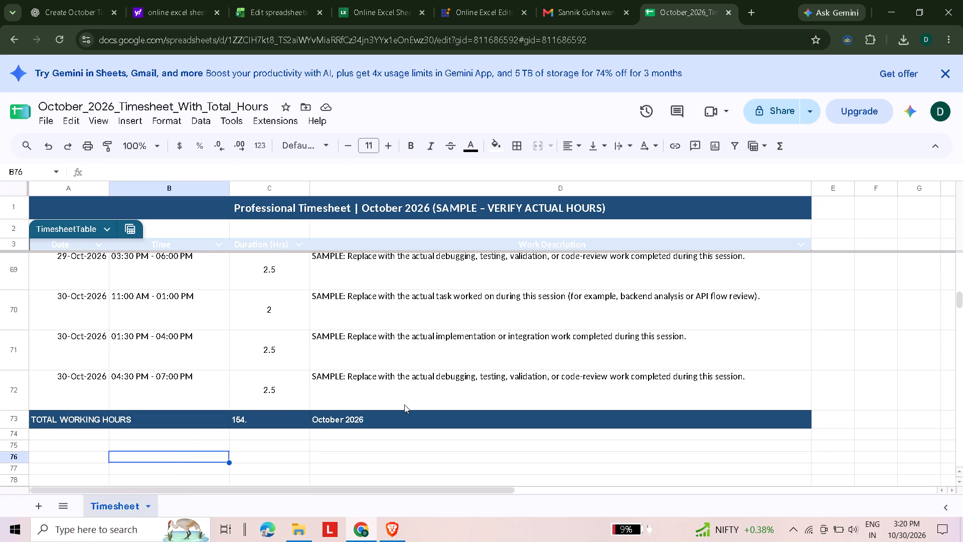
# Return to the first 01-Oct-2026 session at the top of the timesheet and open its Work Description in D4 for editing.
pyautogui.click(404, 404)
pyautogui.click(415, 416)
pyautogui.moveTo(415, 416); pyautogui.dragTo(416, 440)
pyautogui.click(408, 456)
pyautogui.scroll(-1, 405, 456)
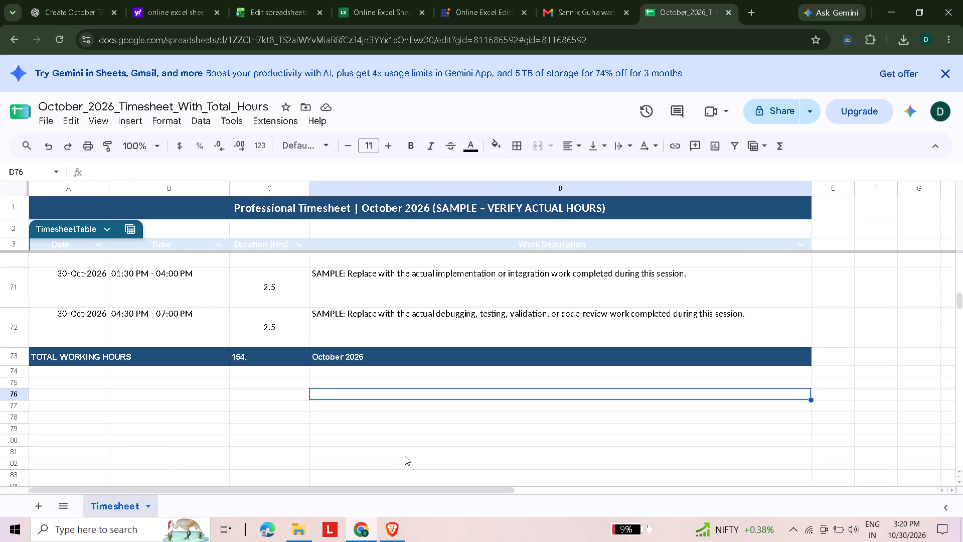
pyautogui.scroll(20, 431, 383)
pyautogui.scroll(3, 431, 383)
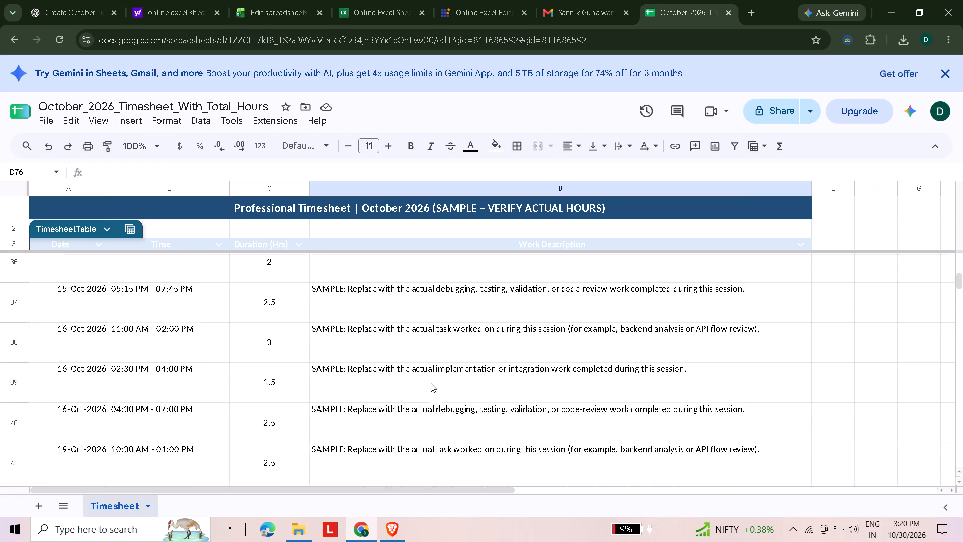
pyautogui.scroll(20, 431, 383)
pyautogui.scroll(14, 431, 383)
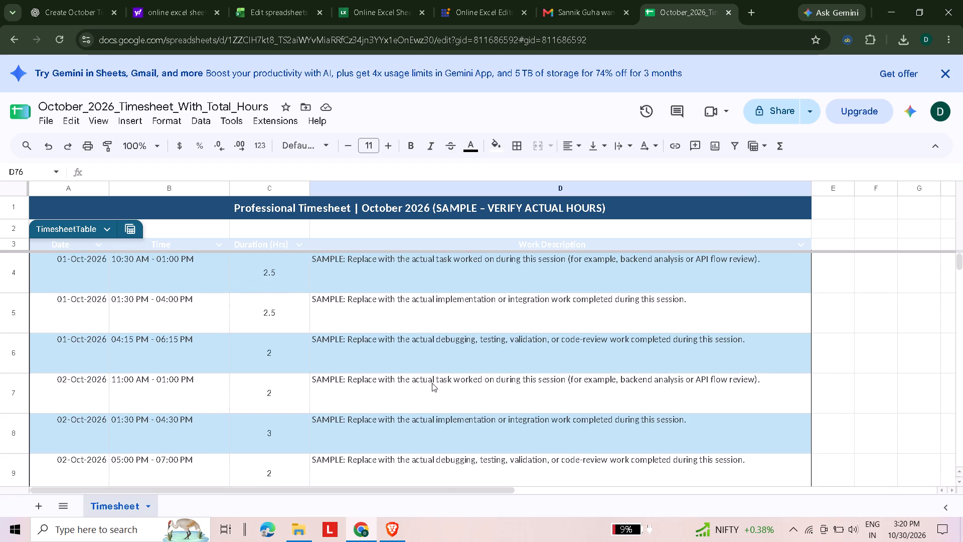
pyautogui.doubleClick(397, 271)
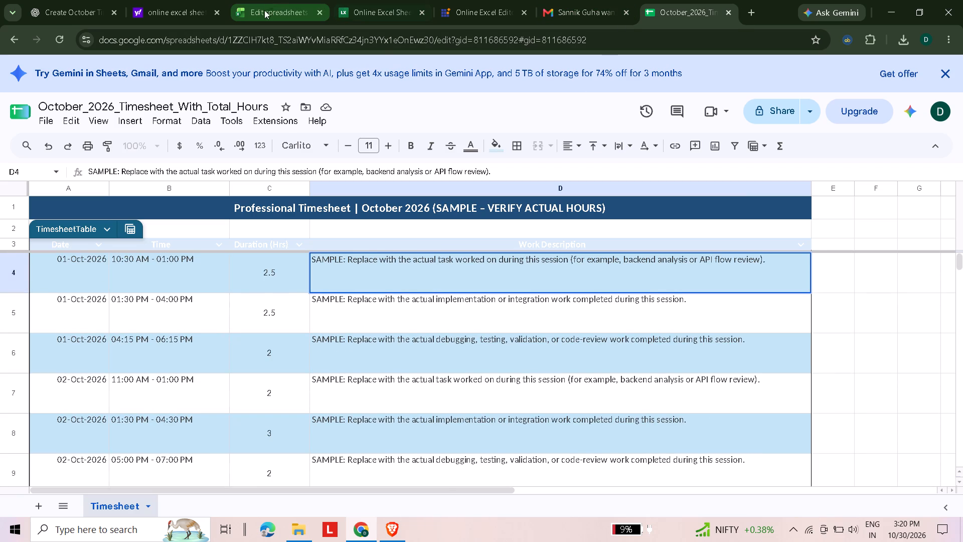
# Close the online Excel editor, mail and spreadsheet search tabs, keeping only the Create October Timesheet and October_2026_Timesheet_With_Total_Hours tabs.
pyautogui.tripleClick(322, 16)
pyautogui.click(320, 16)
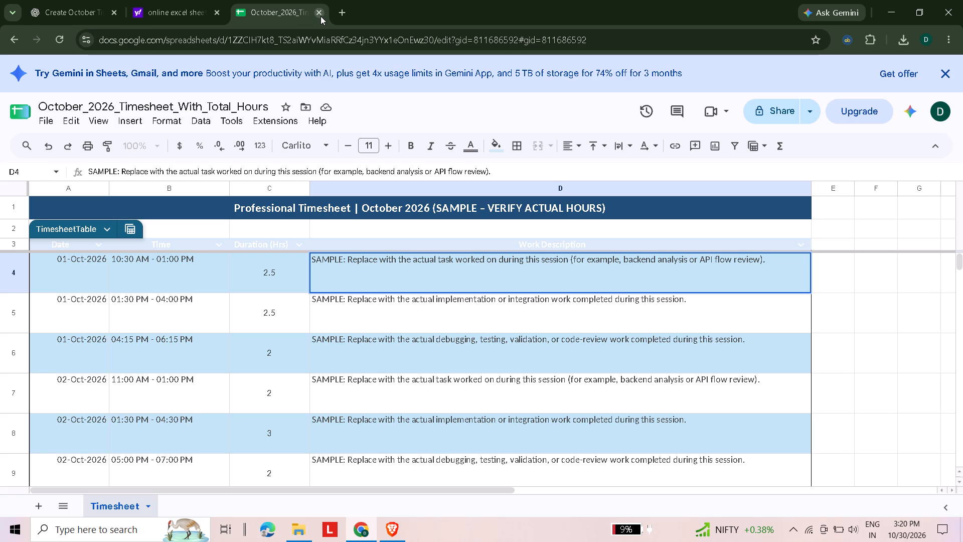
pyautogui.click(218, 11)
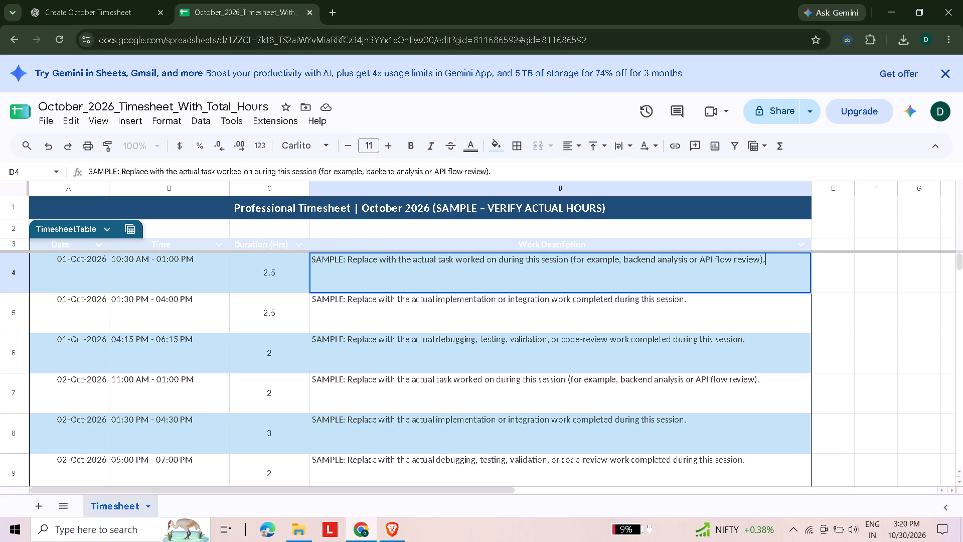
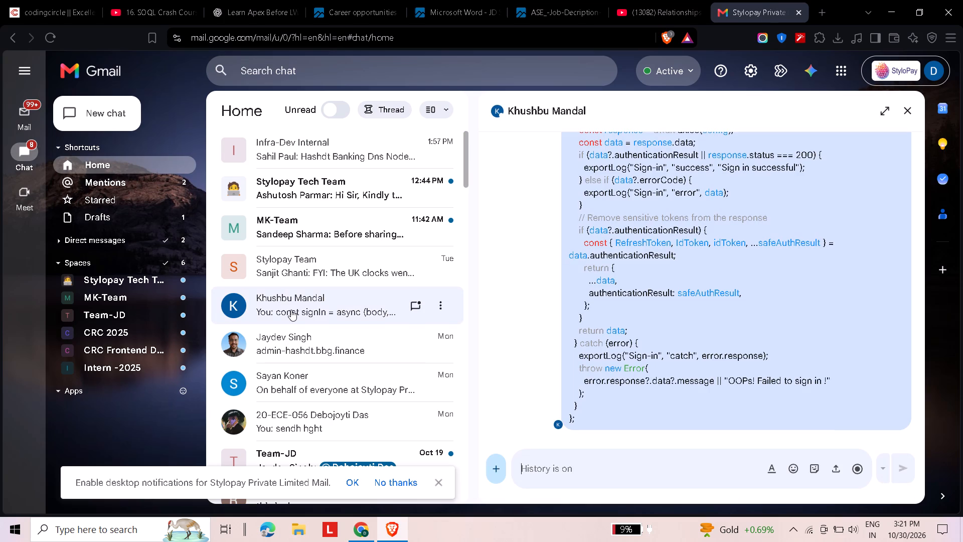
# Look back through the open Gmail direct-message conversation, from the shared signIn code to the October 23 messages about the environment settings.
pyautogui.scroll(7, 567, 319)
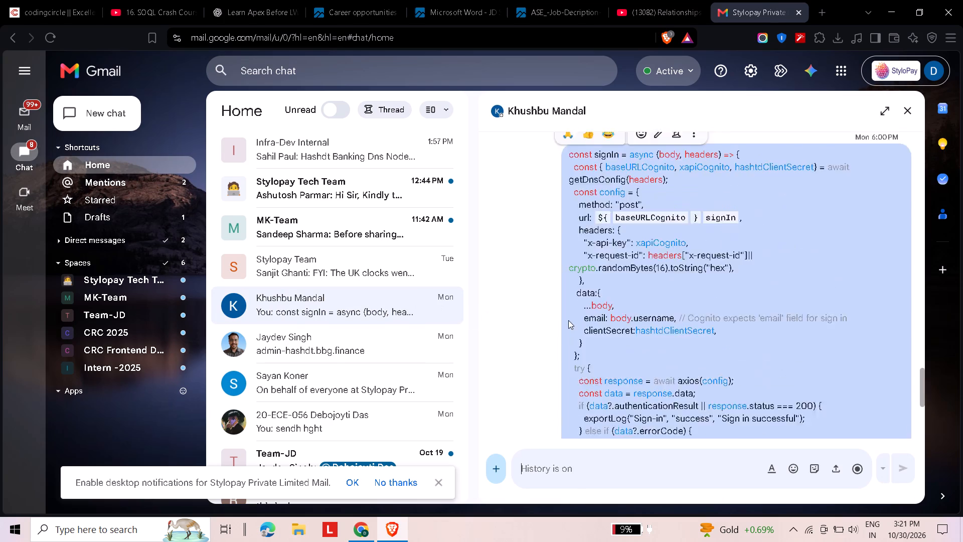
pyautogui.scroll(1, 568, 320)
pyautogui.scroll(18, 960, 293)
pyautogui.scroll(5, 826, 354)
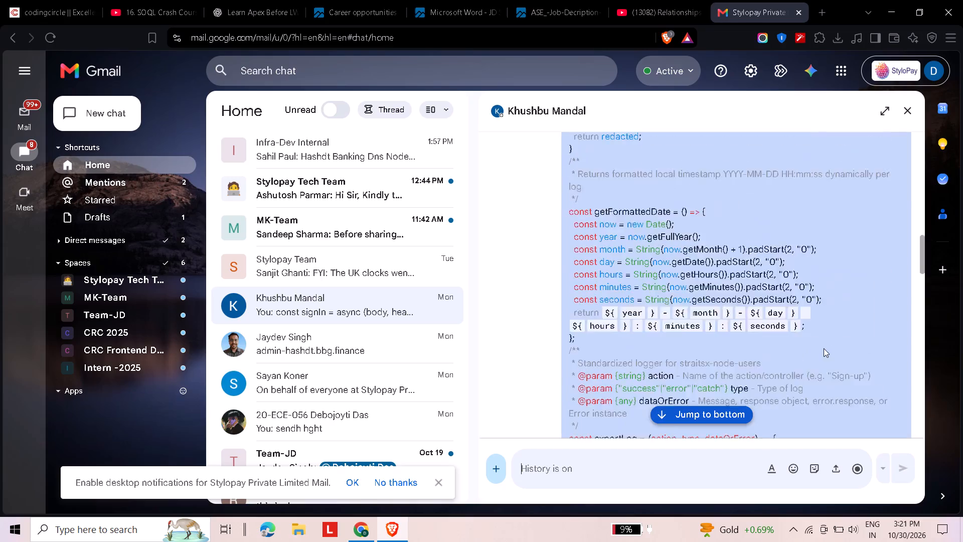
pyautogui.scroll(12, 824, 348)
pyautogui.scroll(9, 816, 326)
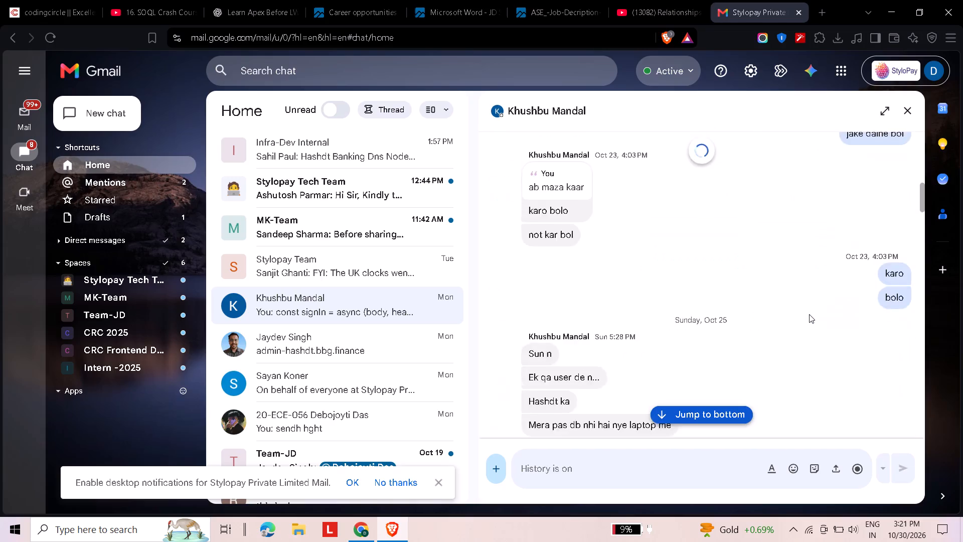
pyautogui.scroll(13, 809, 314)
pyautogui.scroll(-1, 765, 329)
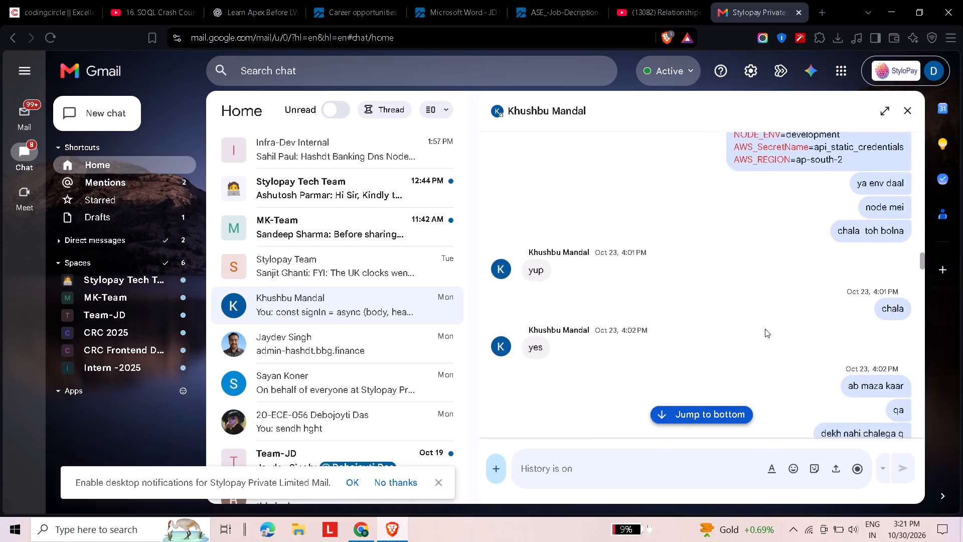
pyautogui.scroll(8, 765, 329)
pyautogui.scroll(-4, 765, 329)
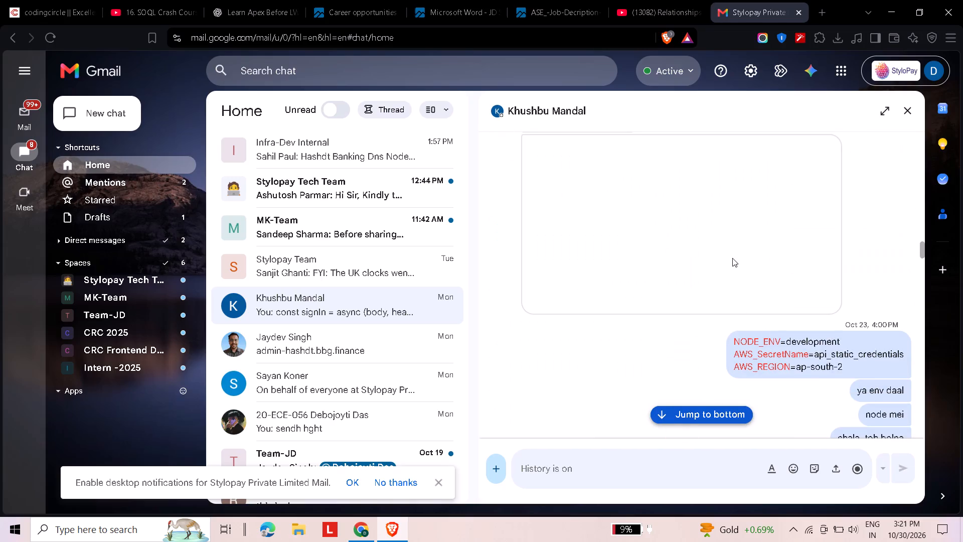
# Look back through the open direct-message conversation in Gmail Chat, from the October 23 messages to those of September 29.
pyautogui.scroll(6, 703, 350)
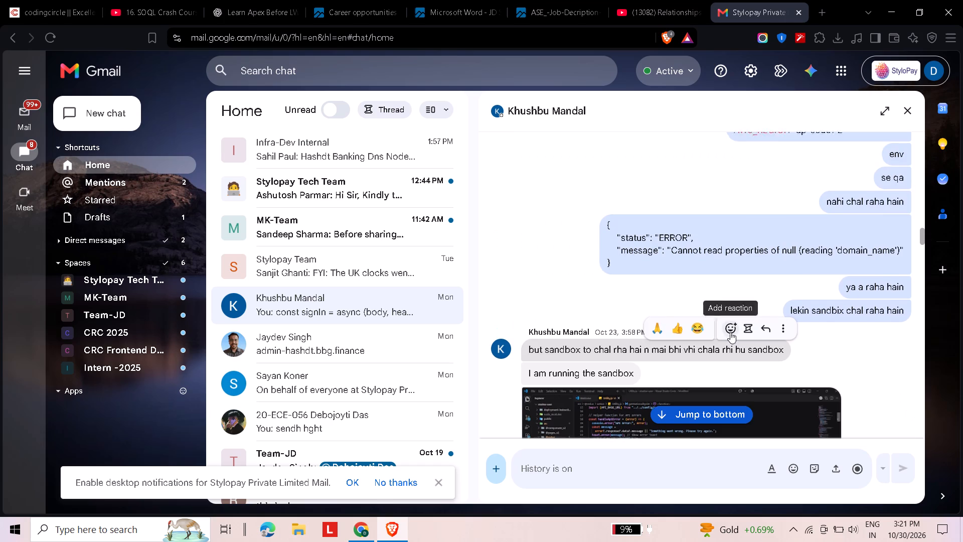
pyautogui.scroll(5, 730, 332)
pyautogui.scroll(10, 691, 295)
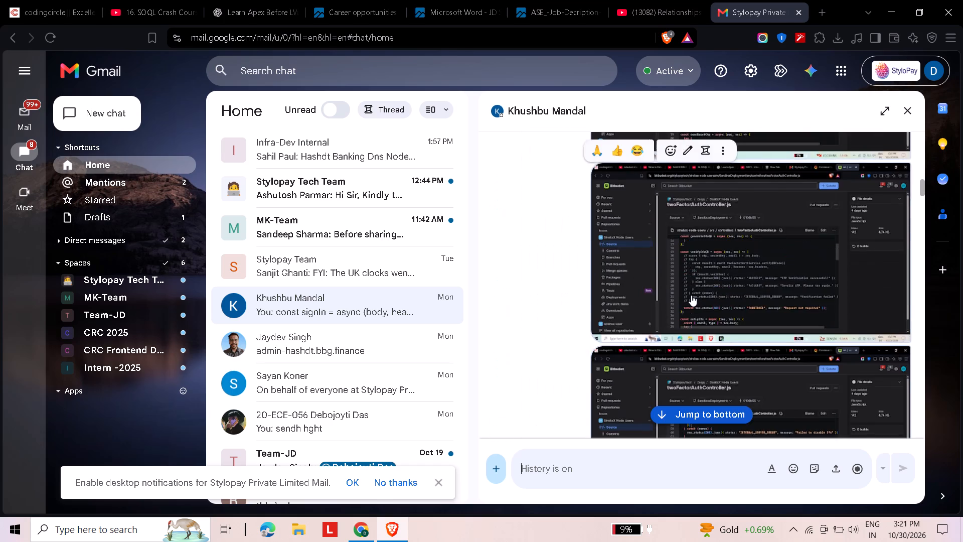
pyautogui.scroll(16, 691, 295)
pyautogui.scroll(5, 752, 253)
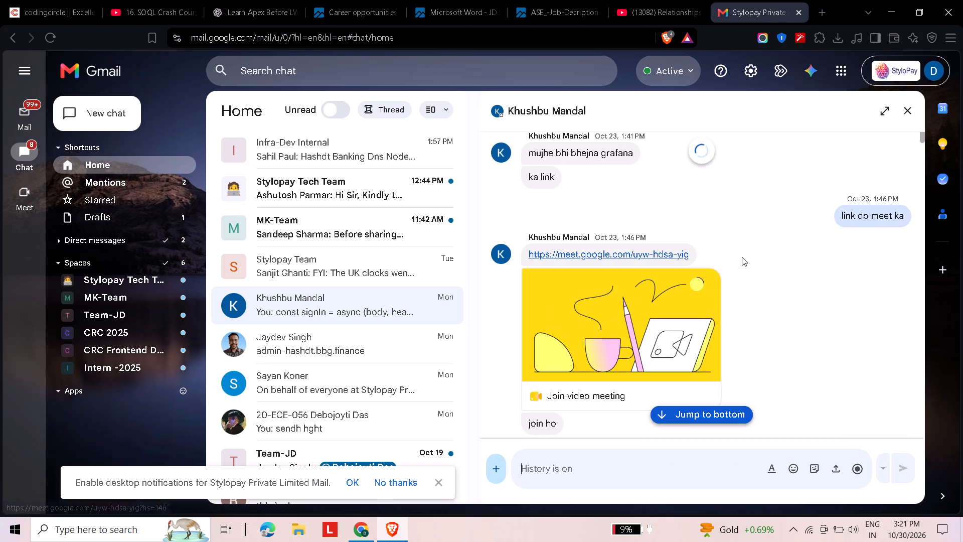
pyautogui.scroll(18, 735, 266)
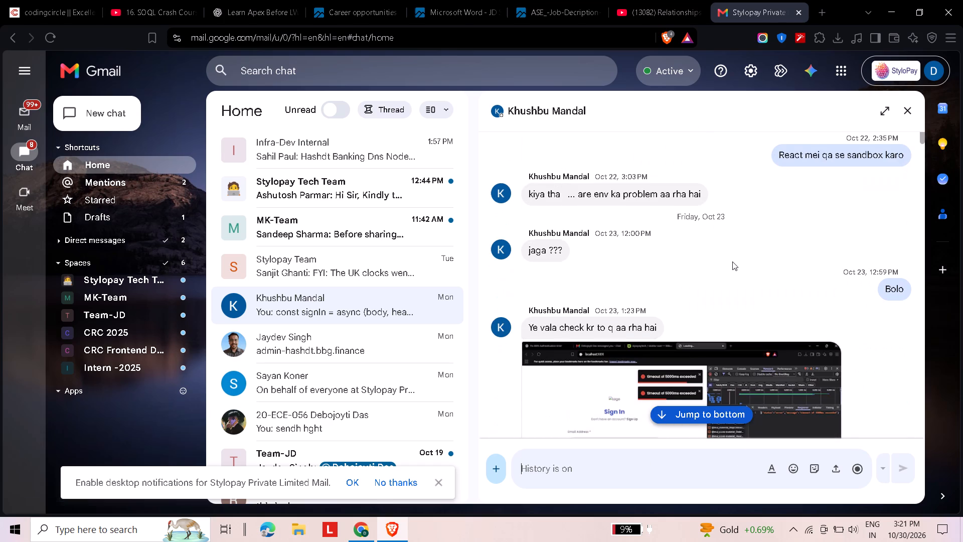
pyautogui.scroll(5, 732, 261)
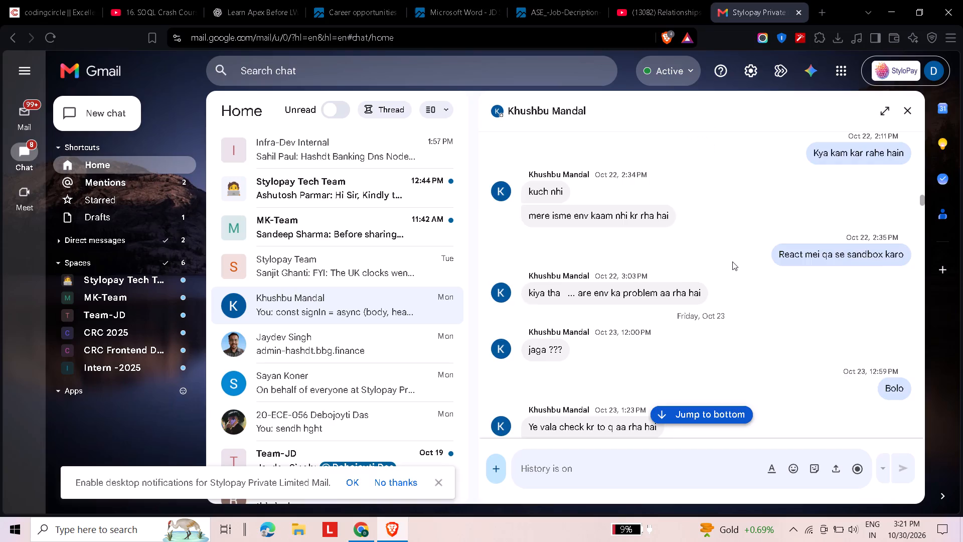
pyautogui.scroll(18, 732, 261)
pyautogui.scroll(5, 732, 261)
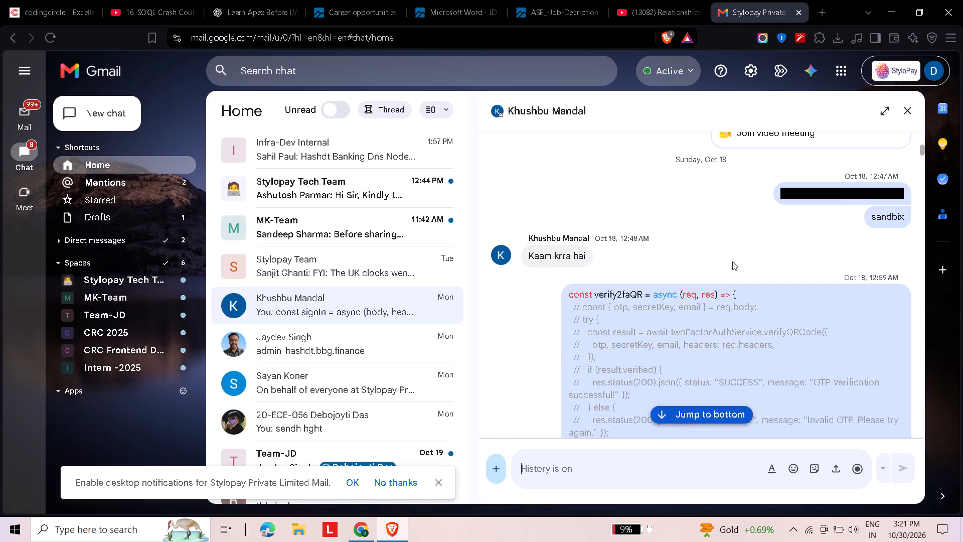
pyautogui.scroll(10, 731, 262)
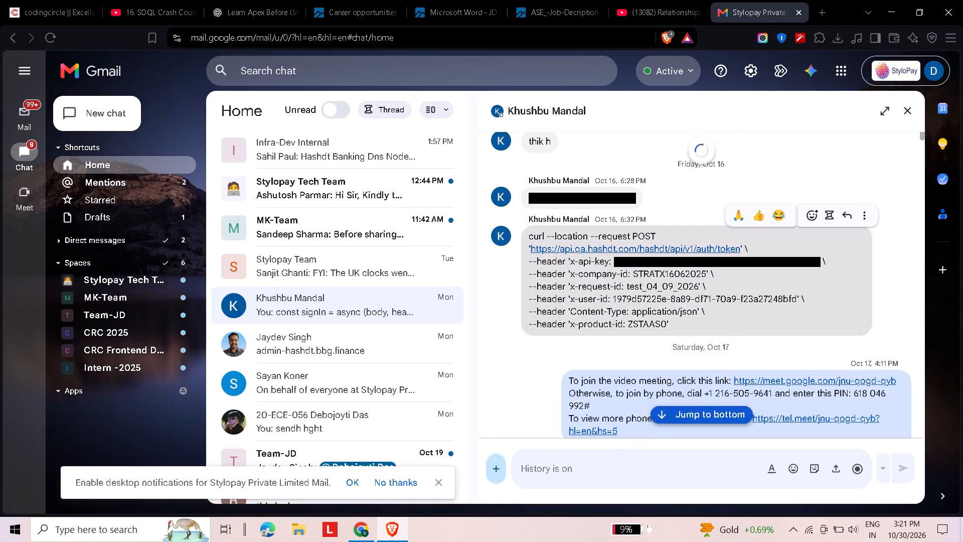
pyautogui.scroll(5, 722, 264)
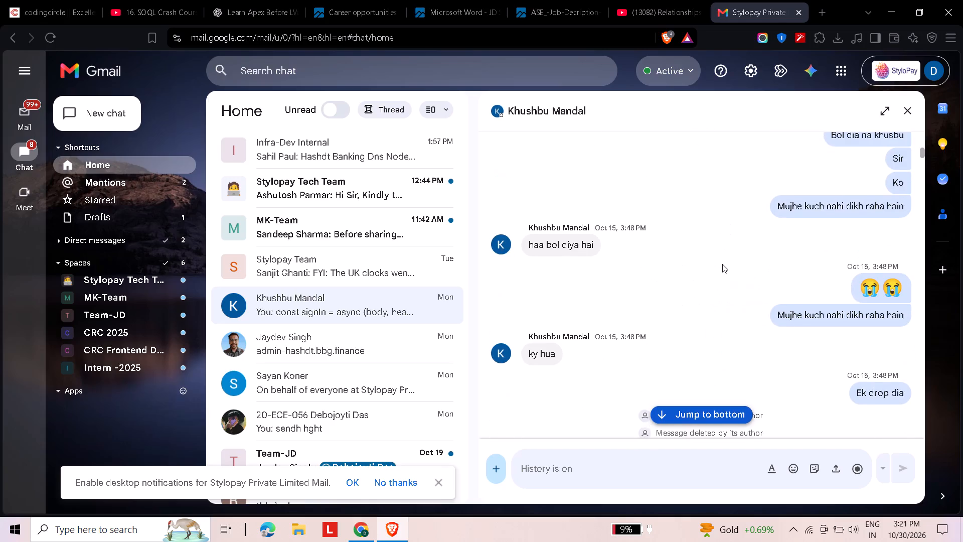
pyautogui.scroll(18, 722, 264)
pyautogui.scroll(8, 722, 264)
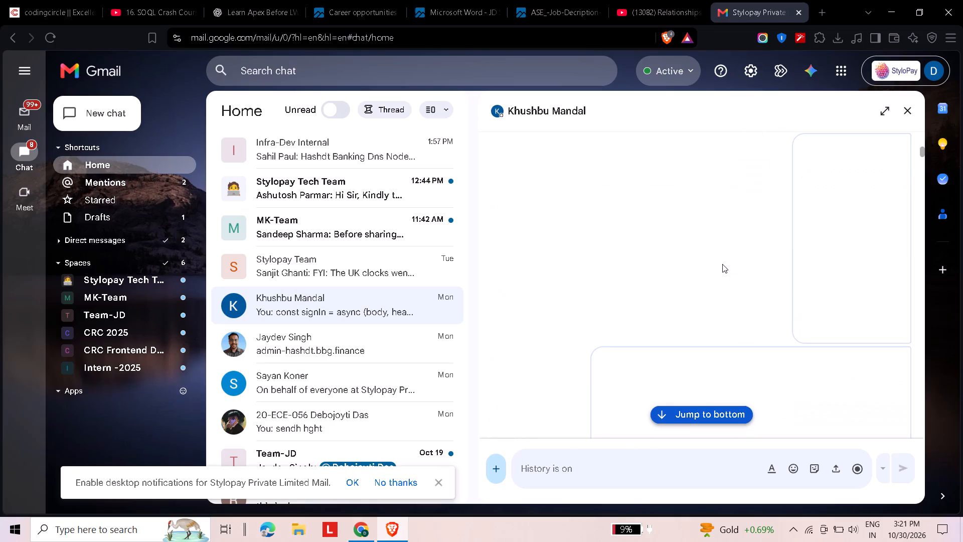
pyautogui.scroll(3, 722, 264)
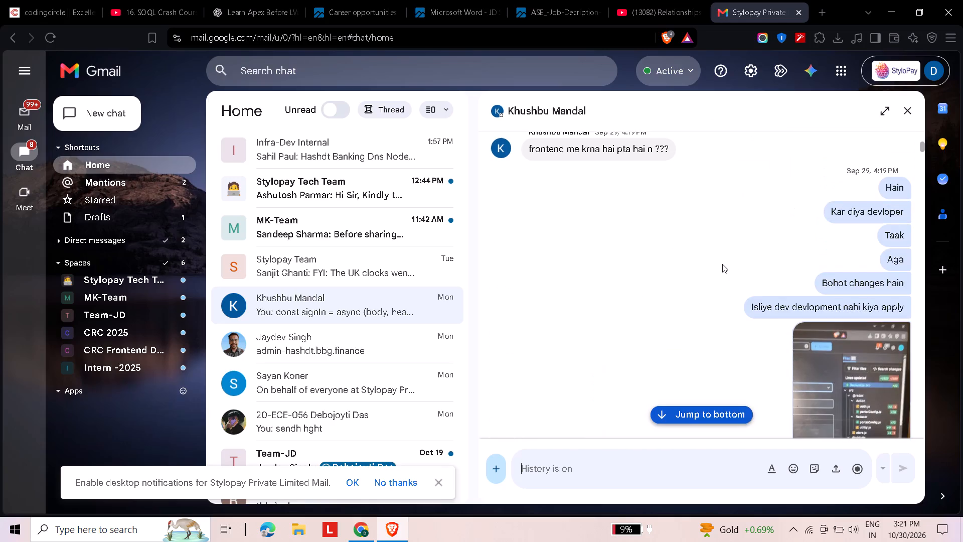
pyautogui.scroll(-9, 722, 264)
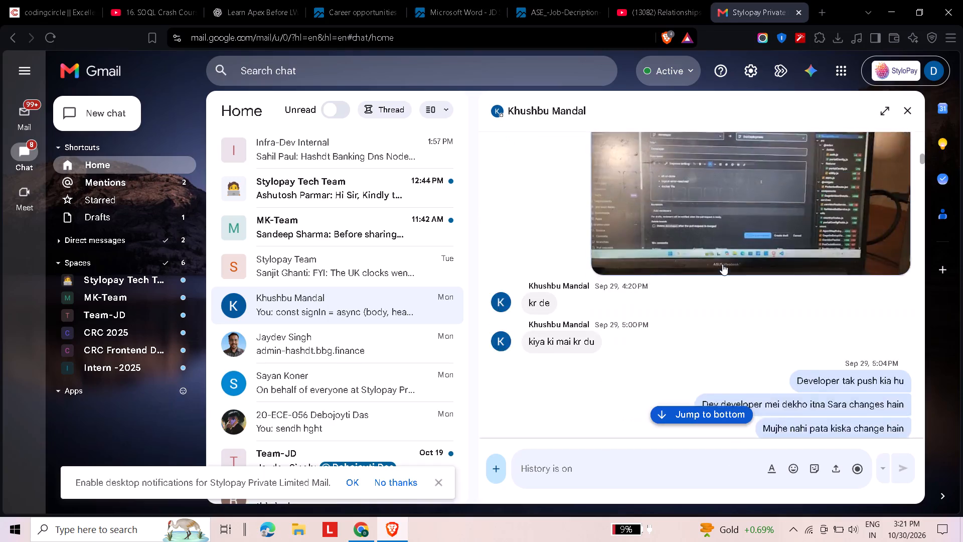
pyautogui.scroll(-11, 722, 264)
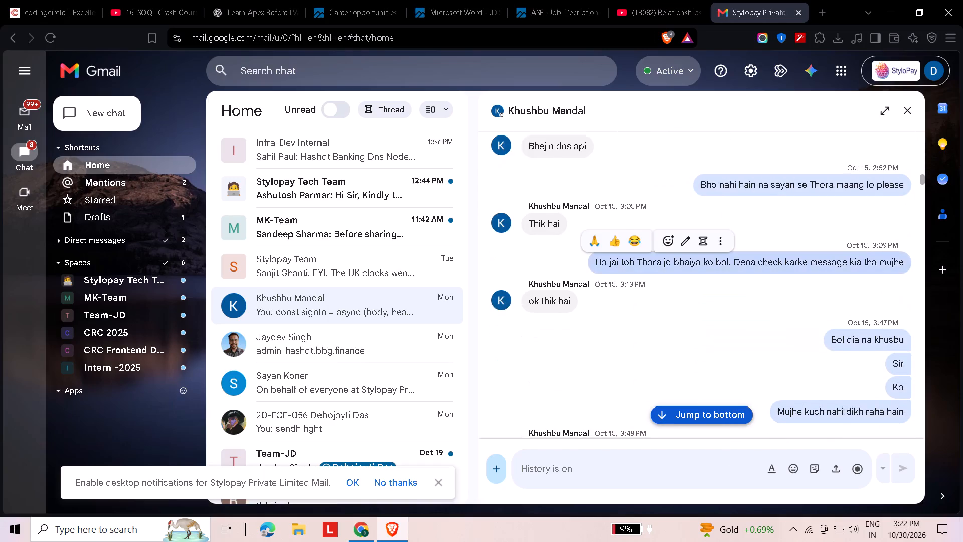
pyautogui.scroll(-6, 722, 264)
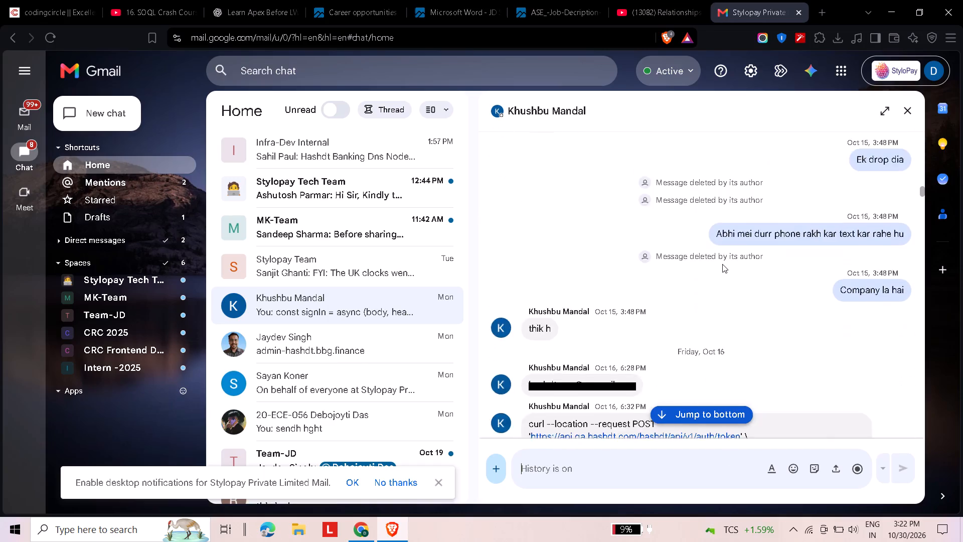
pyautogui.scroll(-2, 722, 264)
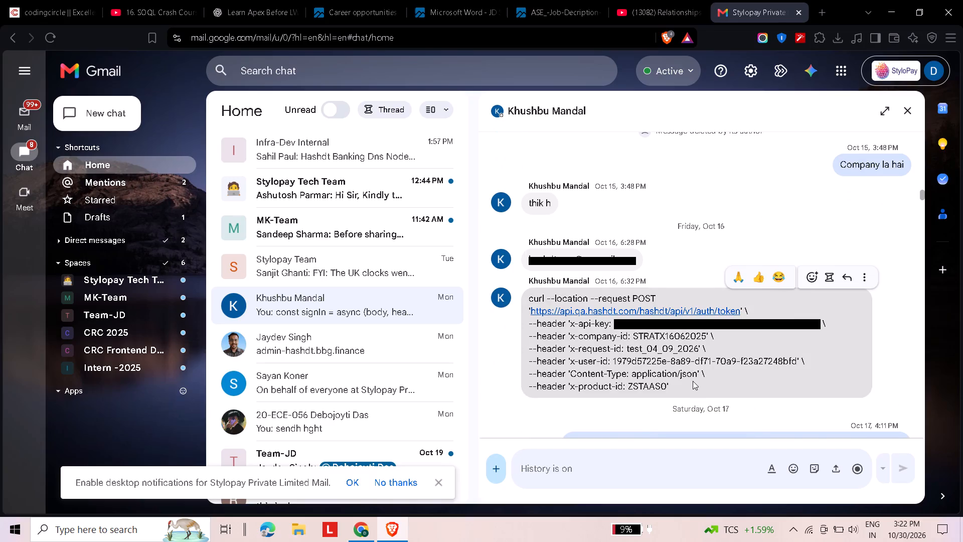
pyautogui.scroll(-4, 712, 371)
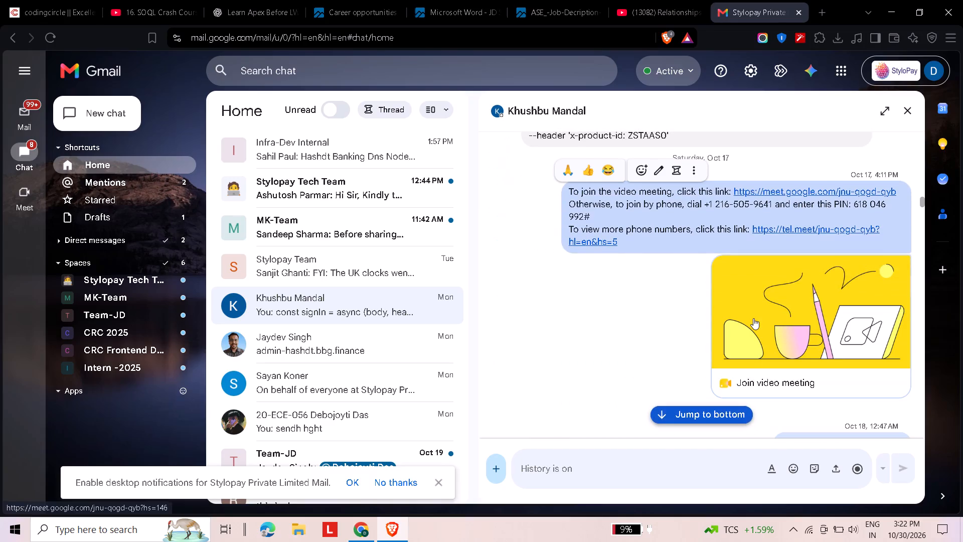
pyautogui.scroll(4, 703, 315)
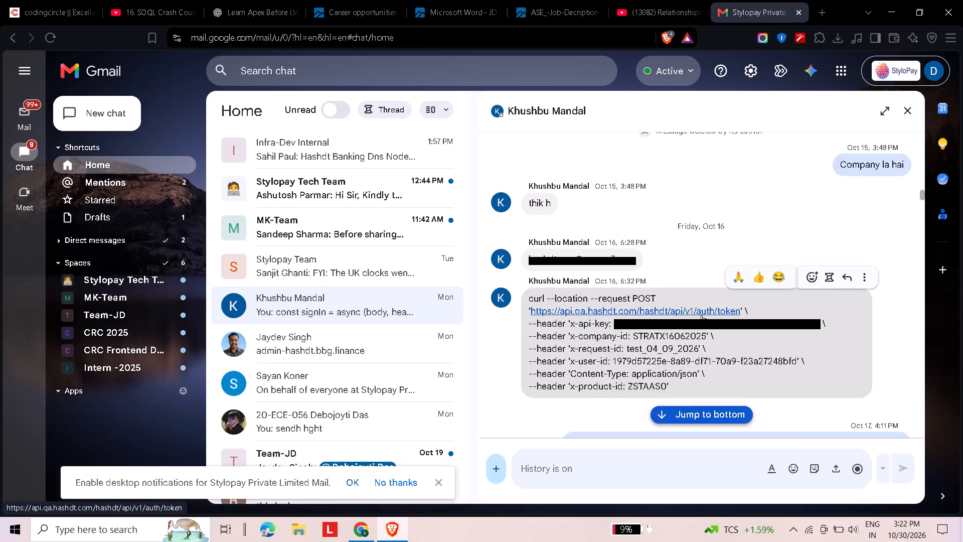
pyautogui.scroll(1, 782, 212)
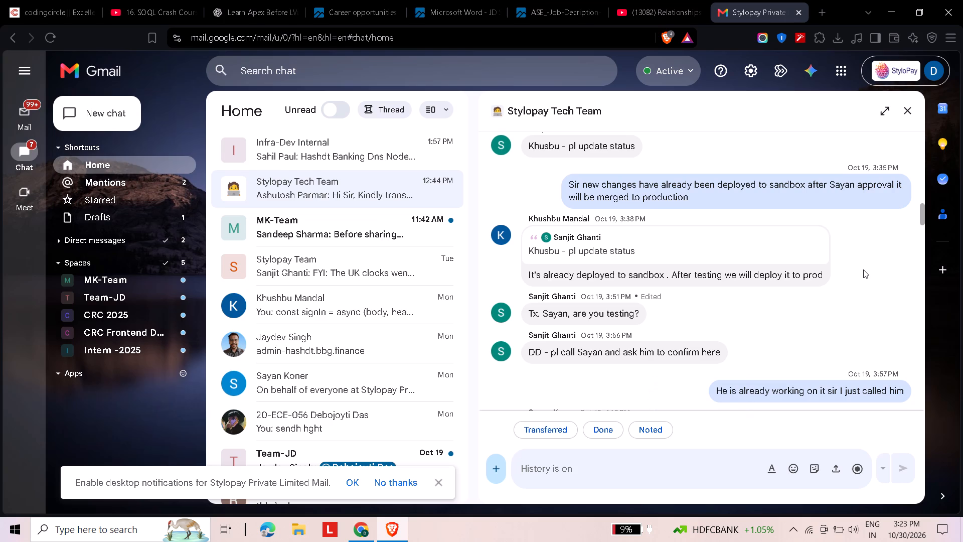
# Switch to the timesheet in Chrome and clear the 20-Oct-2026 sessions 03:00 PM - 05:00 PM and 05:30 PM - 07:30 PM, cells A46:E47.
pyautogui.hotkey('alt', 'Tab')
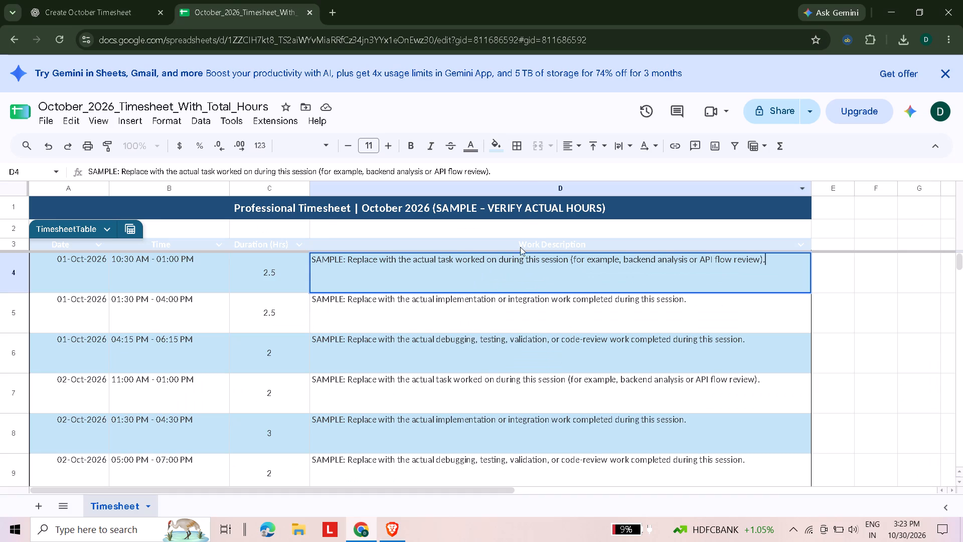
pyautogui.scroll(-7, 477, 313)
pyautogui.scroll(-3, 372, 361)
pyautogui.scroll(-6, 154, 417)
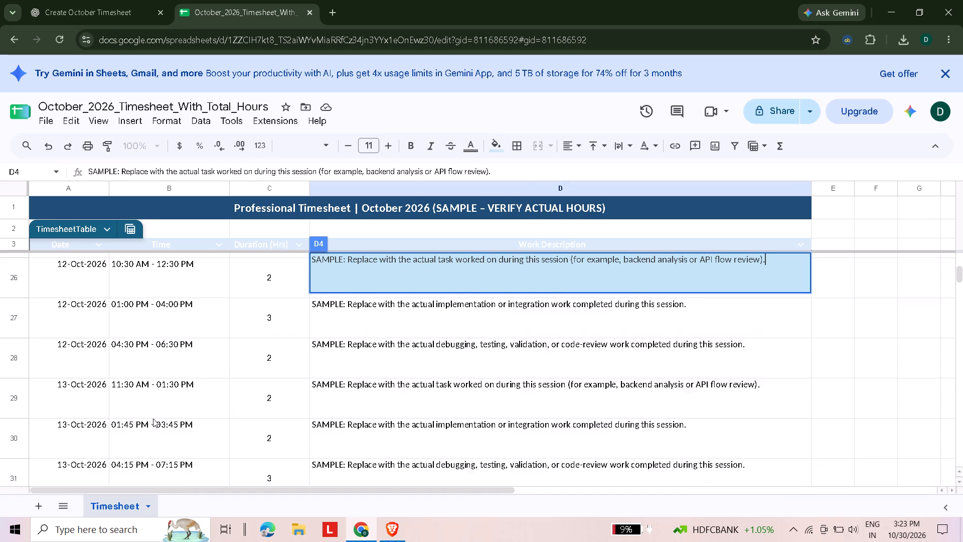
pyautogui.scroll(-9, 153, 419)
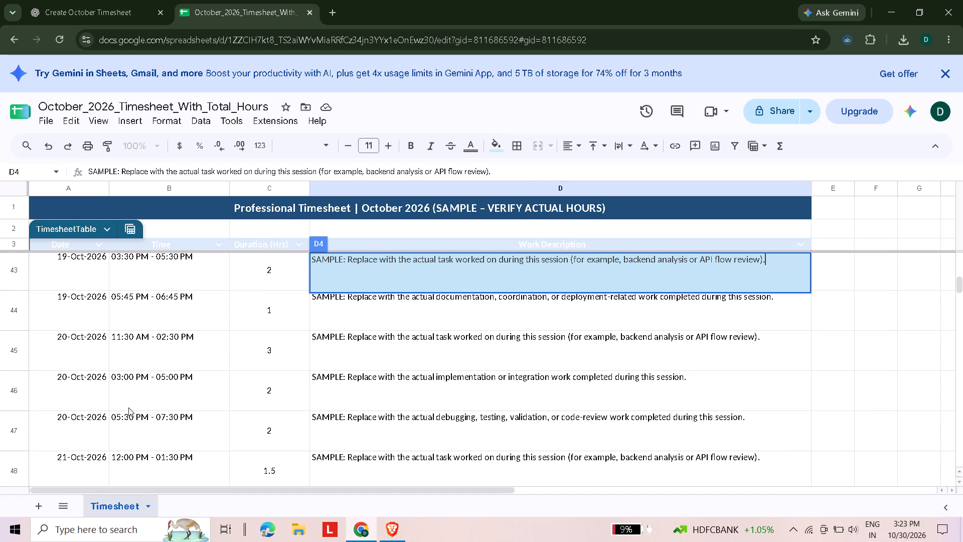
pyautogui.click(94, 394)
pyautogui.click(452, 430)
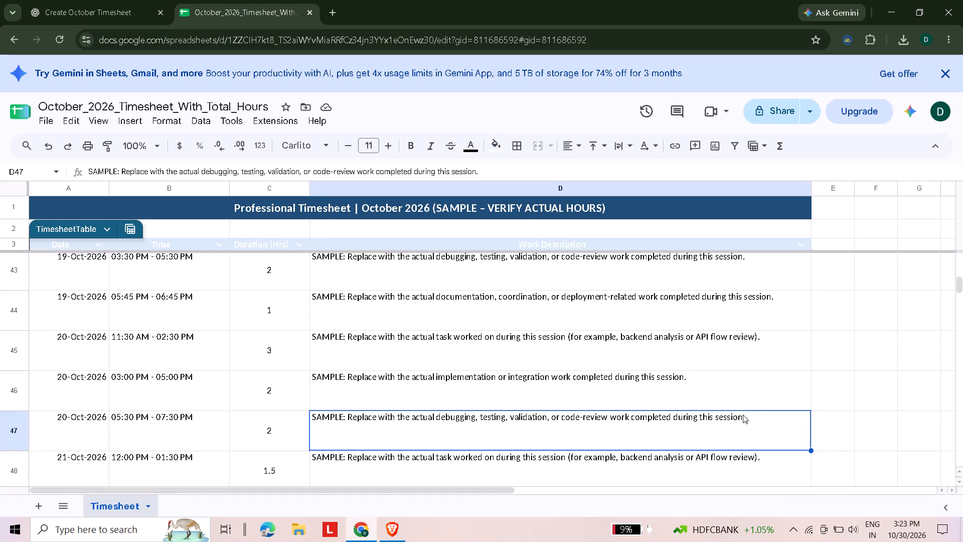
pyautogui.moveTo(832, 438); pyautogui.dragTo(28, 404)
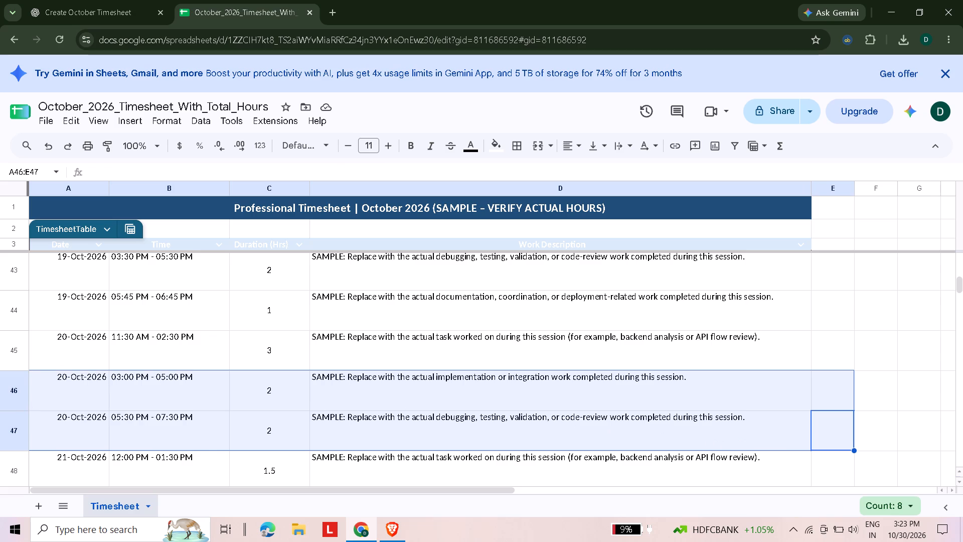
pyautogui.press('Delete')
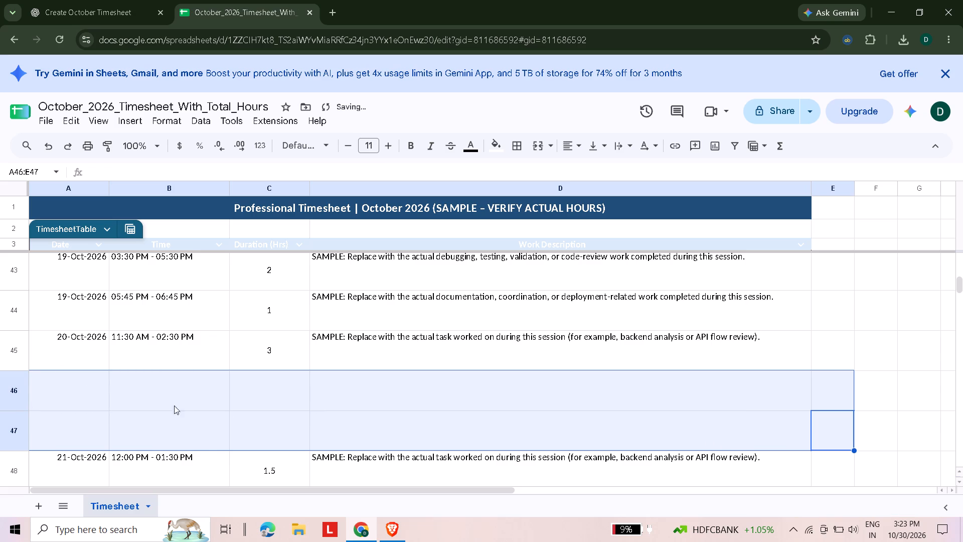
pyautogui.click(230, 413)
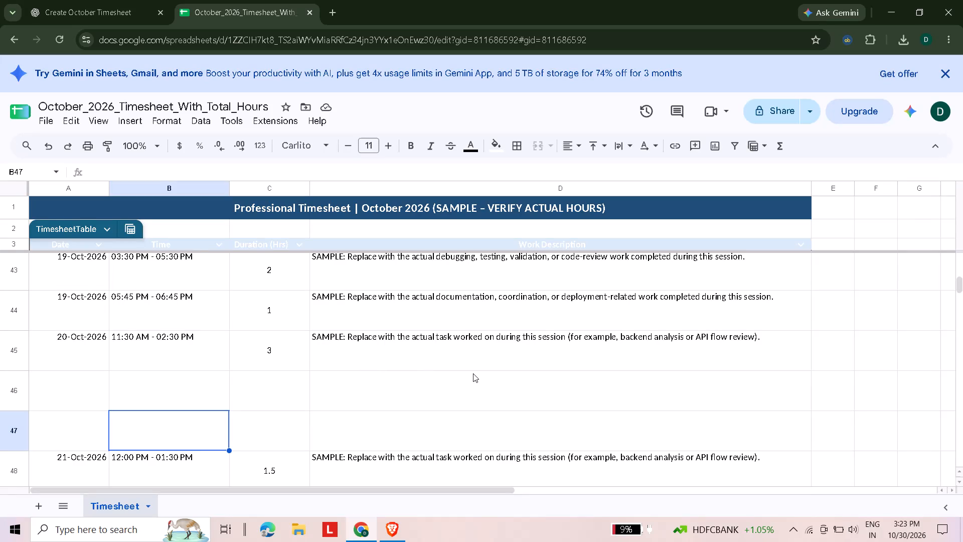
pyautogui.hotkey('alt', 'Tab')
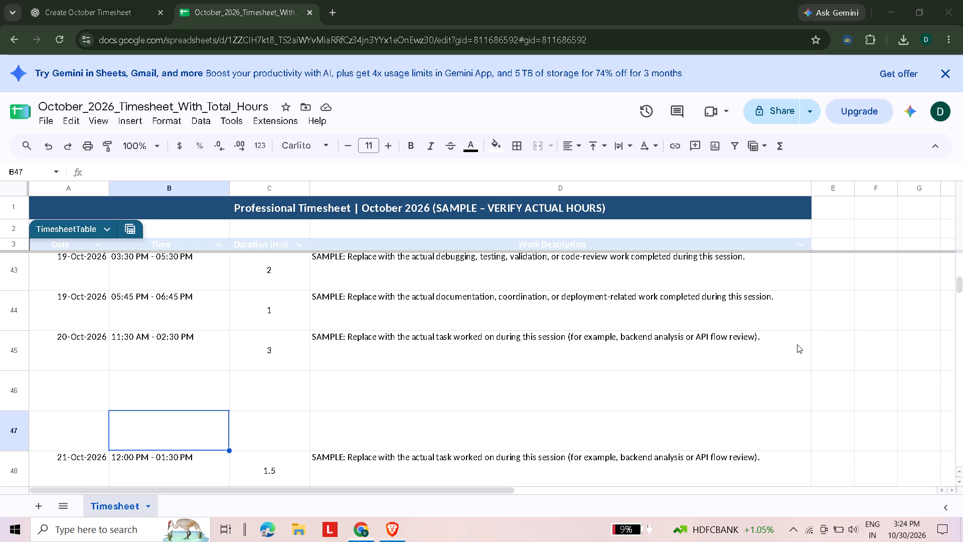
pyautogui.scroll(4, 617, 347)
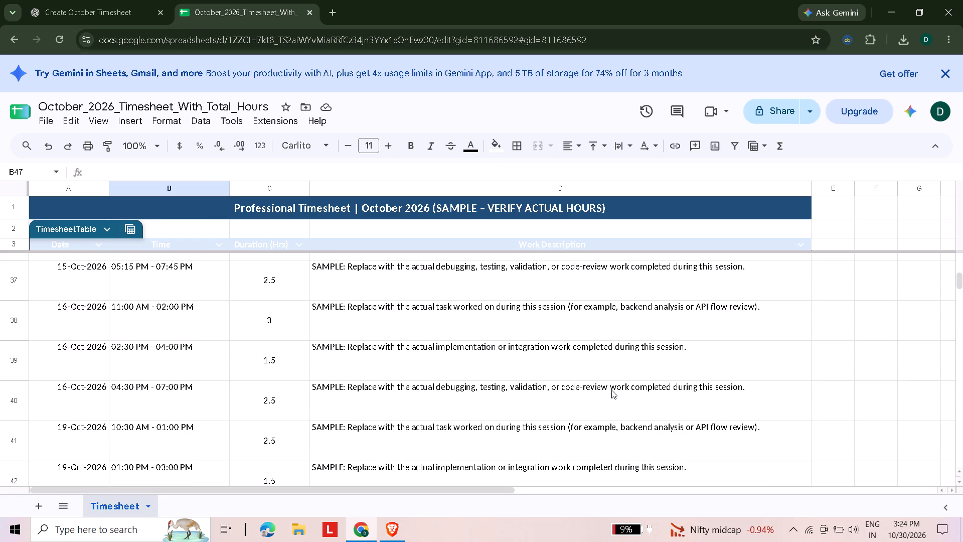
pyautogui.scroll(-2, 558, 451)
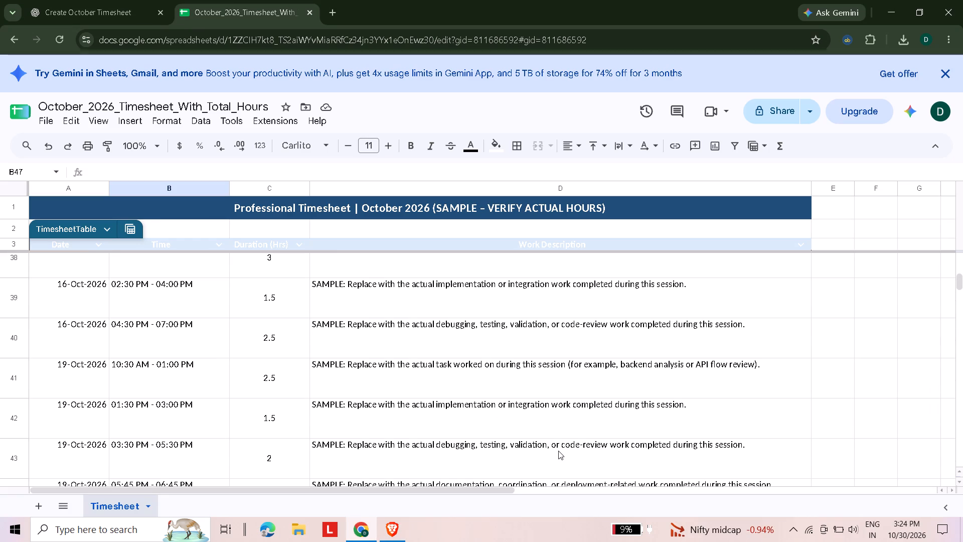
pyautogui.scroll(1, 558, 451)
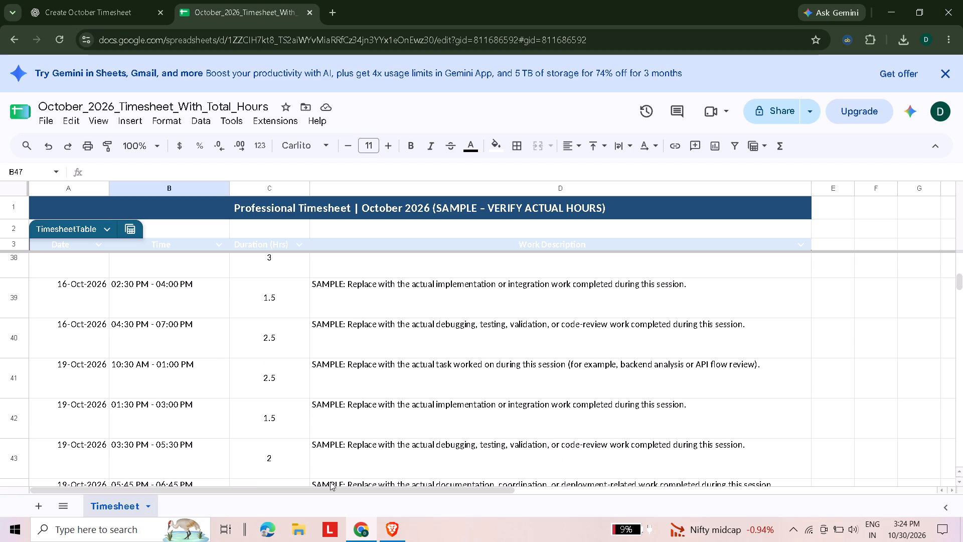
# Examine the timesheet's session rows from 14-Oct-2026 to 19-Oct-2026.
pyautogui.scroll(1, 360, 343)
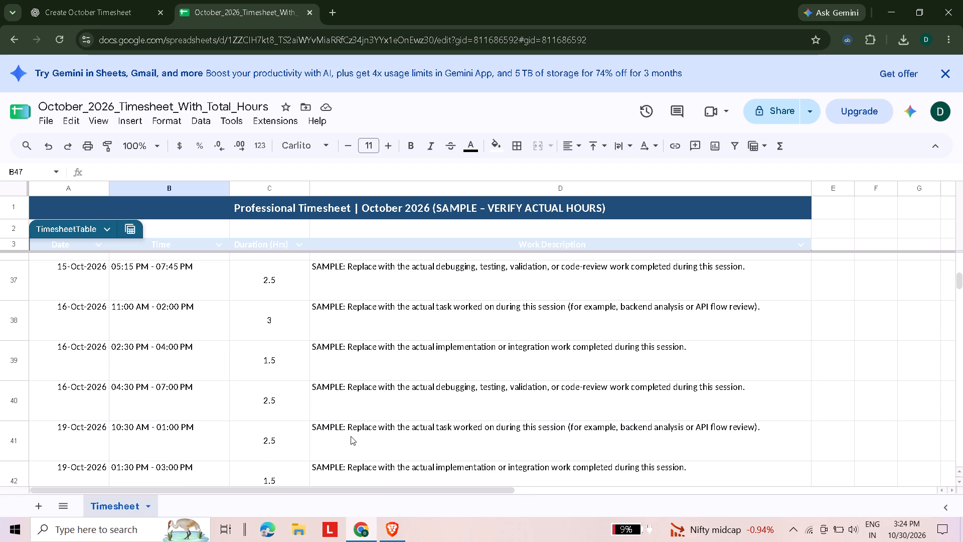
pyautogui.scroll(-1, 351, 436)
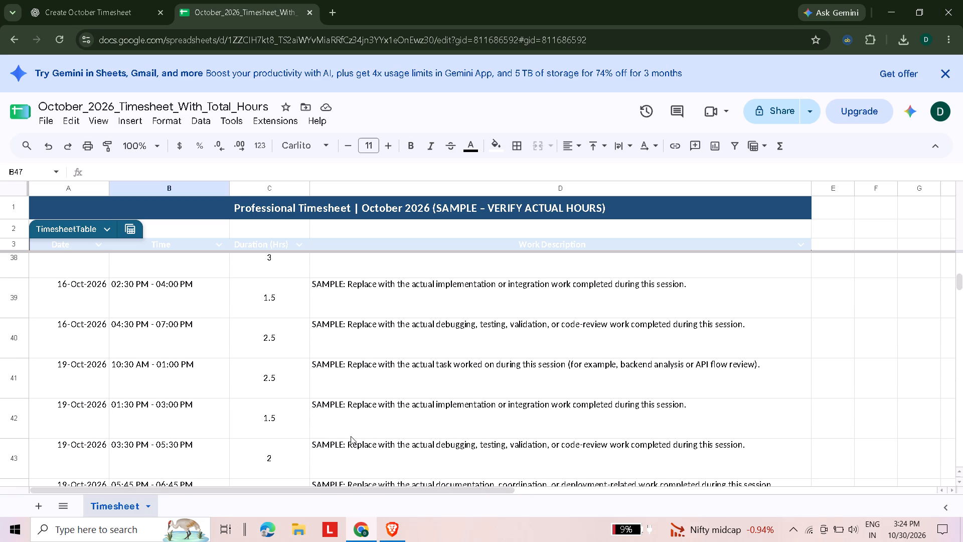
pyautogui.scroll(-2, 351, 436)
pyautogui.scroll(5, 351, 436)
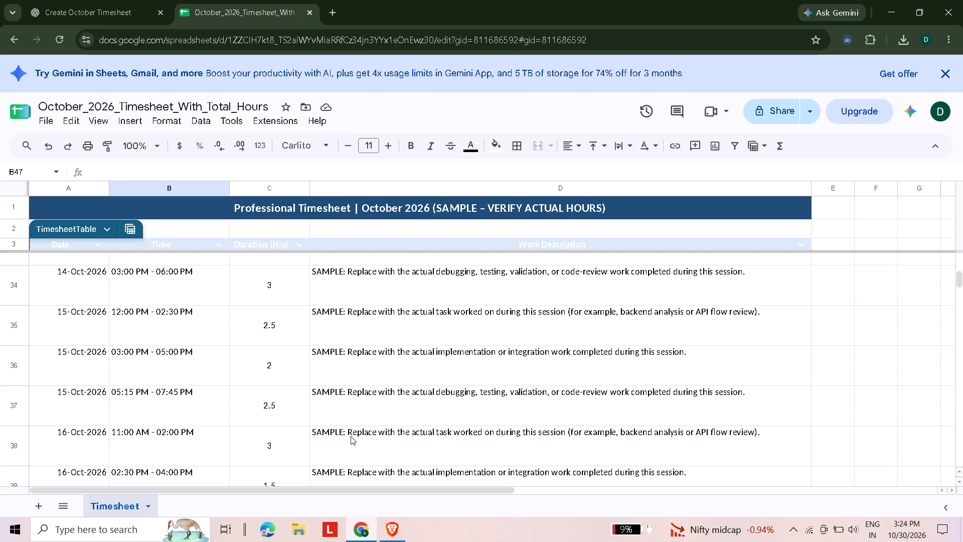
pyautogui.scroll(1, 351, 436)
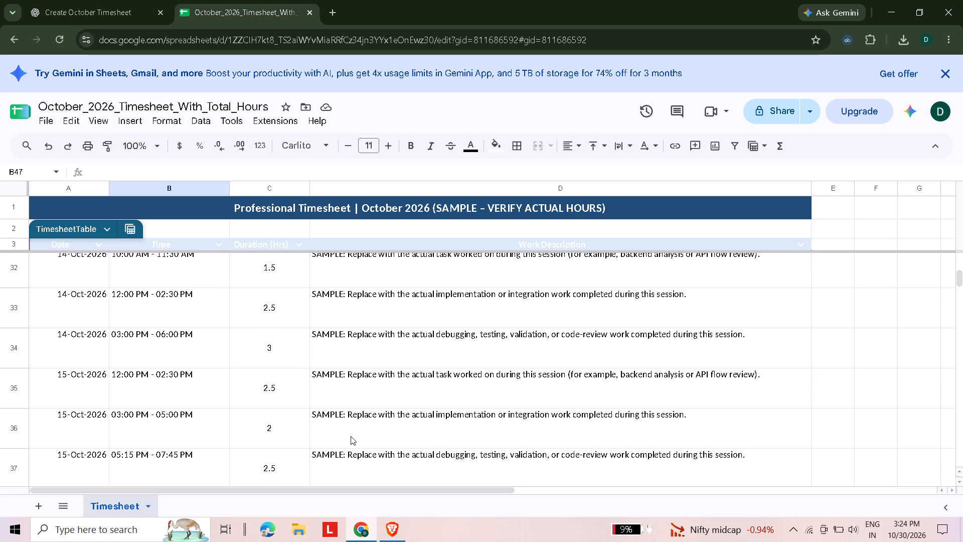
# Examine the timesheet's earlier session rows, from 13-Oct-2026 back to 09-Oct-2026.
pyautogui.scroll(2, 351, 436)
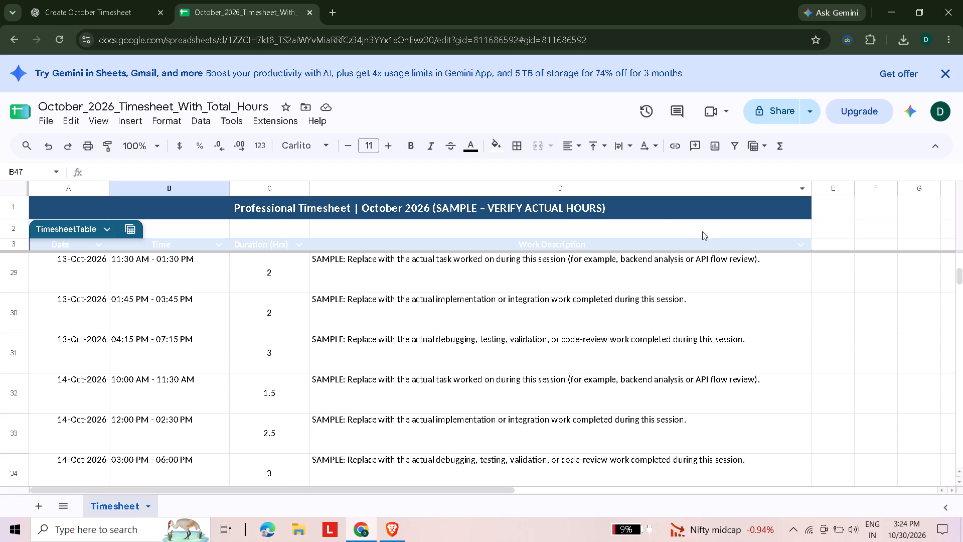
pyautogui.scroll(4, 399, 461)
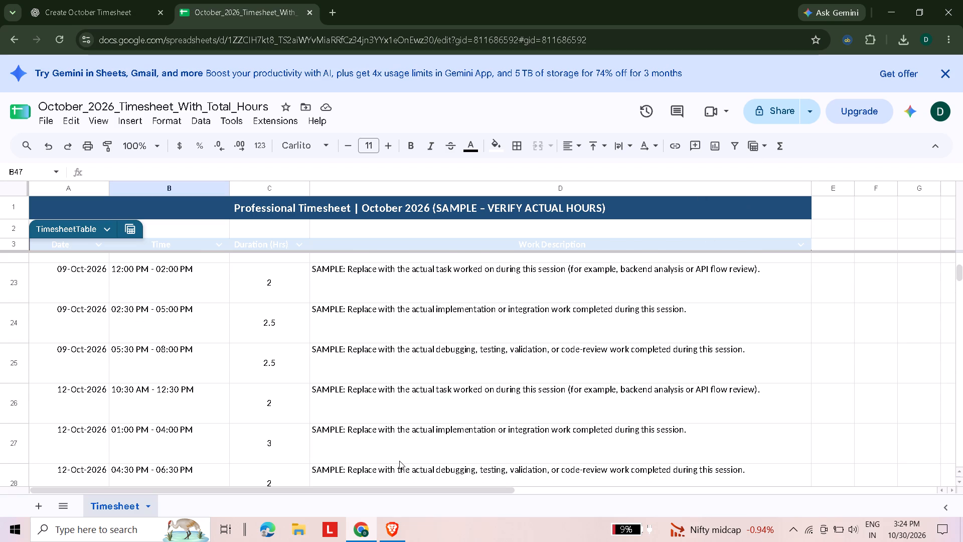
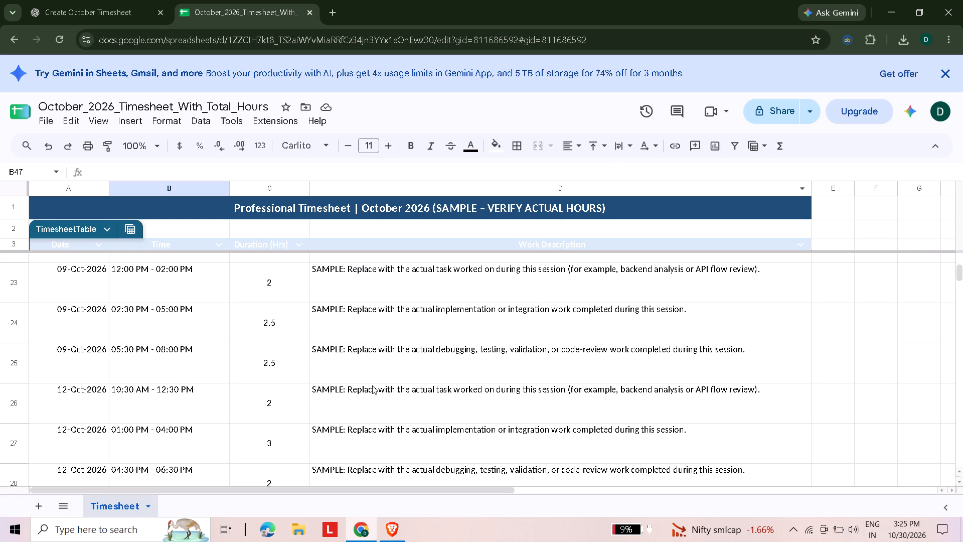
# Clear the 09-Oct-2026 session 05:30 PM - 08:00 PM from the timesheet, cells A25:E25.
pyautogui.scroll(2, 504, 331)
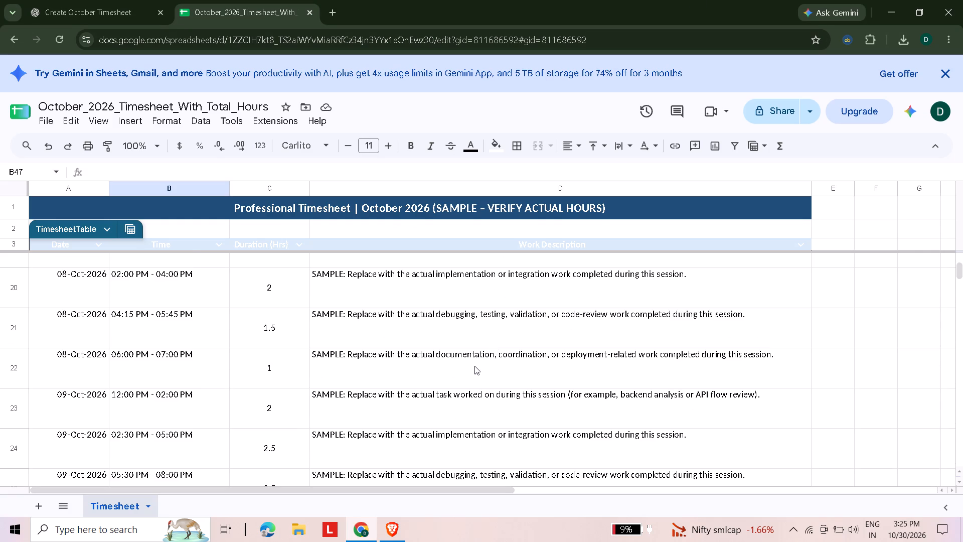
pyautogui.scroll(-2, 325, 422)
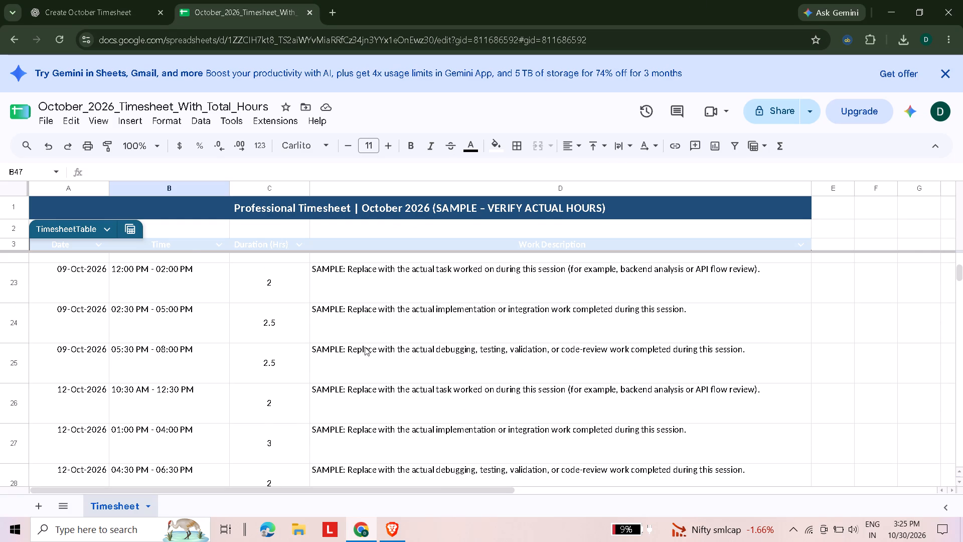
pyautogui.moveTo(825, 366); pyautogui.dragTo(99, 372)
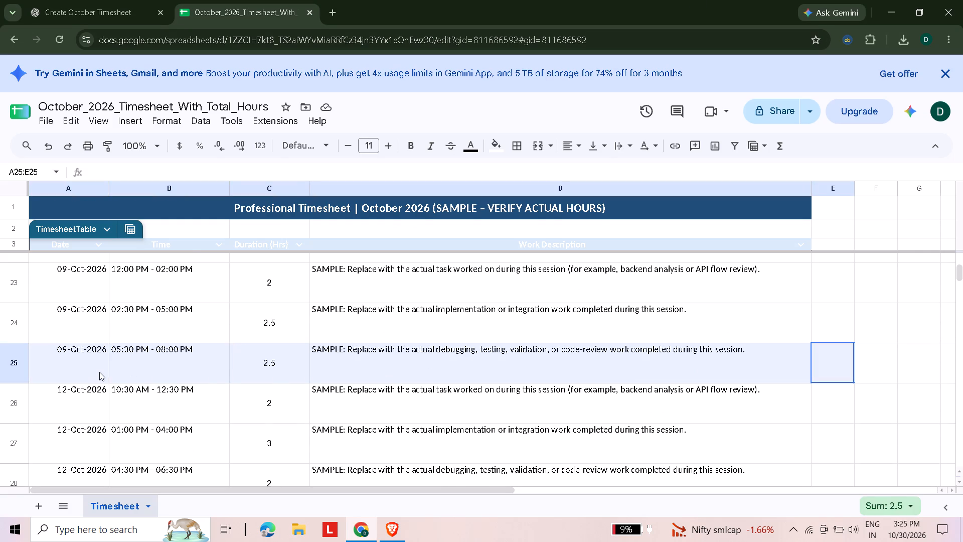
pyautogui.moveTo(99, 372); pyautogui.dragTo(98, 371)
pyautogui.press('Delete')
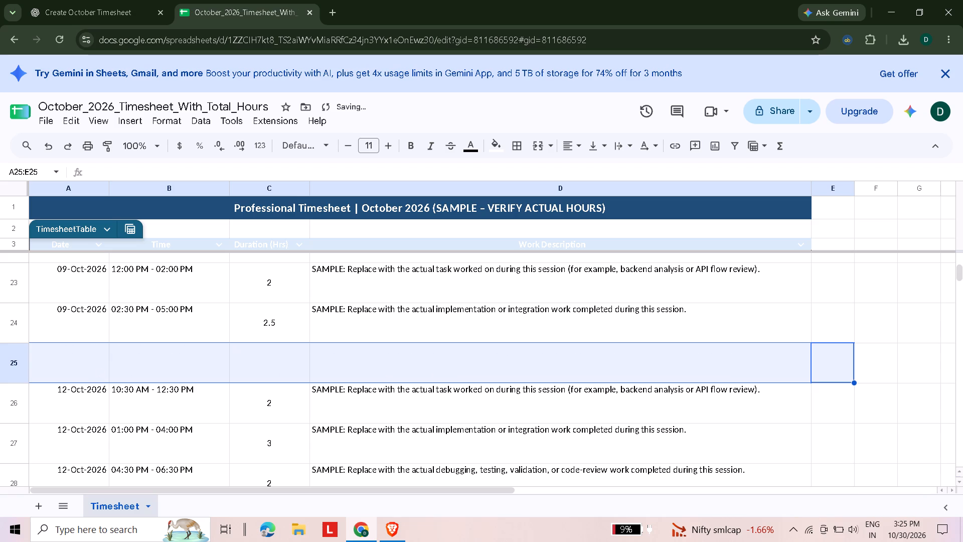
pyautogui.click(407, 319)
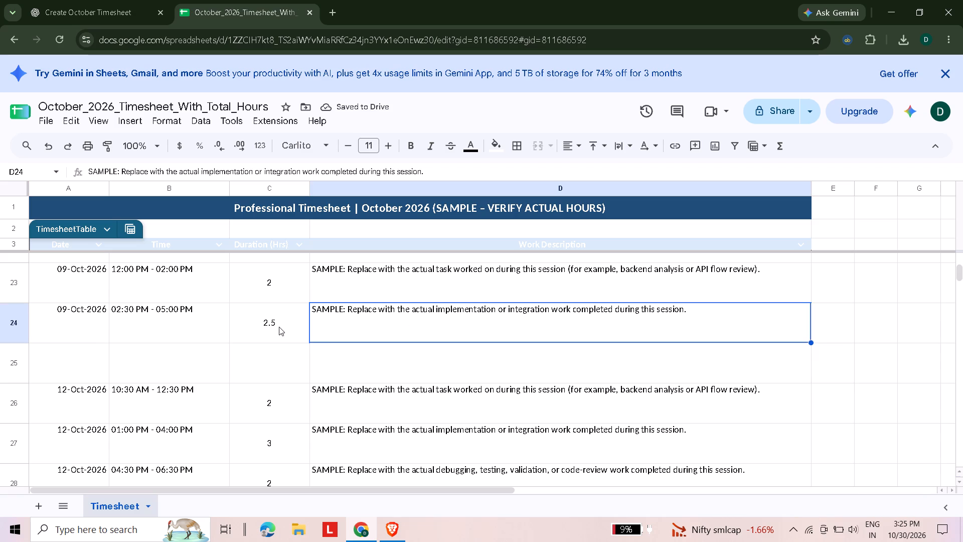
# Set the duration of the 09-Oct-2026 02:30 PM - 05:00 PM session, cell C24, to 8:30.
pyautogui.click(279, 327)
pyautogui.doubleClick(264, 321)
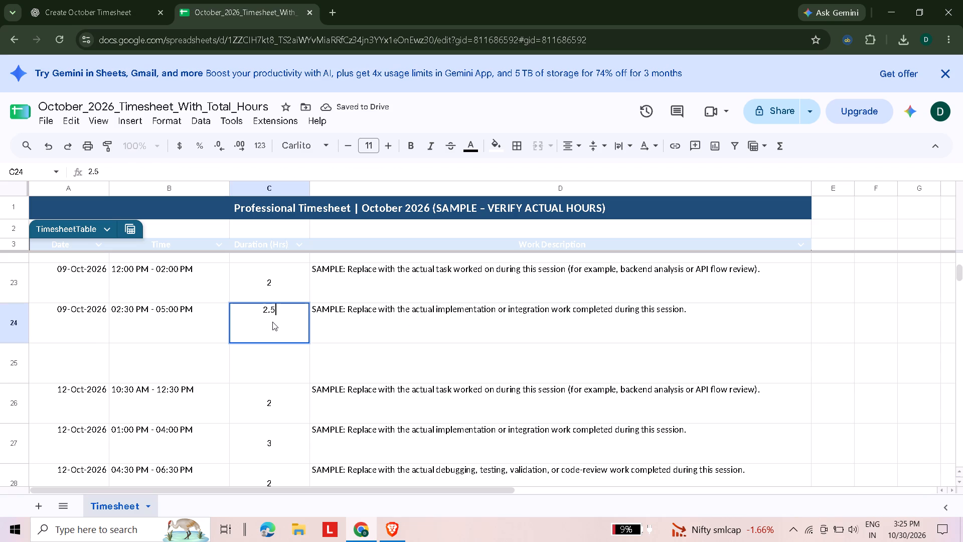
pyautogui.press('BackSpace')
pyautogui.press('BackSpace')
pyautogui.press('BackSpace')
pyautogui.press('7')
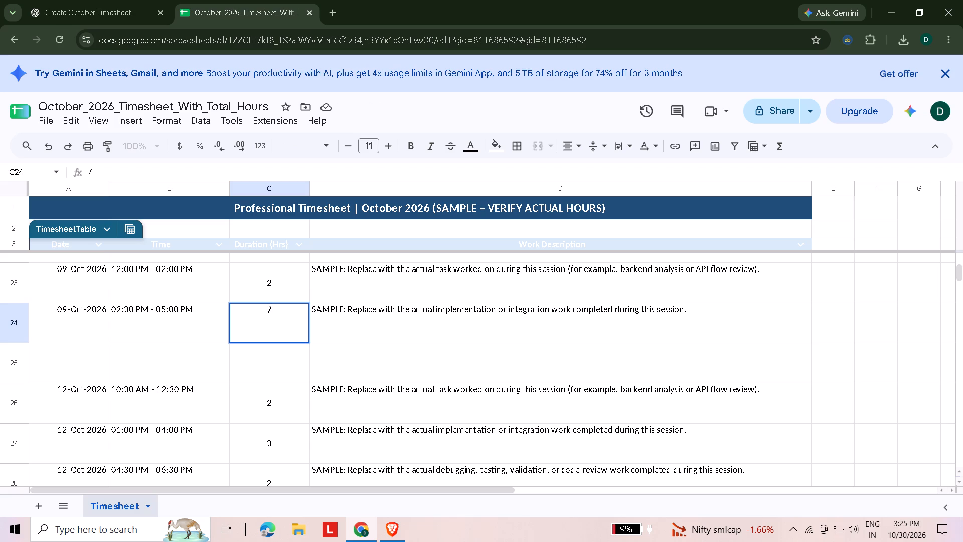
pyautogui.press('BackSpace')
pyautogui.press('7')
pyautogui.hotkey('shift', ':')
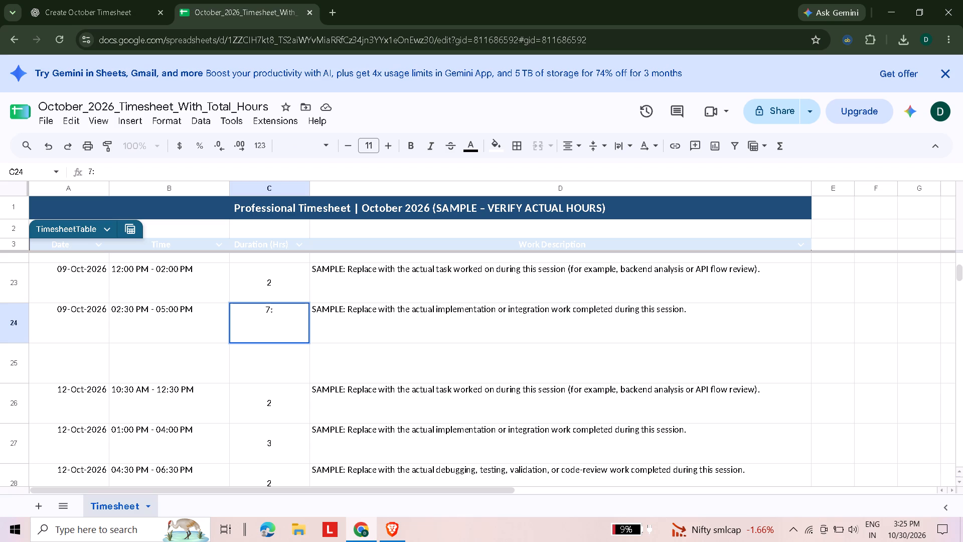
pyautogui.press('3')
pyautogui.press('0')
pyautogui.press('Left')
pyautogui.press('Left')
pyautogui.press('Left')
pyautogui.press('BackSpace')
pyautogui.press('8')
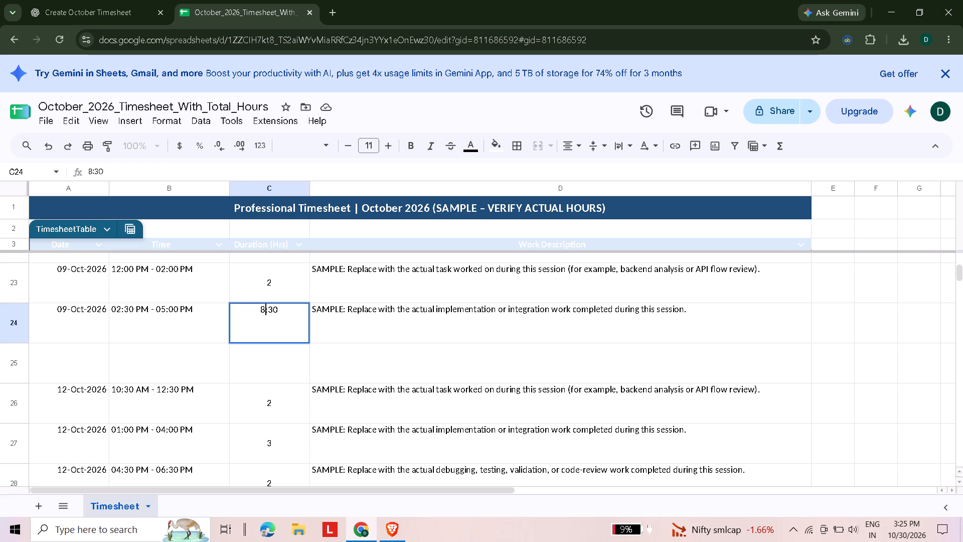
pyautogui.click(352, 344)
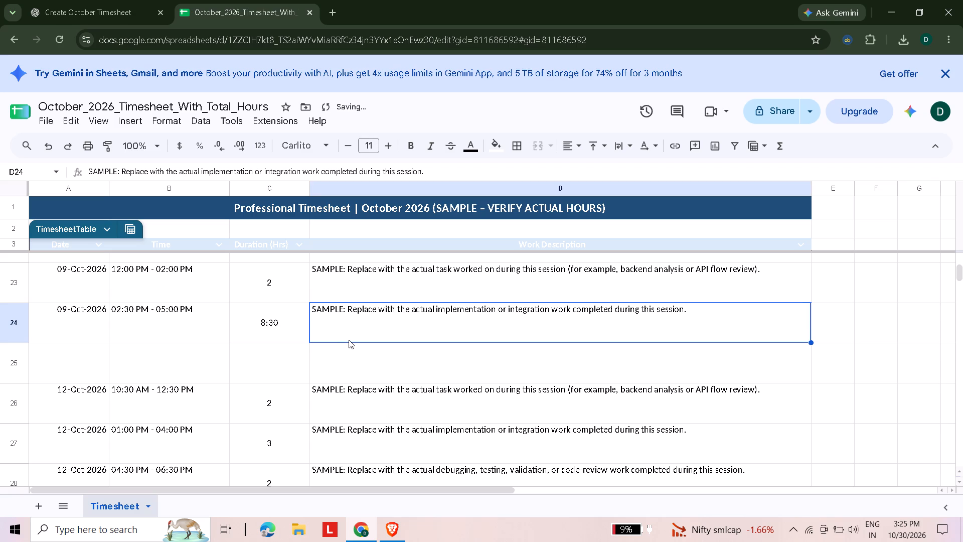
# Replace the sample work description of the same 09-Oct-2026 session, cell D24, with "Attended office".
pyautogui.tripleClick(360, 312)
pyautogui.write('Arr')
pyautogui.press('BackSpace')
pyautogui.press('BackSpace')
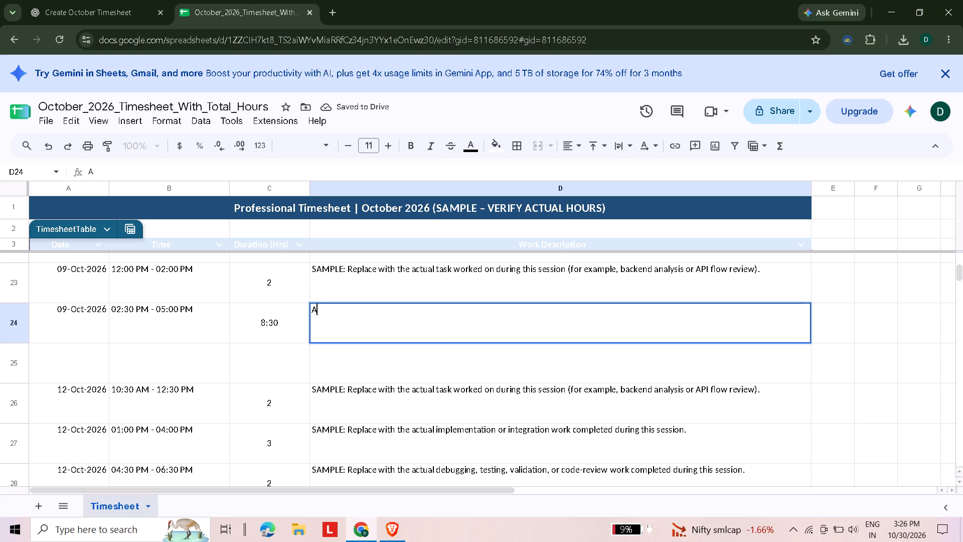
pyautogui.write('ttended')
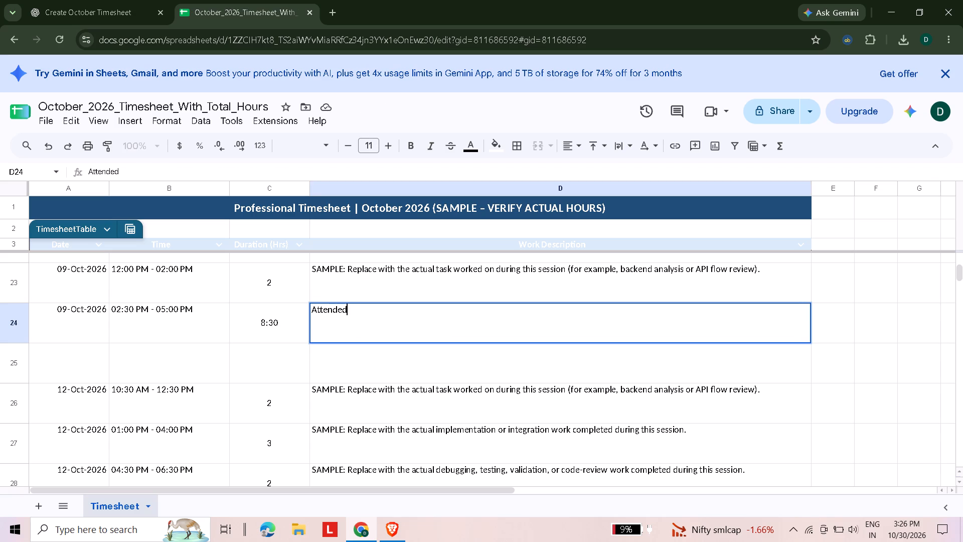
pyautogui.press('space')
pyautogui.write('ofii')
pyautogui.press('BackSpace')
pyautogui.press('BackSpace')
pyautogui.write('fice')
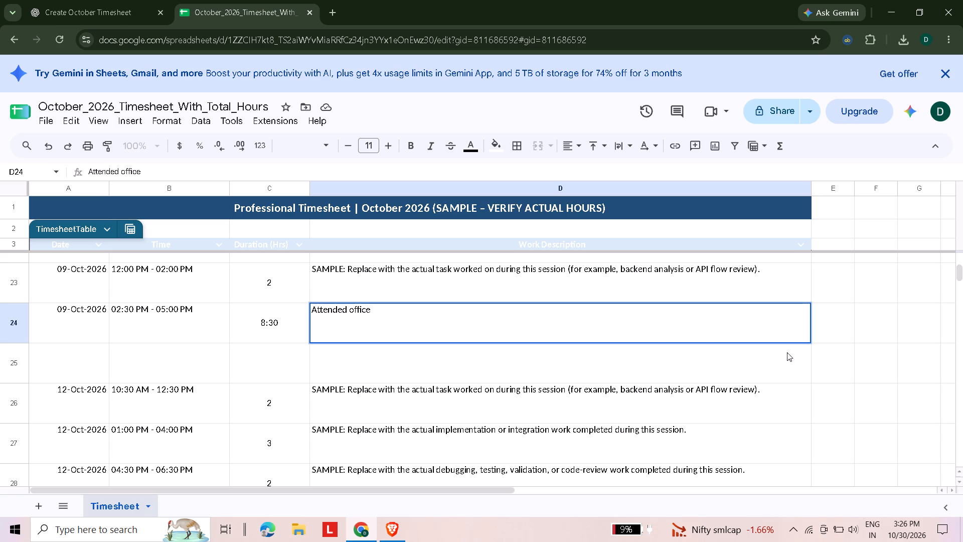
pyautogui.click(789, 354)
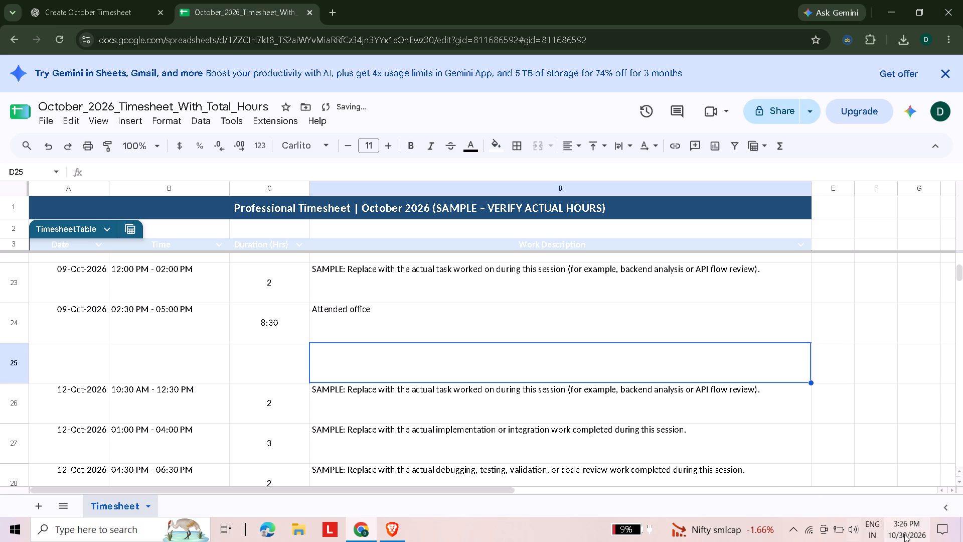
# Check October 26 in the system calendar and clear the 26-Oct-2026 sessions 02:00 PM - 04:00 PM and 04:30 PM - 06:30 PM, cells A59:E60.
pyautogui.click(906, 534)
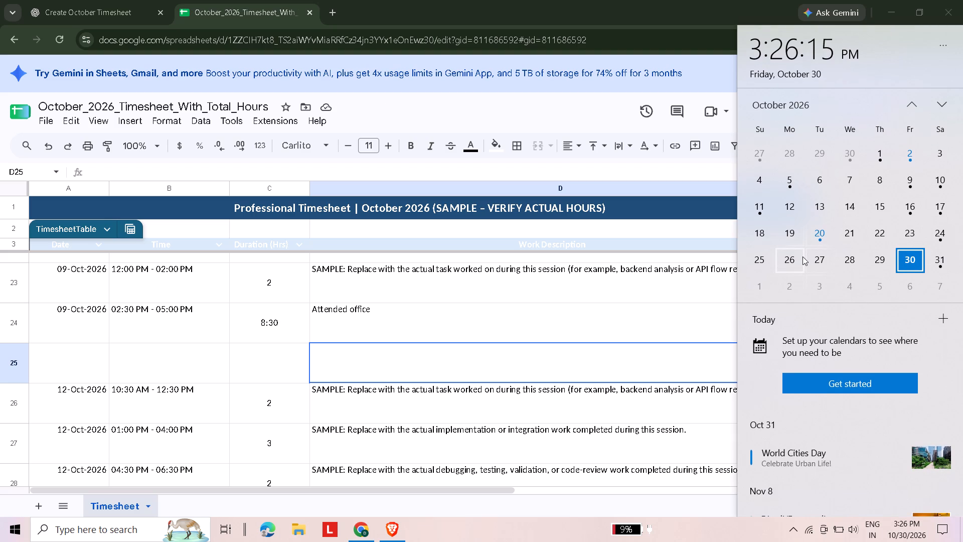
pyautogui.click(802, 256)
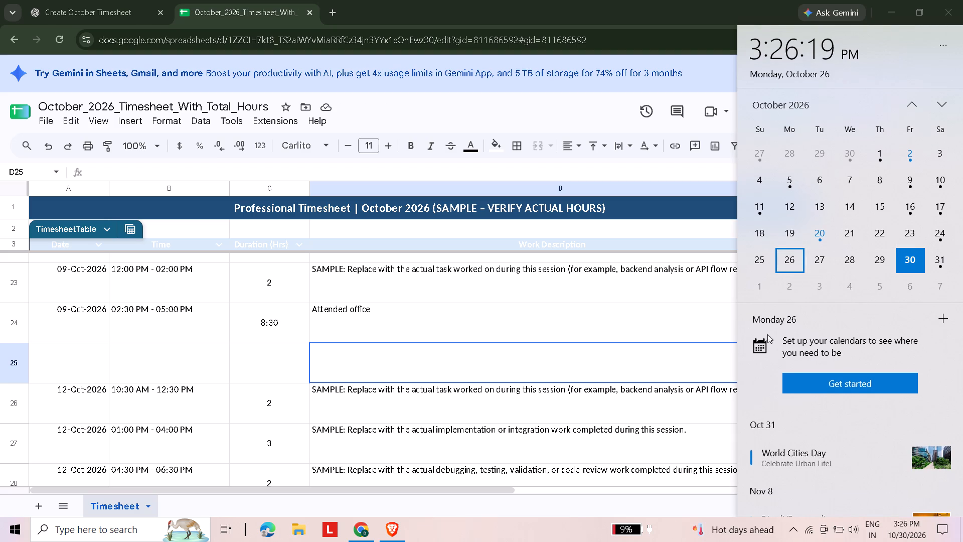
pyautogui.click(589, 403)
pyautogui.scroll(-7, 533, 423)
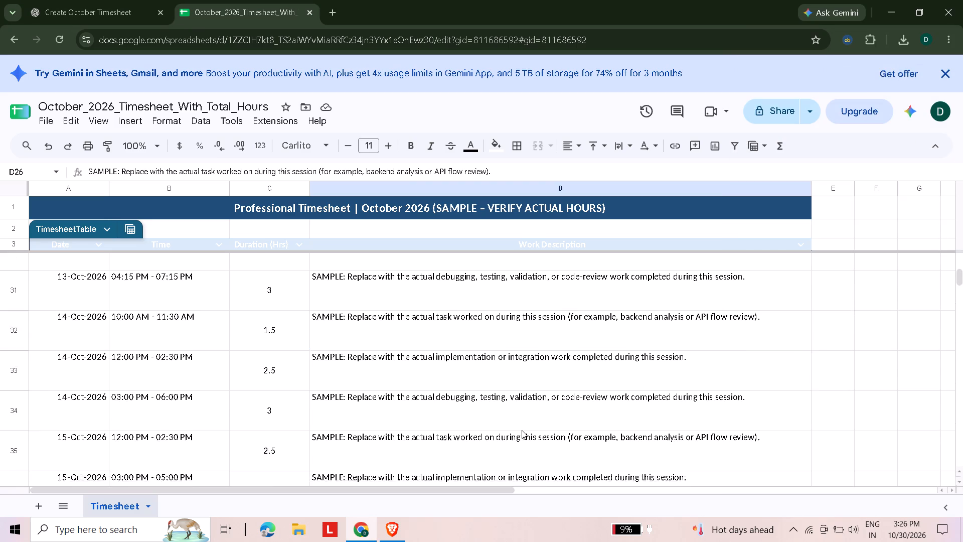
pyautogui.scroll(-15, 522, 430)
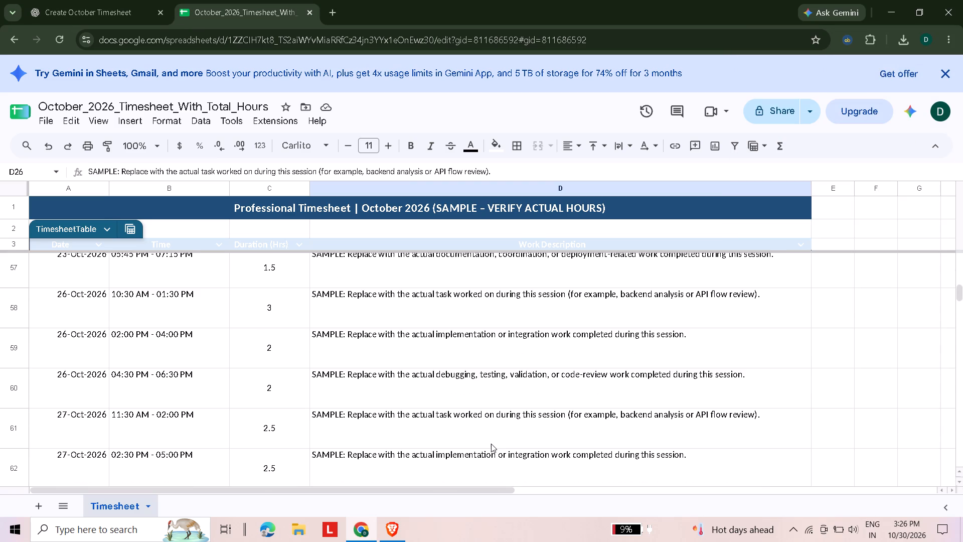
pyautogui.click(423, 392)
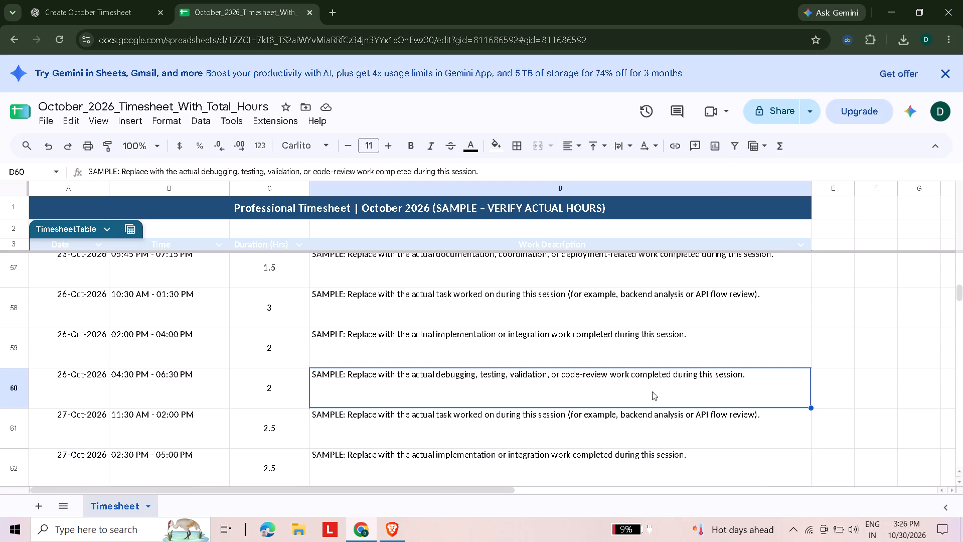
pyautogui.moveTo(834, 390); pyautogui.dragTo(74, 354)
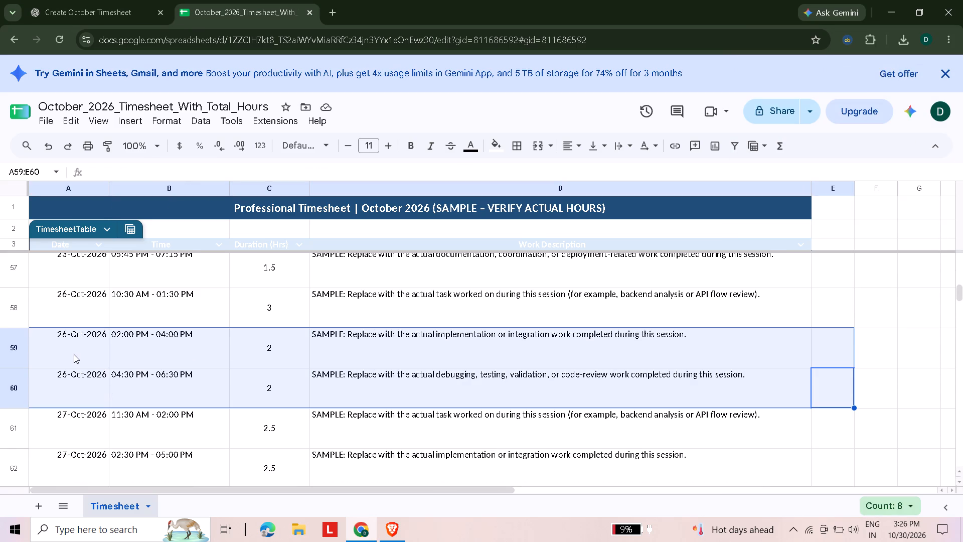
pyautogui.press('Delete')
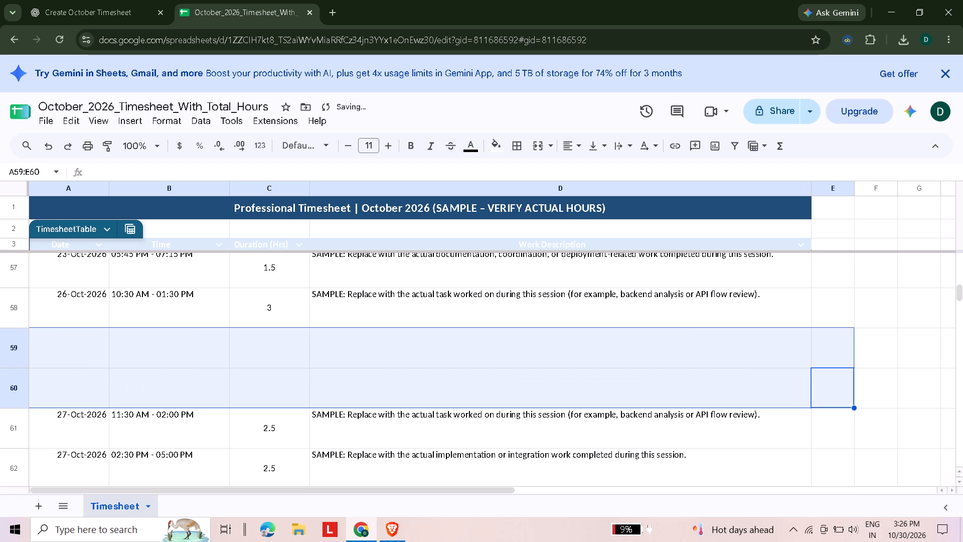
# Replace the sample work description of the 26-Oct-2026 10:30 AM - 01:30 PM session, cell D58, with "Attendent in office".
pyautogui.doubleClick(392, 313)
pyautogui.doubleClick(390, 303)
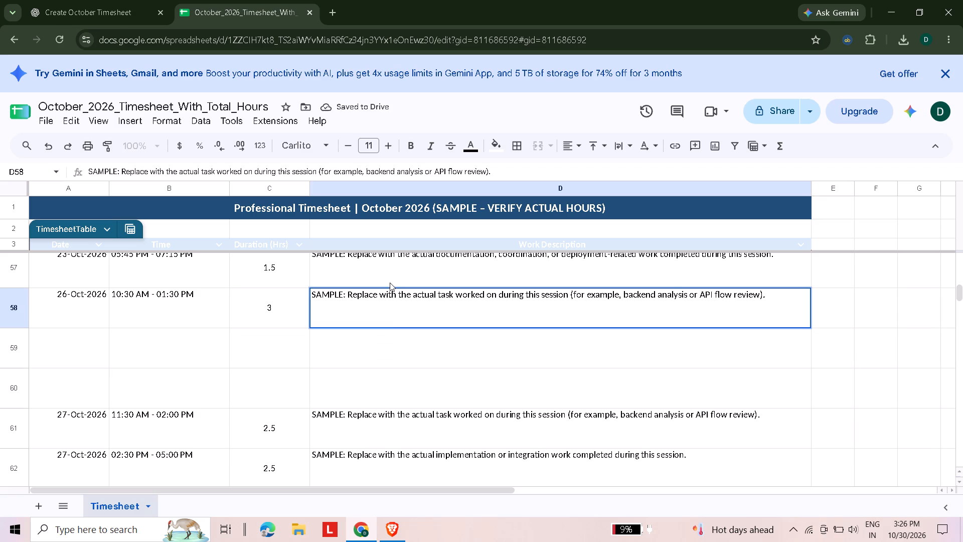
pyautogui.click(390, 283)
pyautogui.tripleClick(397, 295)
pyautogui.hotkey('shift', 'a')
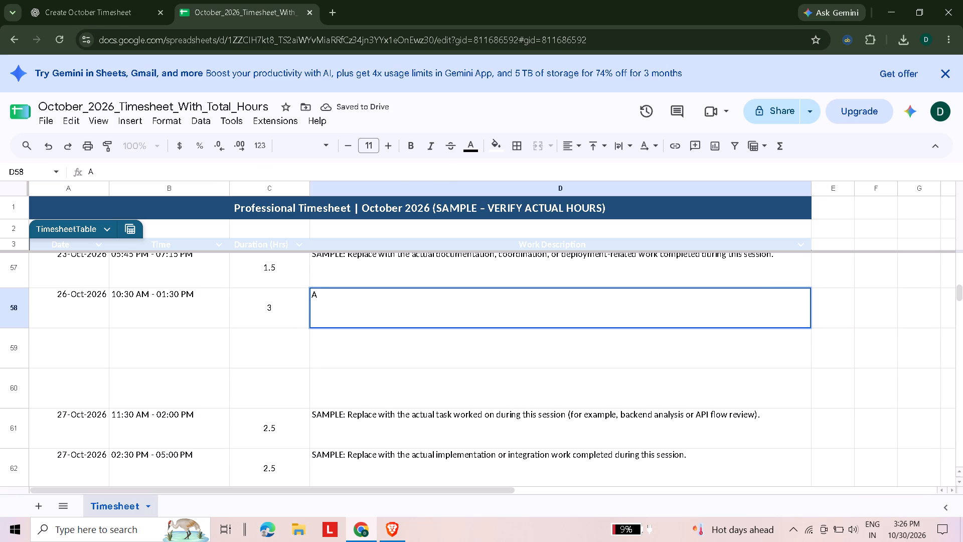
pyautogui.write('tte')
pyautogui.write('nde')
pyautogui.write('nt')
pyautogui.press('space')
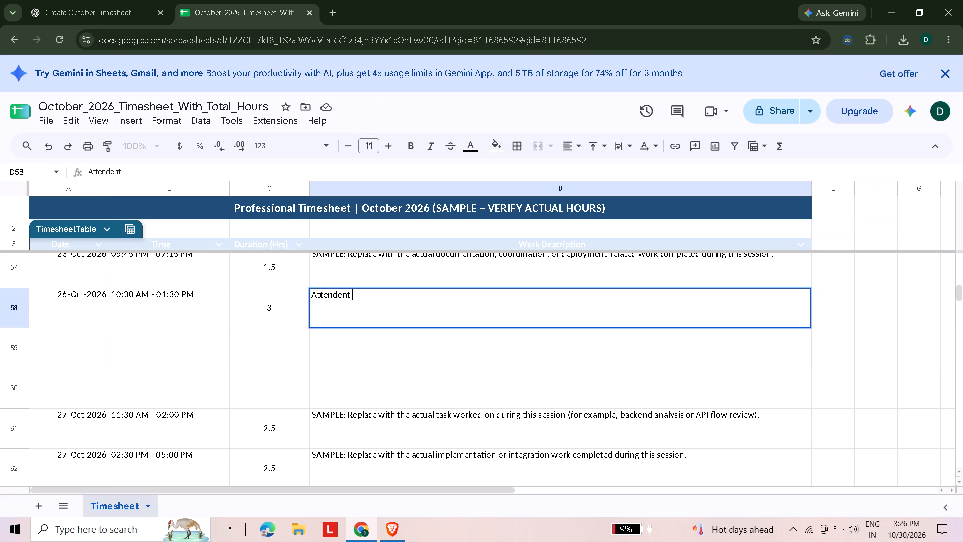
pyautogui.press('o')
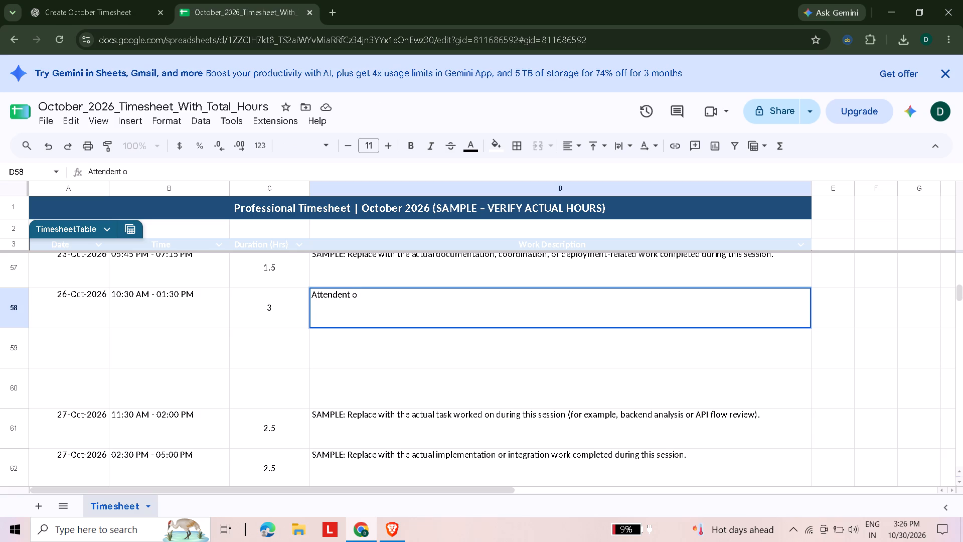
pyautogui.press('BackSpace')
pyautogui.write('in office')
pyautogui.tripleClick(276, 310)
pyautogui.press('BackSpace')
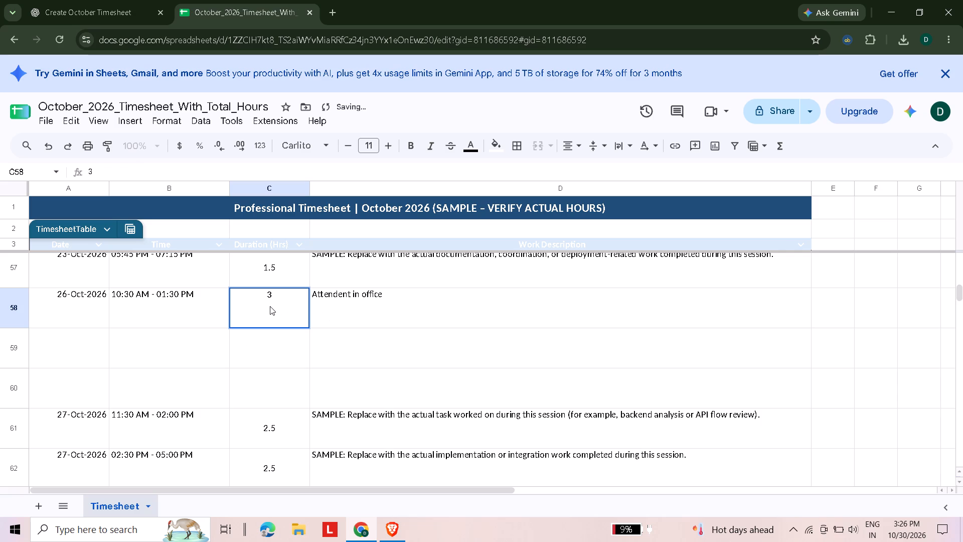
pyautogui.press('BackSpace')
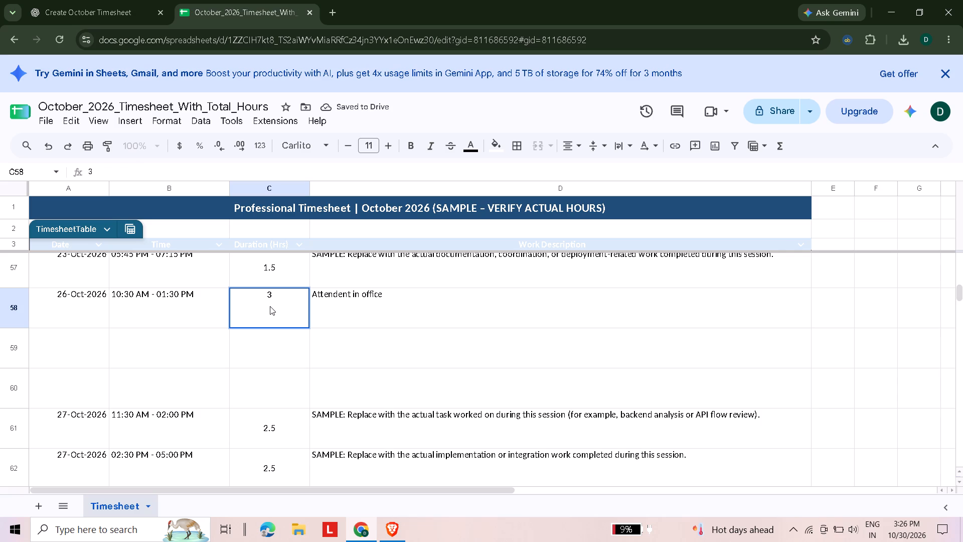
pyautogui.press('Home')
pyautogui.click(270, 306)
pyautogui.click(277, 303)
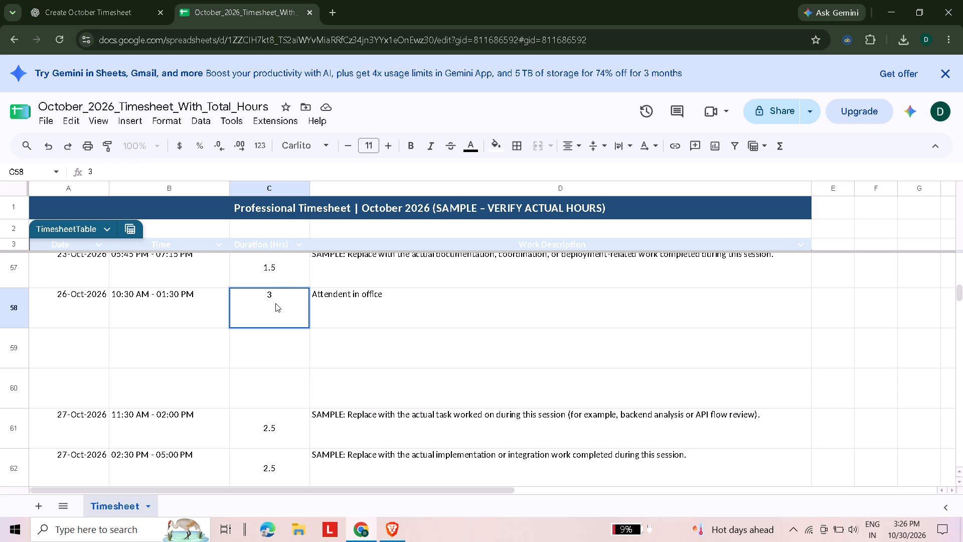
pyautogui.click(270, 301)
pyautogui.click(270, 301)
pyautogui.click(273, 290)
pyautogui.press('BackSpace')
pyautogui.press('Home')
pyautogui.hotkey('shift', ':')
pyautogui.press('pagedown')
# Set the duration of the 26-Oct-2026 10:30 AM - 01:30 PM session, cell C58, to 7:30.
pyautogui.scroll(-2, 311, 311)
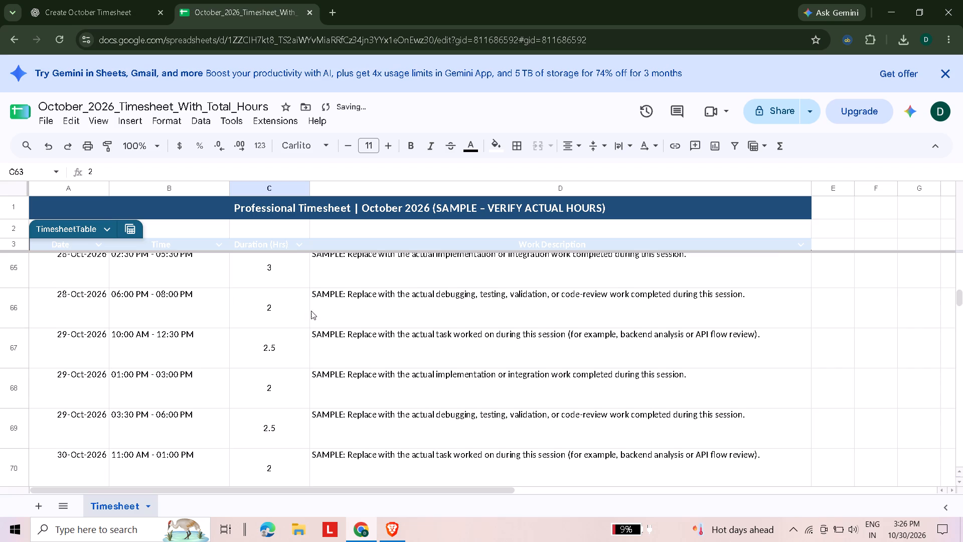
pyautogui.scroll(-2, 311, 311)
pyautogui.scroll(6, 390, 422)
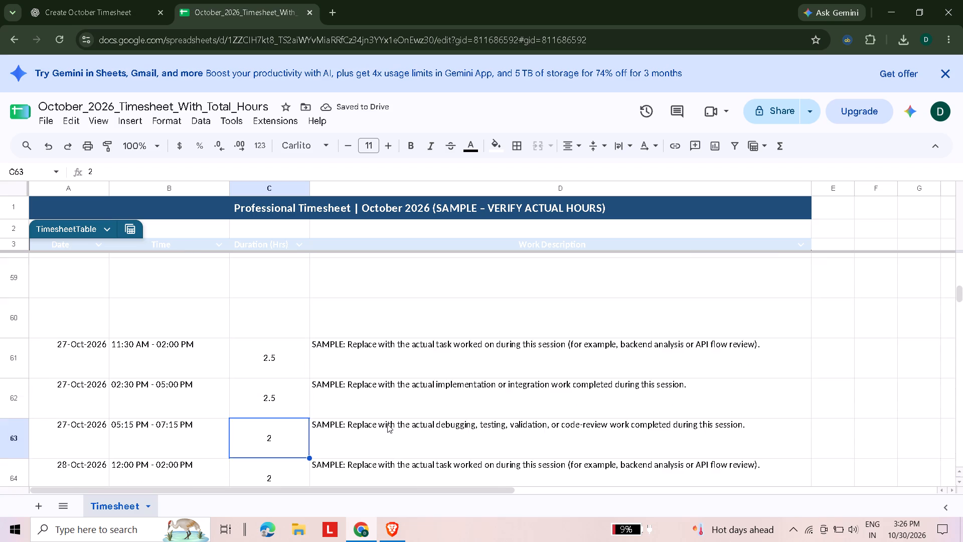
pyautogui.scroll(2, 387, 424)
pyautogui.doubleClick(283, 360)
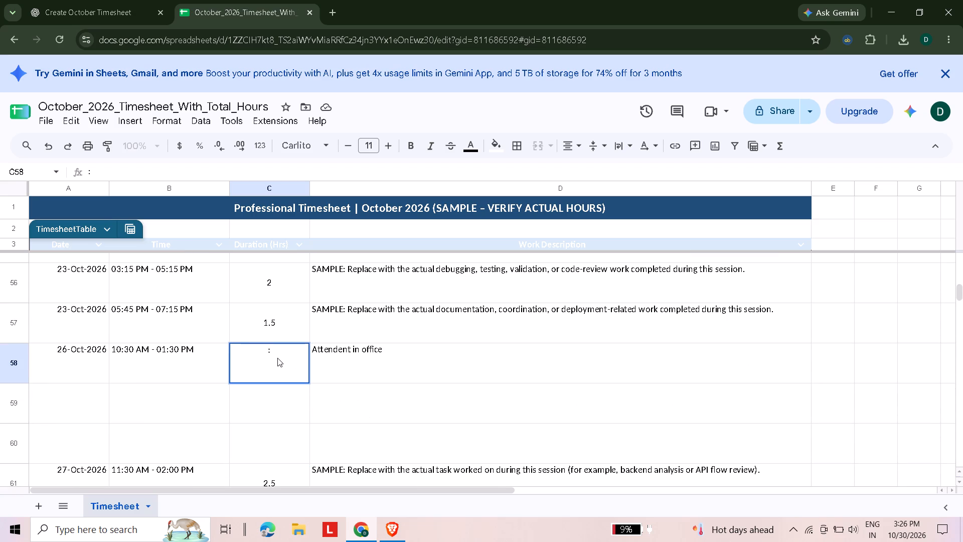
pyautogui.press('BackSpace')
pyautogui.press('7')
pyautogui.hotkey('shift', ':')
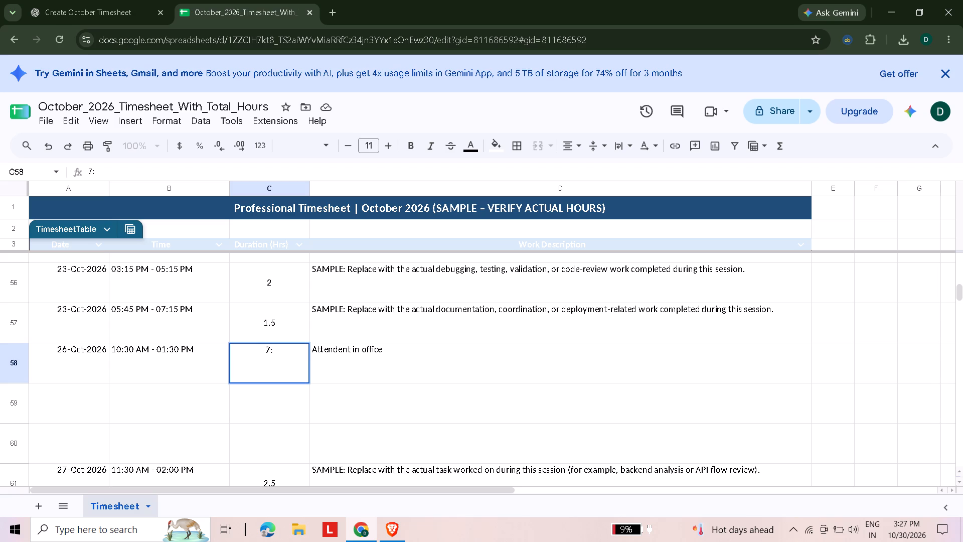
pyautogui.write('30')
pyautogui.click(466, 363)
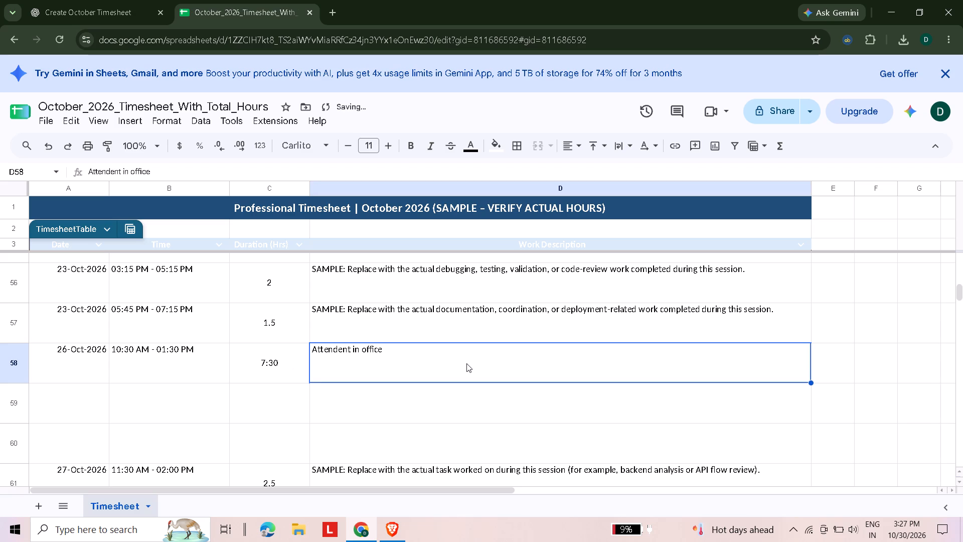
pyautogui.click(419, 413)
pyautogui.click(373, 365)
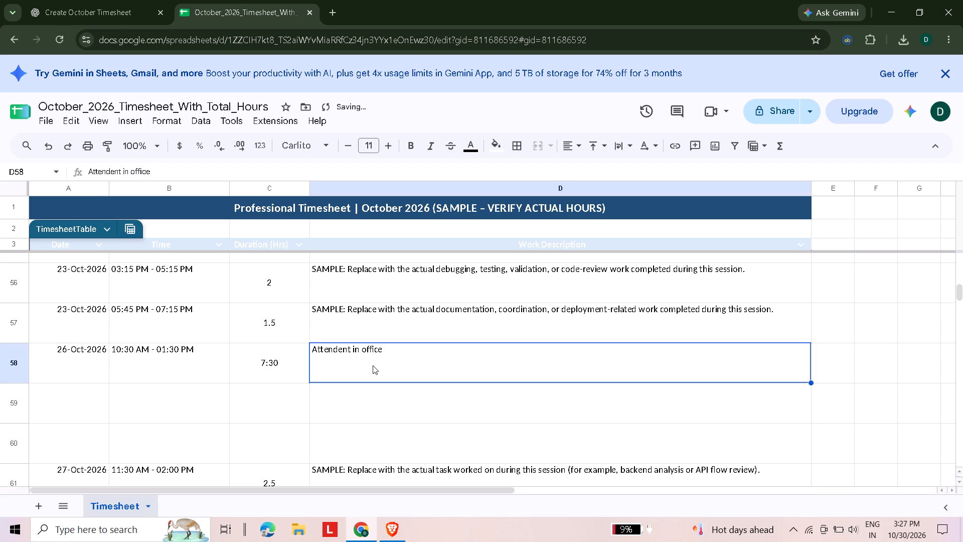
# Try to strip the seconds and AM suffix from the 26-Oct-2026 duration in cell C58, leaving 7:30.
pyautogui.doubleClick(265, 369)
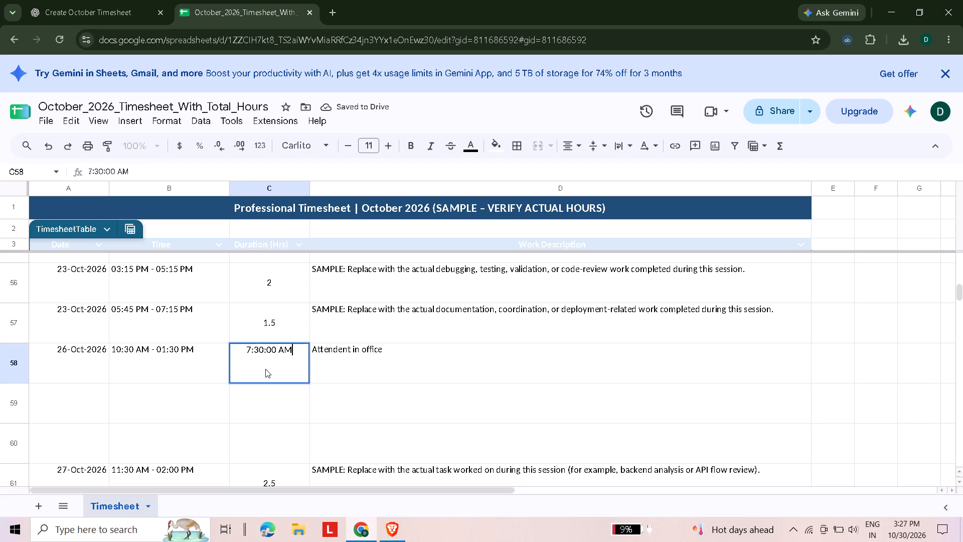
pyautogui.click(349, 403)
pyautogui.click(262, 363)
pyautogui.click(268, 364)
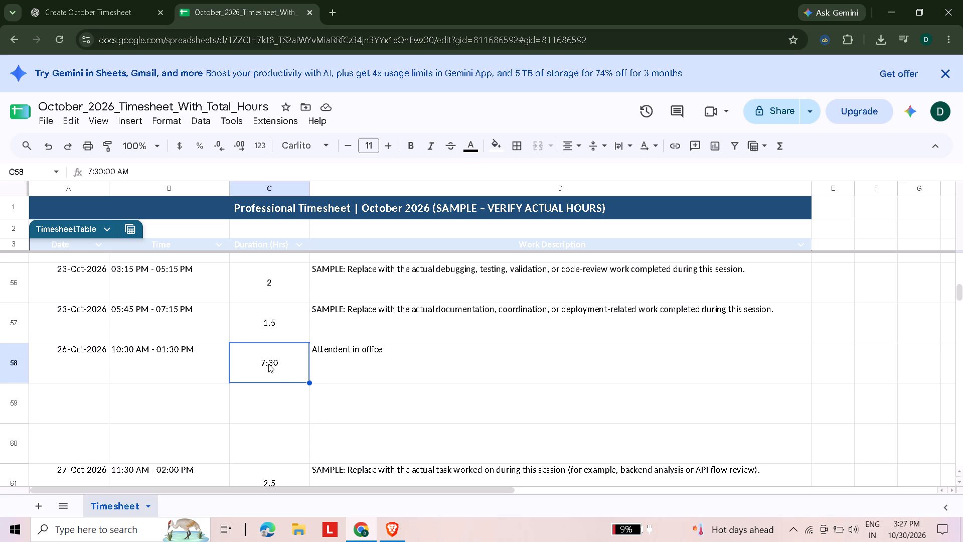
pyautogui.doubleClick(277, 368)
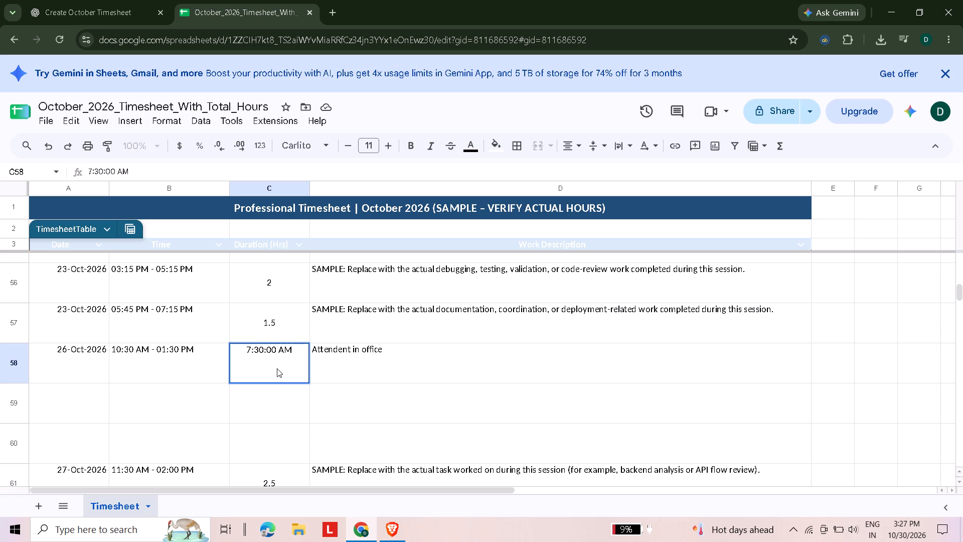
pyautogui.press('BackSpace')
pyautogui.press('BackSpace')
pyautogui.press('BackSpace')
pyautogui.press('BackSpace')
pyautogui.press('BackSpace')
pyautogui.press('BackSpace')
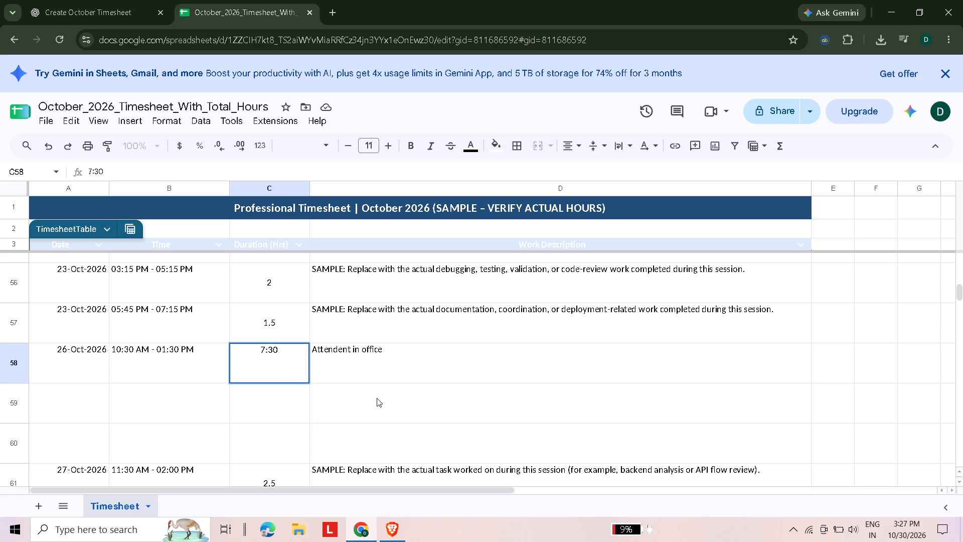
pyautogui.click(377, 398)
# Rewrite the 26-Oct-2026 session's duration in cell C58 in decimal form as 7.30.
pyautogui.doubleClick(268, 370)
pyautogui.click(256, 348)
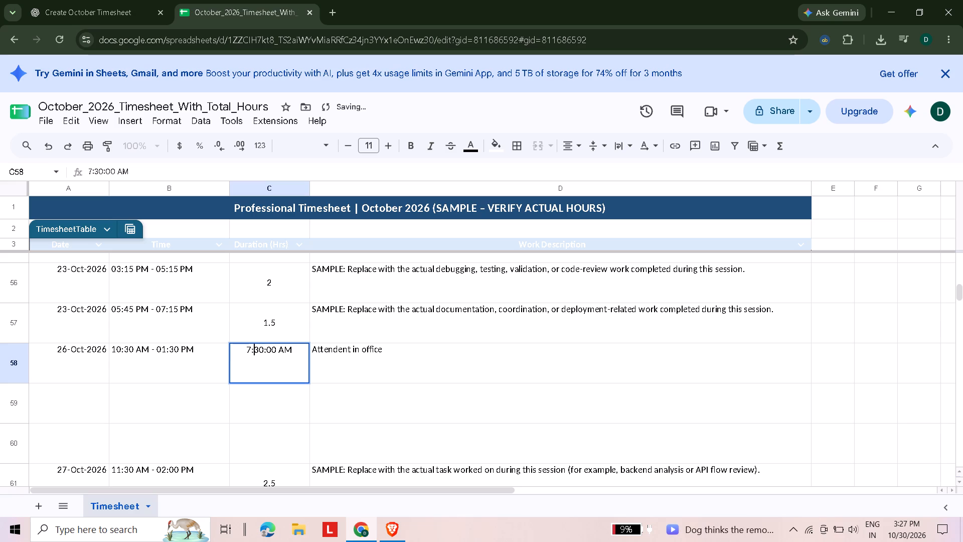
pyautogui.press('BackSpace')
pyautogui.press('.')
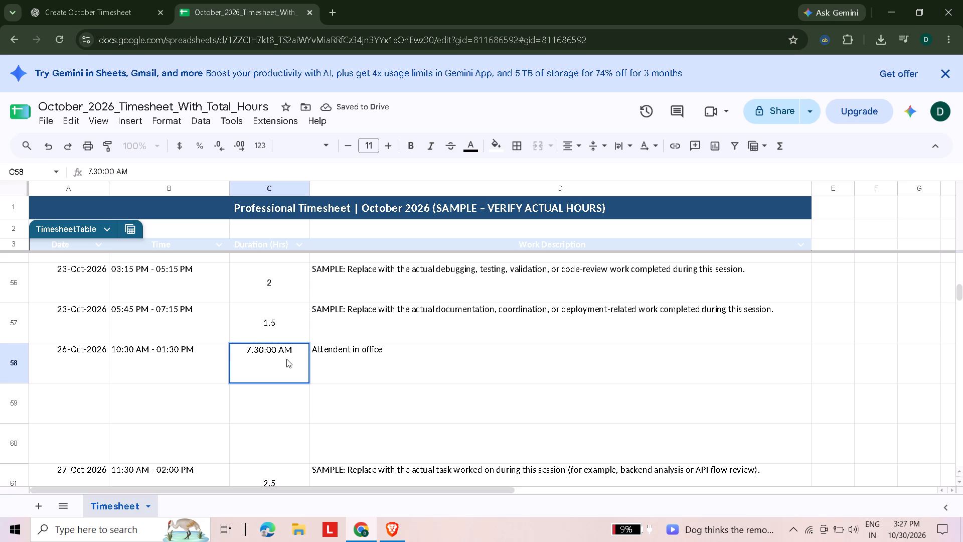
pyautogui.click(293, 350)
pyautogui.press('BackSpace')
pyautogui.press('BackSpace')
pyautogui.press('BackSpace')
pyautogui.press('BackSpace')
pyautogui.press('BackSpace')
pyautogui.press('BackSpace')
pyautogui.click(362, 391)
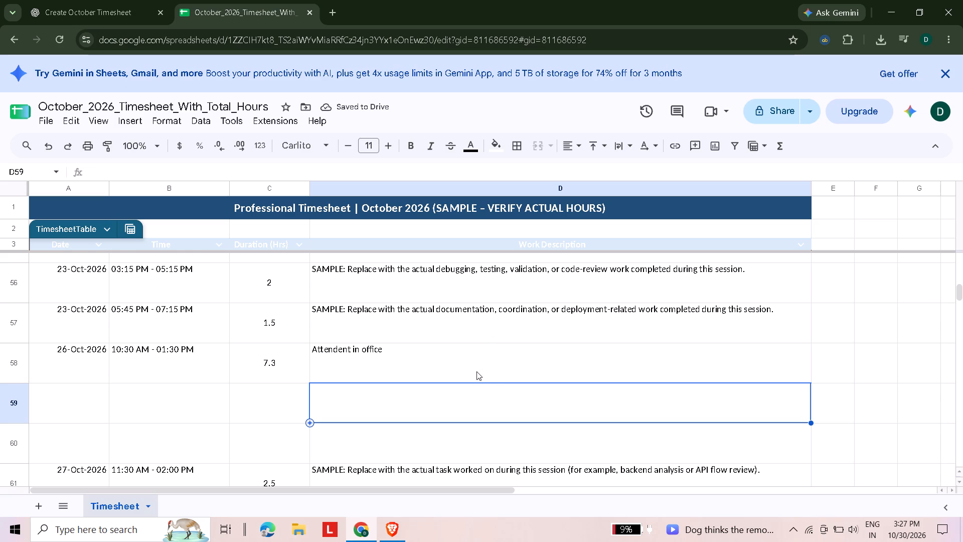
# Review the session rows from 19-Oct-2026 to 30-Oct-2026 and the TOTAL WORKING HOURS row beneath them.
pyautogui.scroll(1, 431, 393)
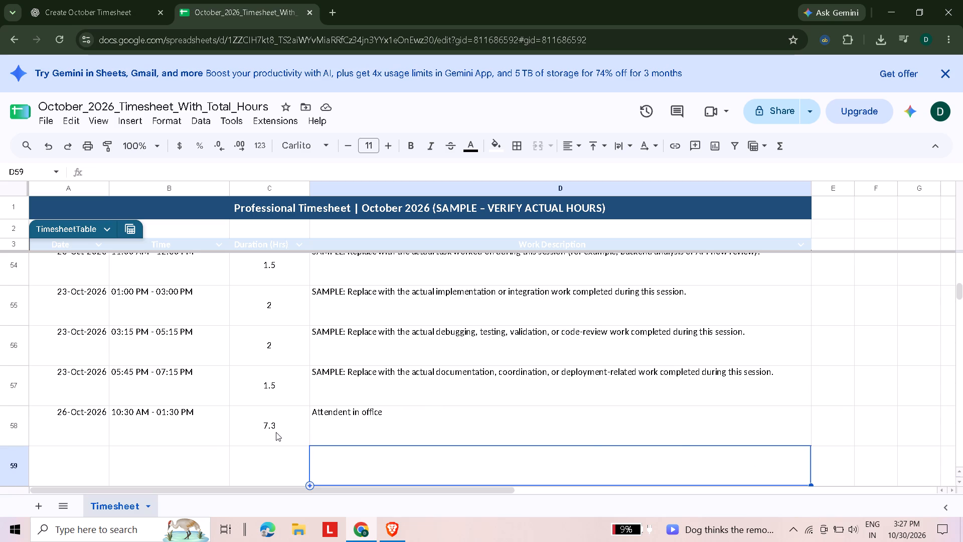
pyautogui.scroll(-2, 630, 457)
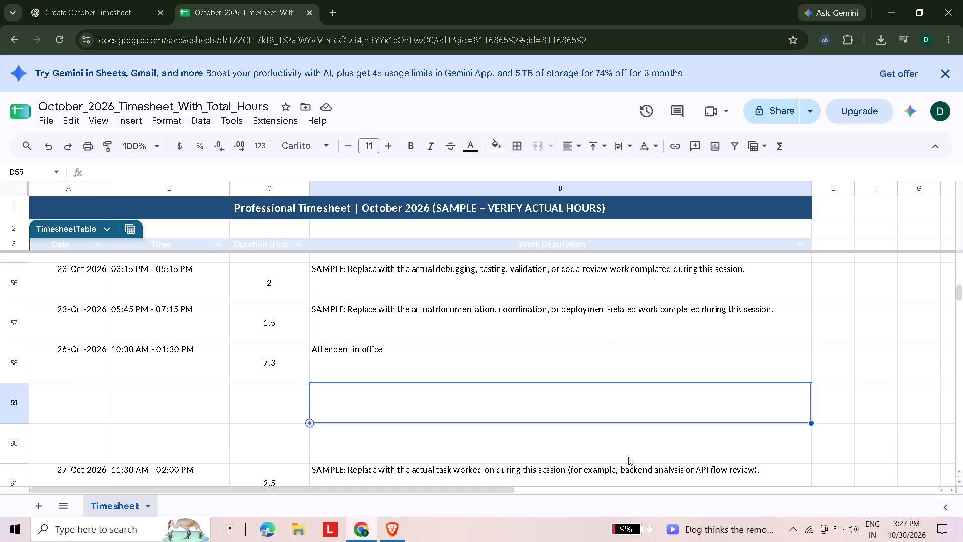
pyautogui.click(846, 398)
pyautogui.scroll(2, 802, 430)
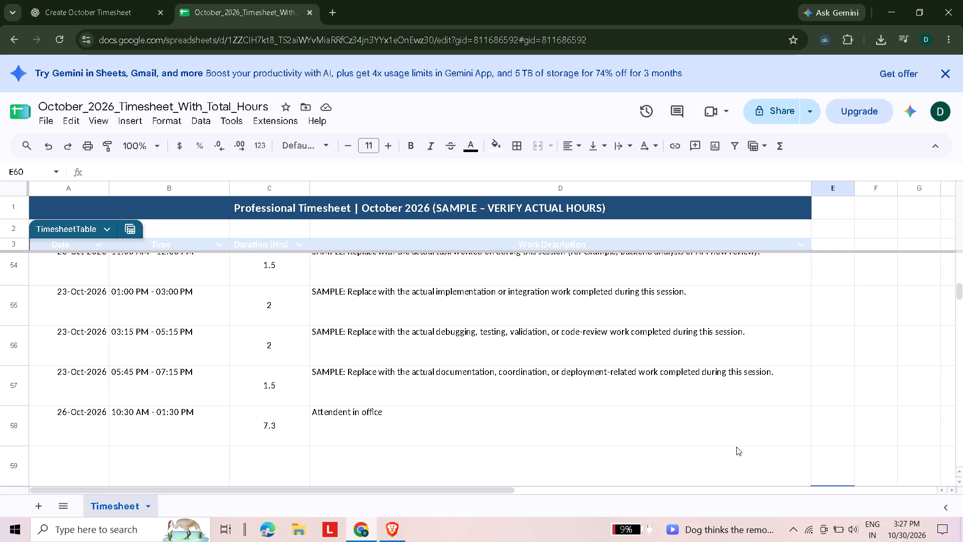
pyautogui.scroll(-2, 719, 436)
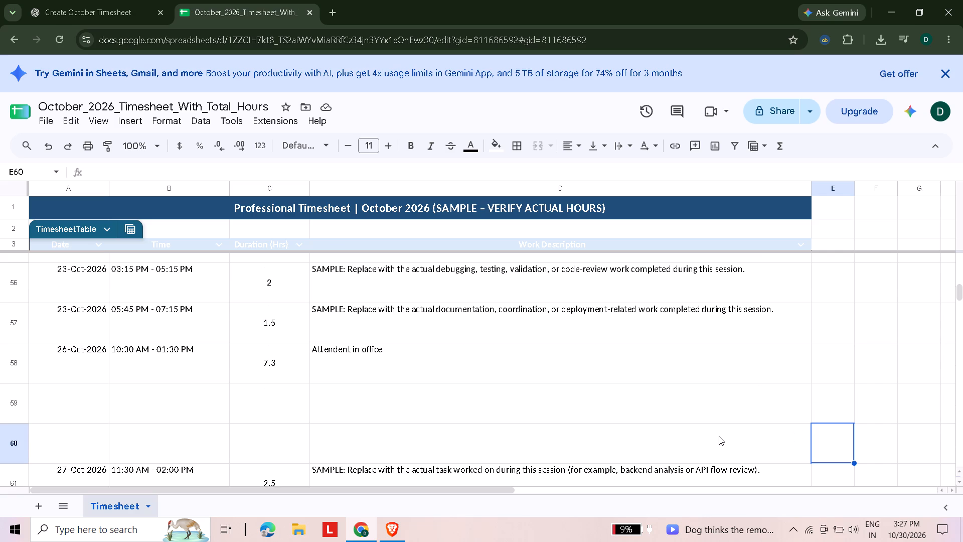
pyautogui.scroll(3, 717, 436)
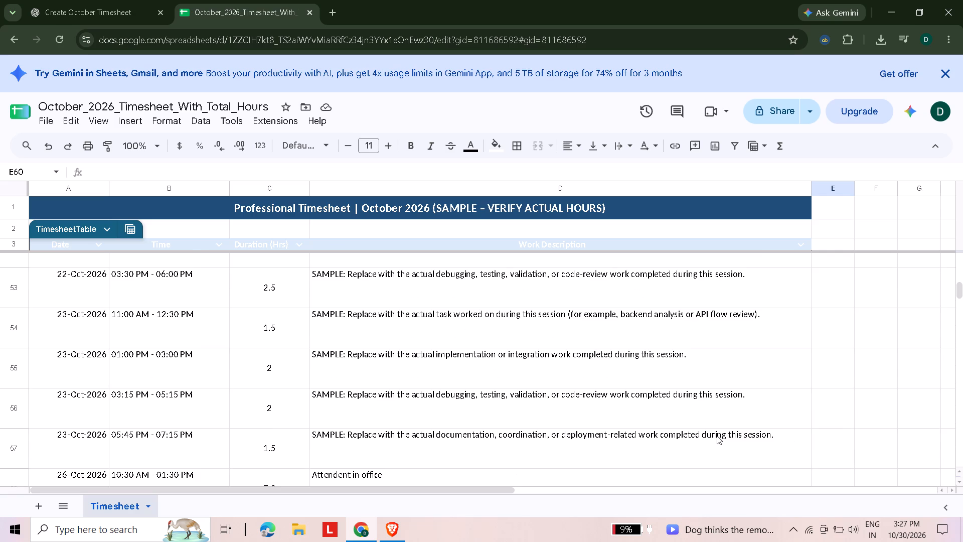
pyautogui.scroll(-1, 717, 436)
pyautogui.scroll(1, 652, 402)
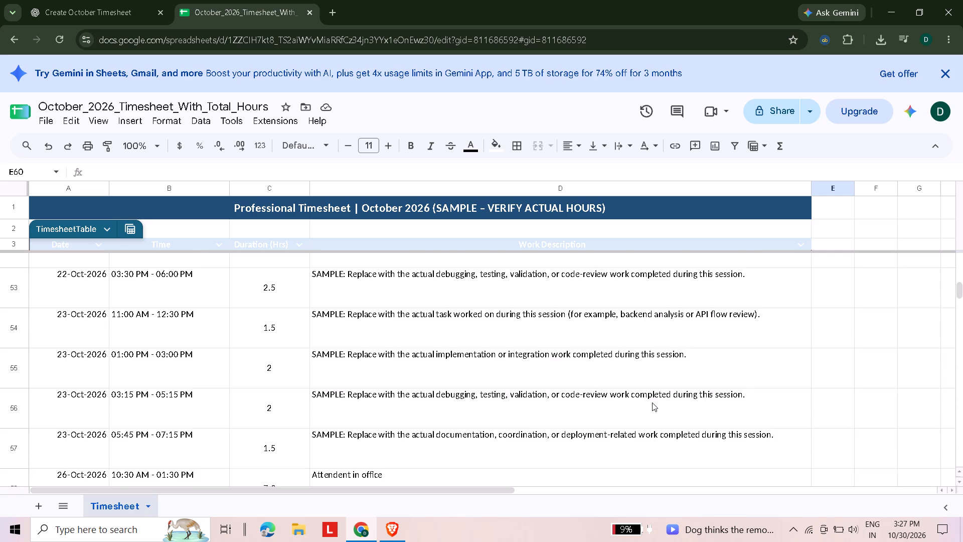
pyautogui.scroll(7, 652, 402)
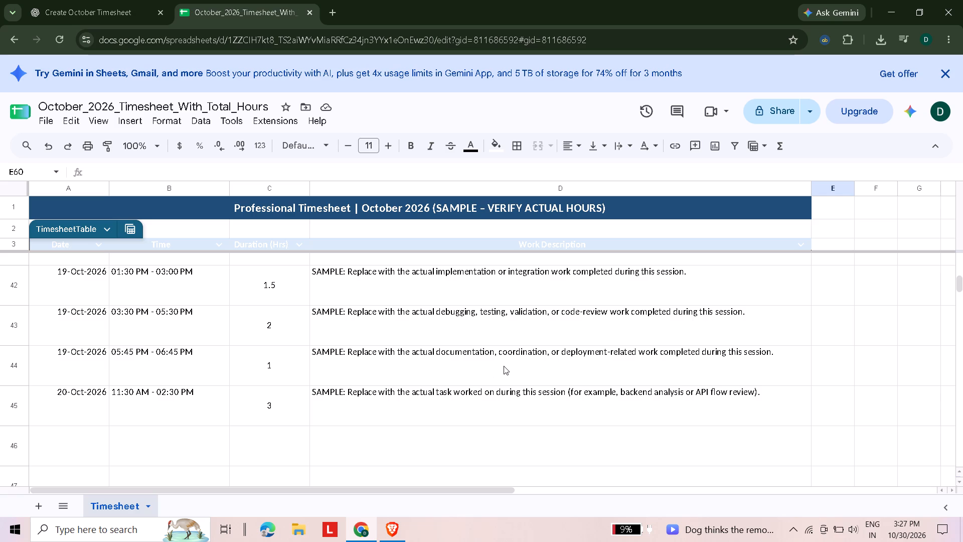
pyautogui.scroll(-15, 504, 366)
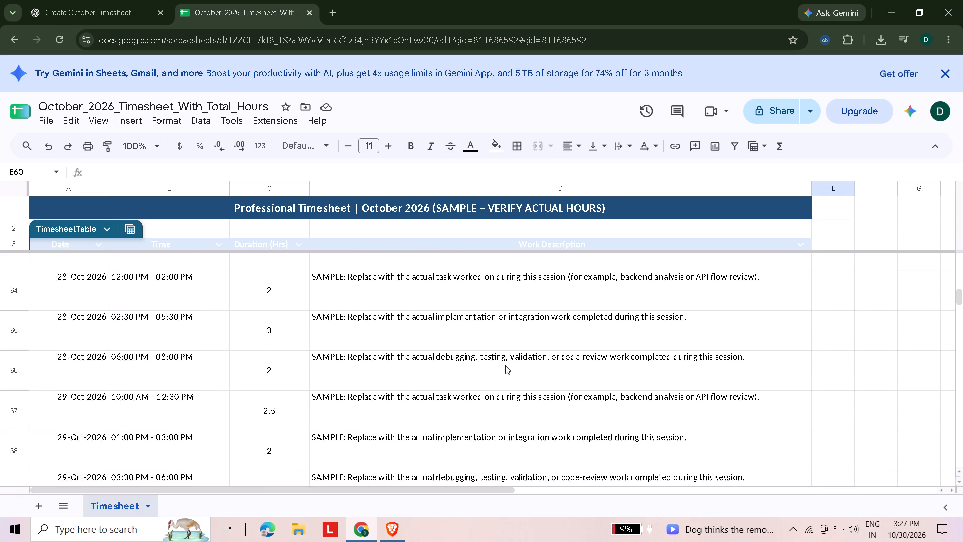
pyautogui.scroll(-3, 505, 365)
pyautogui.click(337, 392)
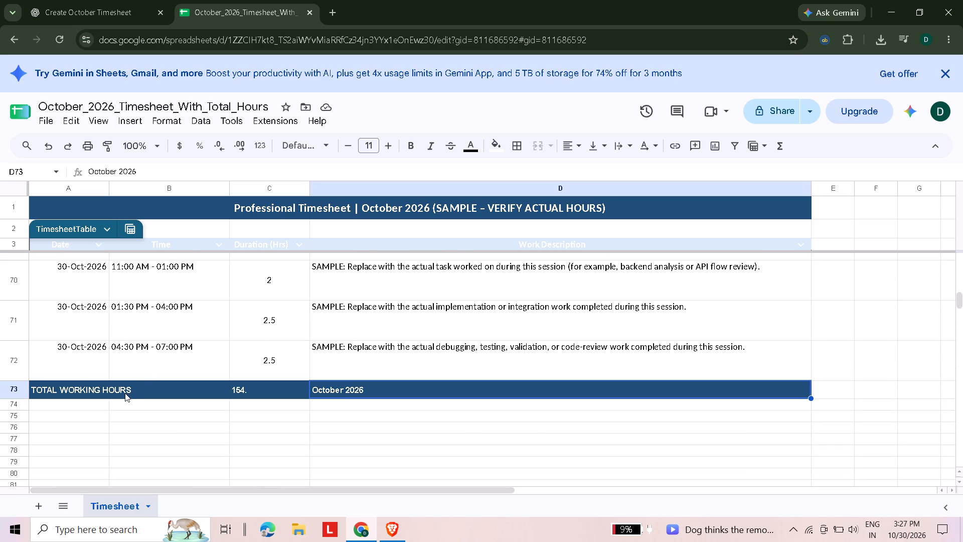
pyautogui.moveTo(112, 389); pyautogui.dragTo(102, 438)
pyautogui.click(100, 428)
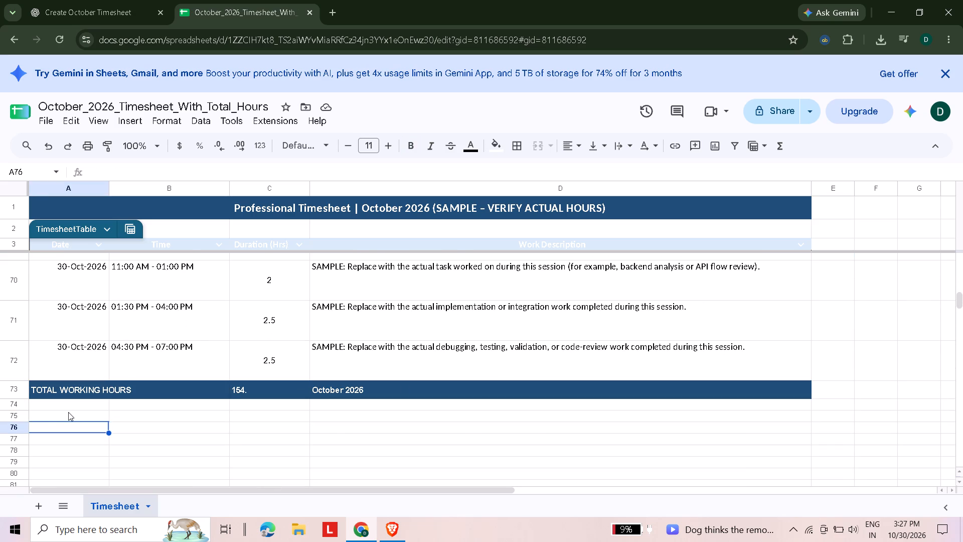
pyautogui.click(51, 395)
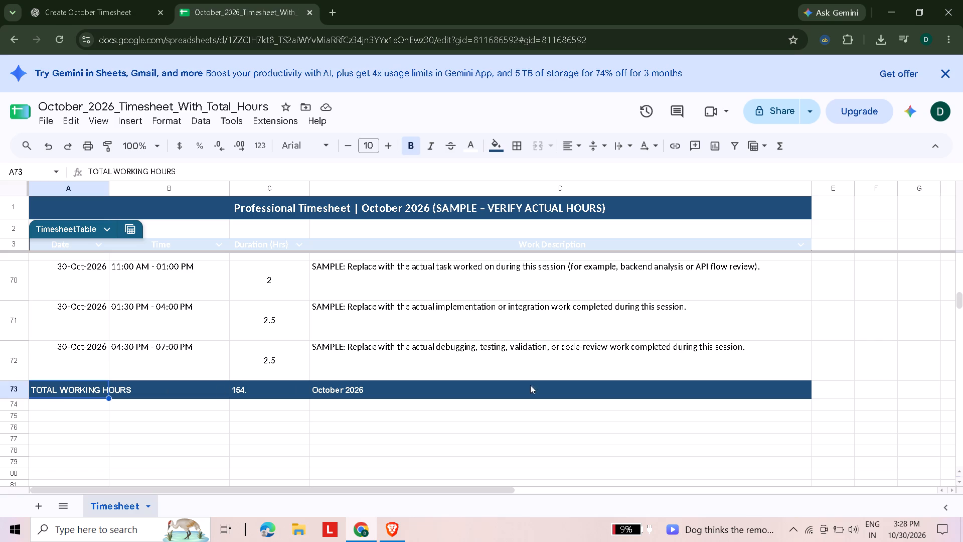
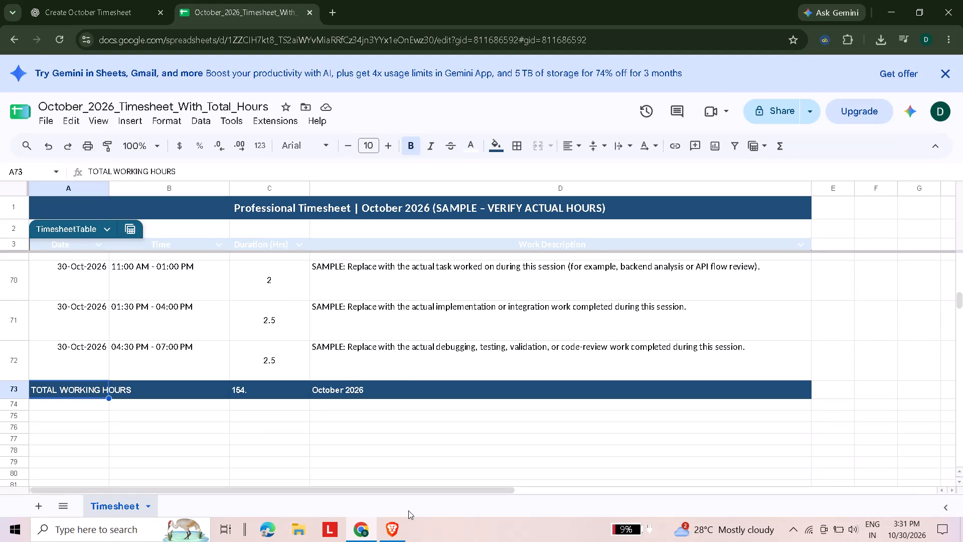
# Open the Windows taskbar calendar and advance it to November 2026 to check the dates.
pyautogui.moveTo(937, 541); pyautogui.dragTo(941, 541)
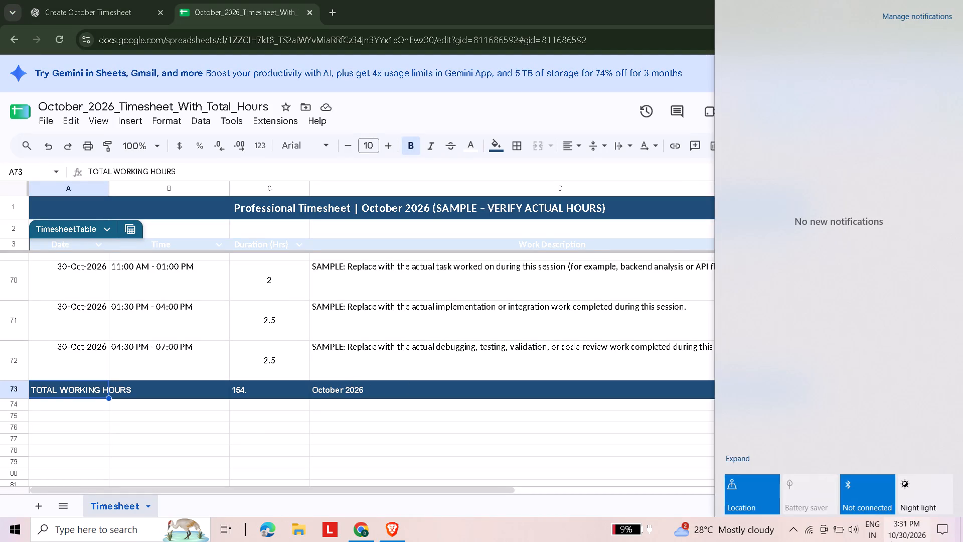
pyautogui.click(891, 541)
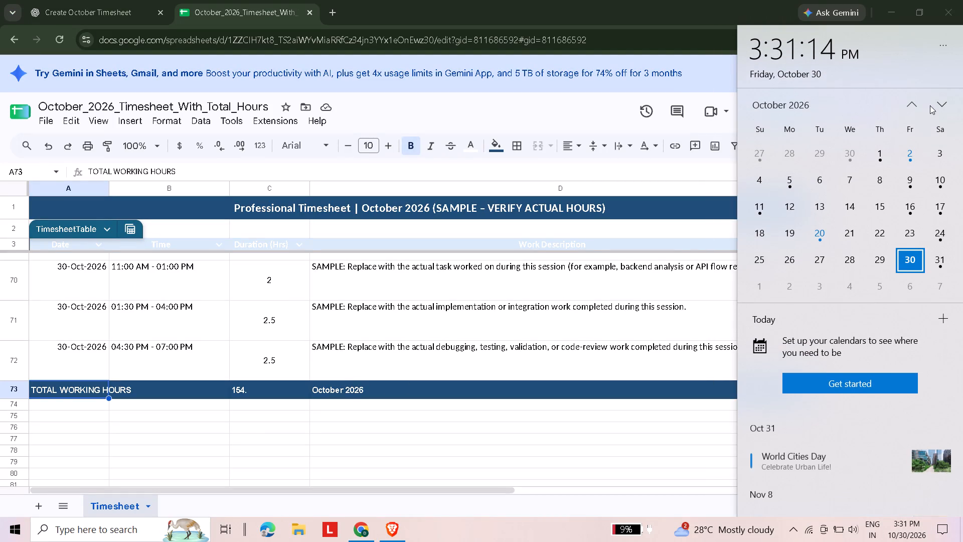
pyautogui.click(944, 108)
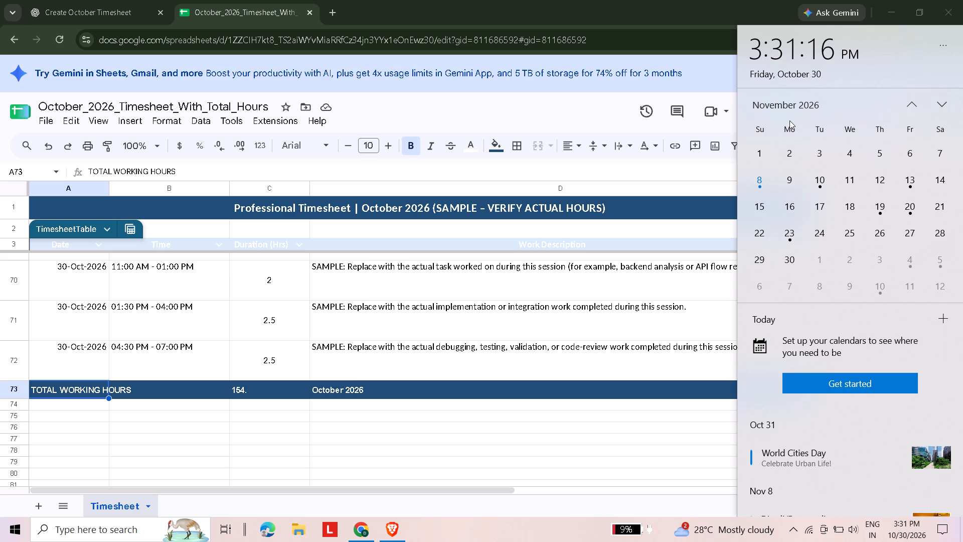
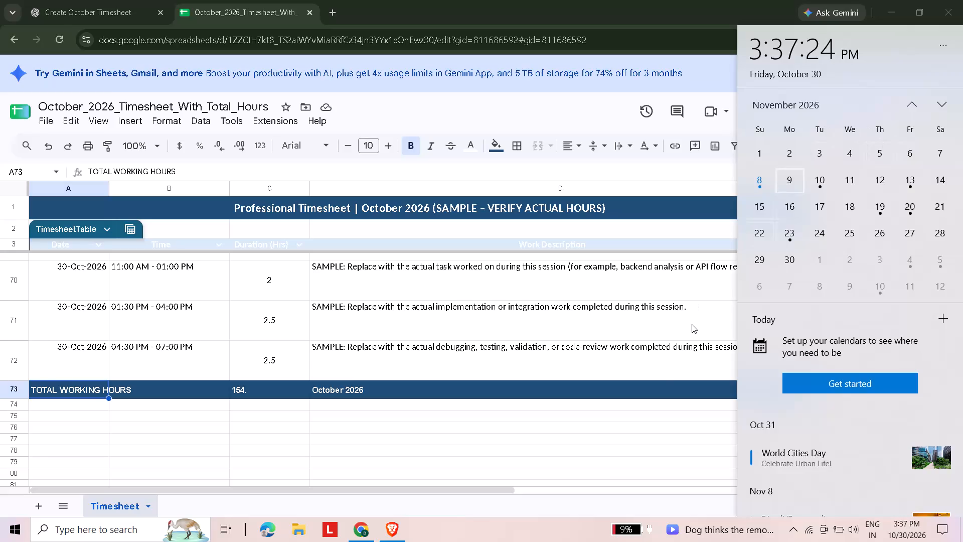
# Return to the timesheet's 19 and 20 October rows and check their dates against the October 2026 taskbar calendar.
pyautogui.click(614, 428)
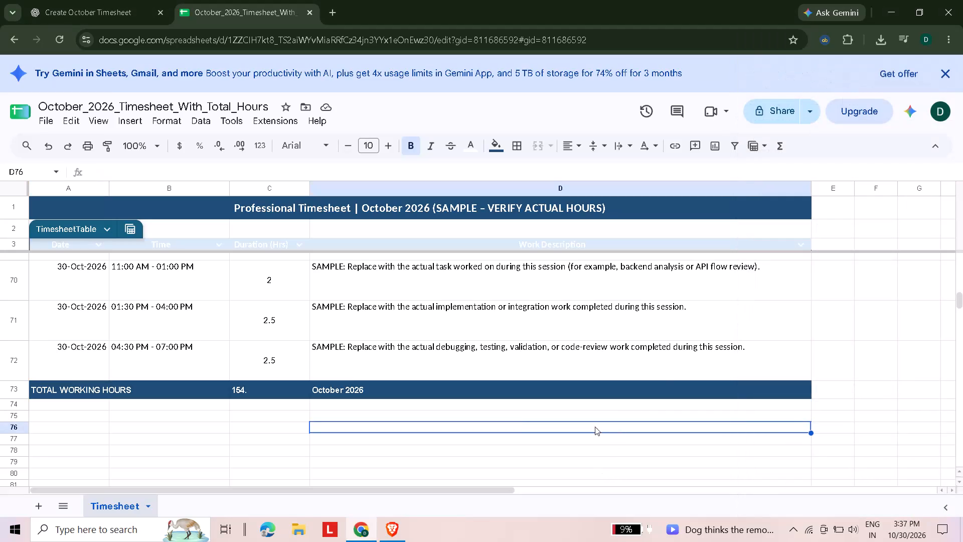
pyautogui.scroll(18, 490, 356)
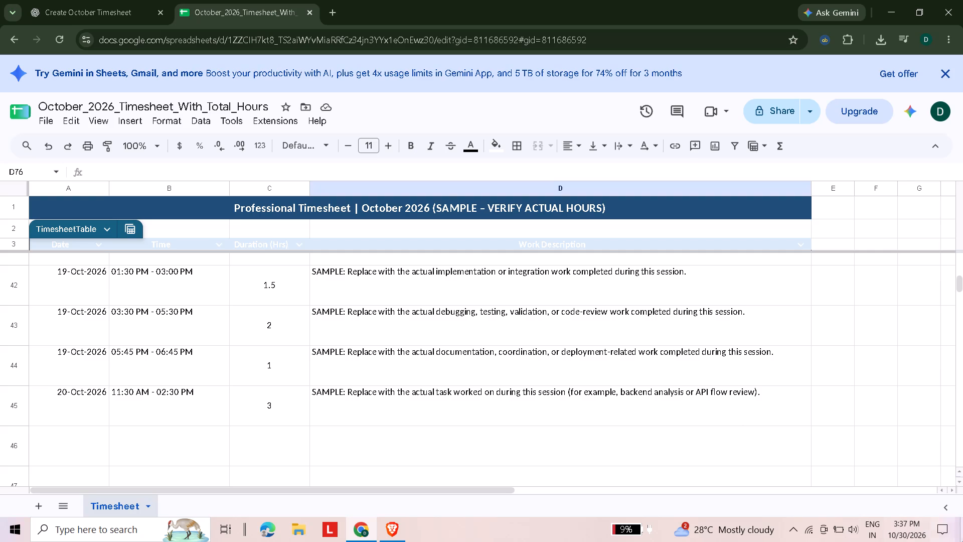
pyautogui.click(912, 530)
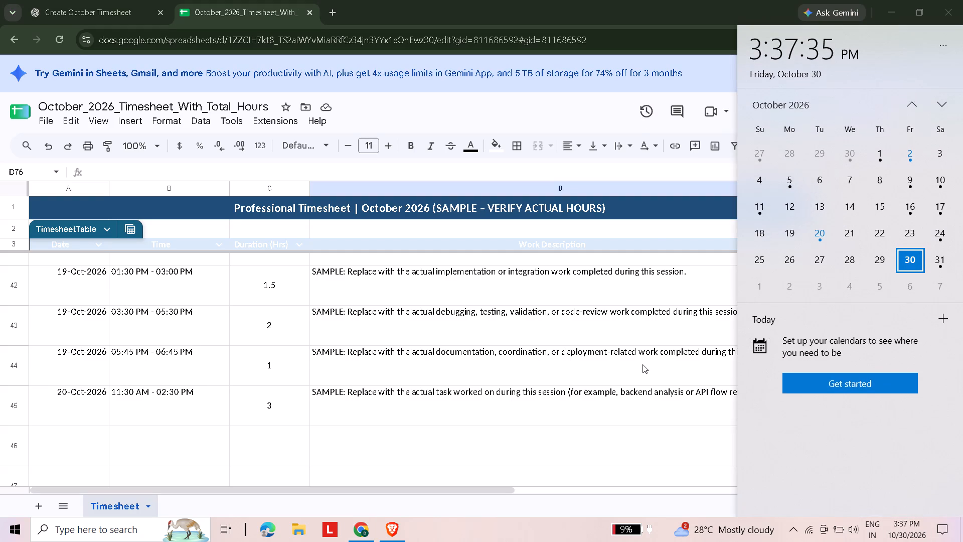
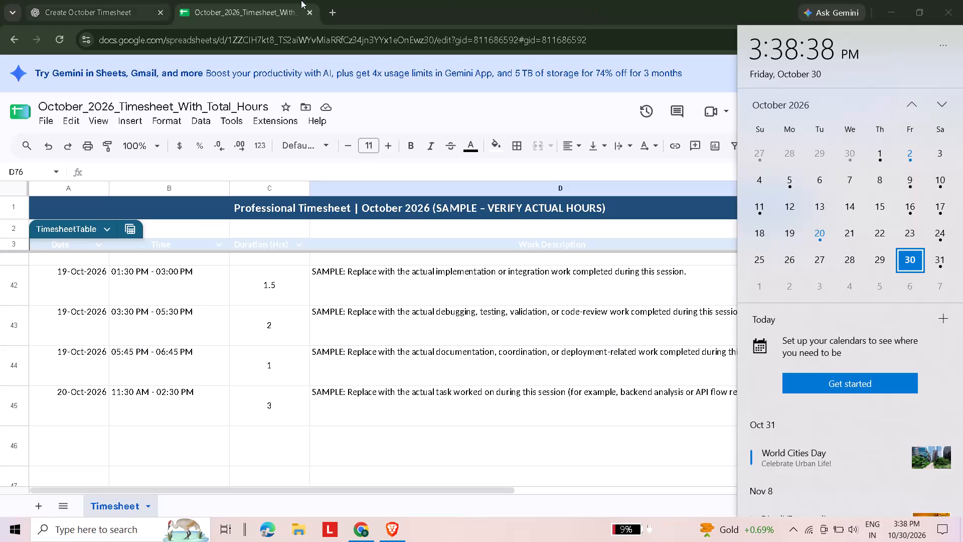
# Return to the 01-Oct-2026 sessions at the start of the October timesheet and look over the opening rows.
pyautogui.click(480, 0)
pyautogui.scroll(20, 398, 499)
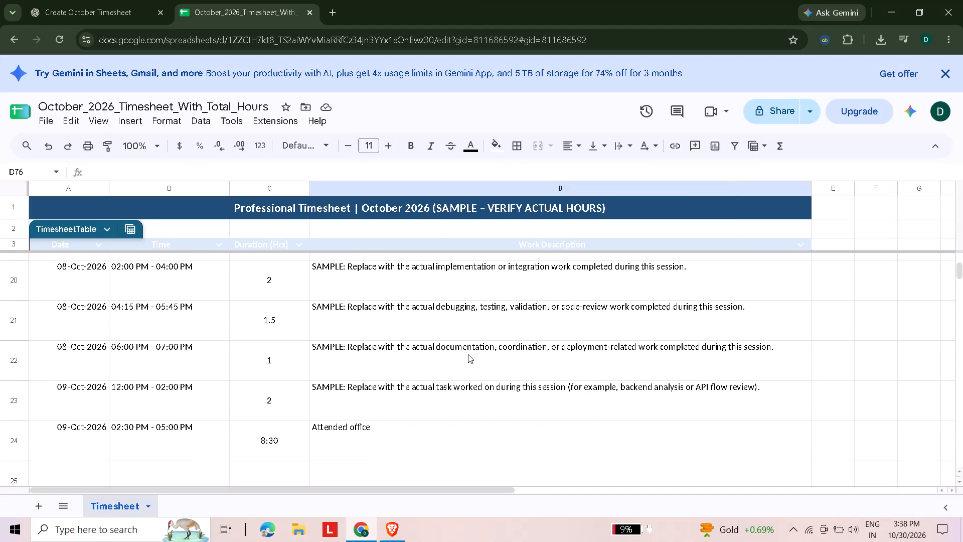
pyautogui.scroll(6, 468, 354)
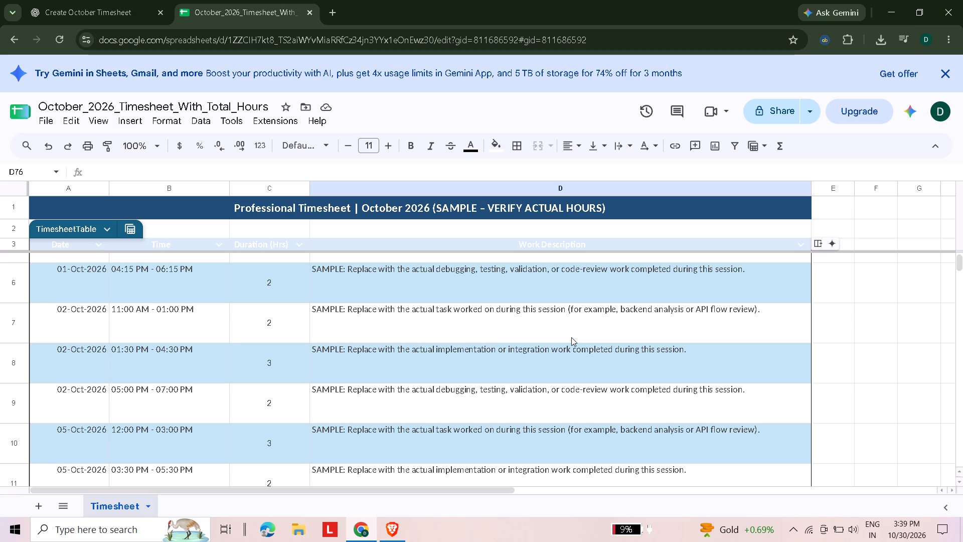
pyautogui.scroll(15, 408, 324)
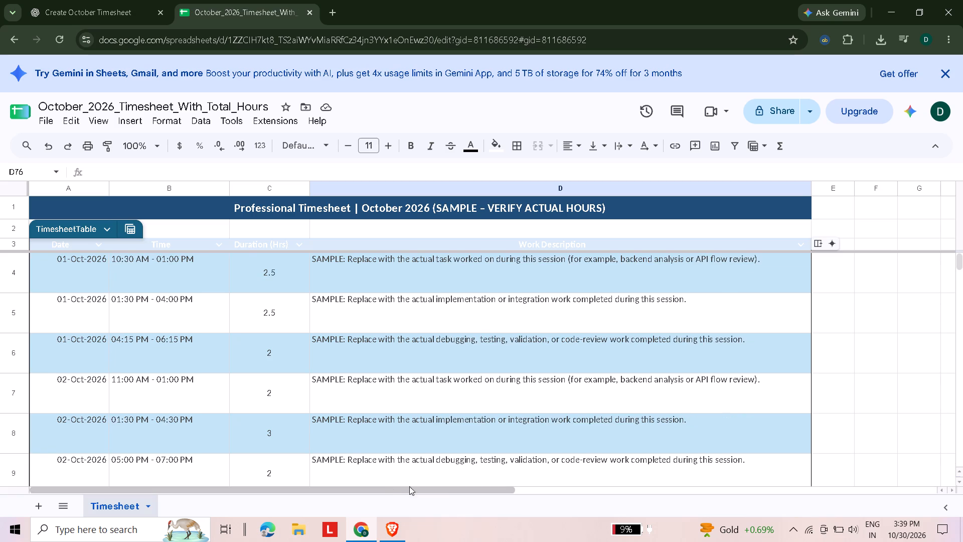
pyautogui.moveTo(503, 487); pyautogui.dragTo(278, 541)
pyautogui.scroll(3, 314, 394)
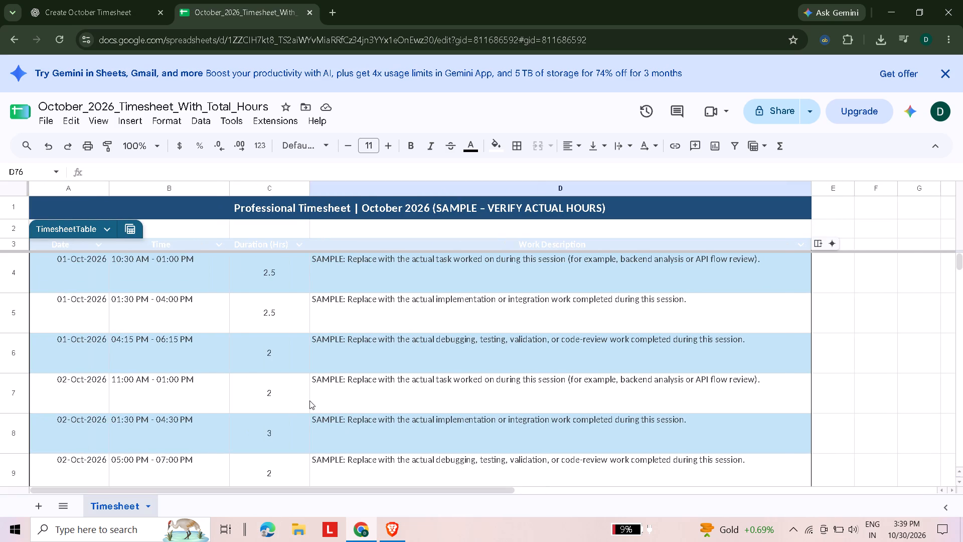
pyautogui.scroll(2, 309, 400)
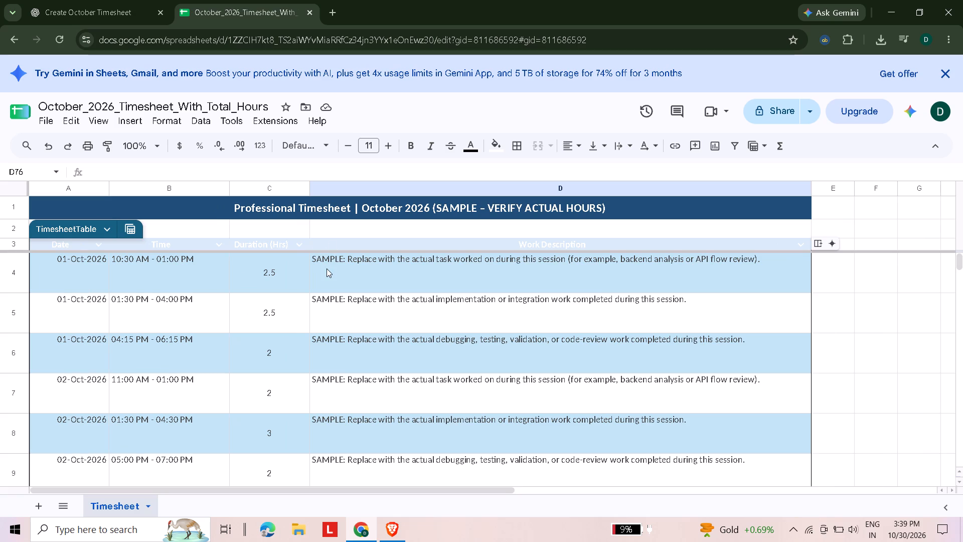
# Dismiss the Gemini promotional banner above the timesheet.
pyautogui.click(942, 77)
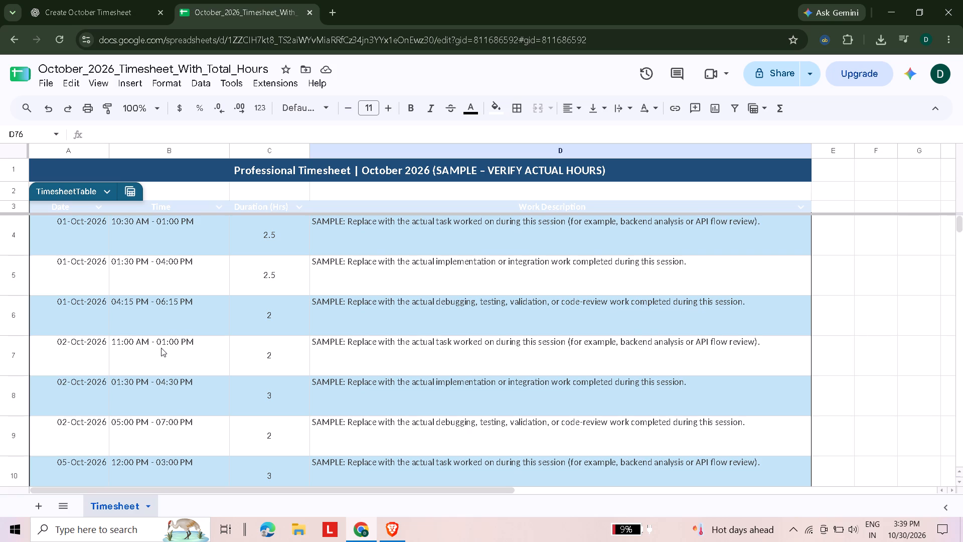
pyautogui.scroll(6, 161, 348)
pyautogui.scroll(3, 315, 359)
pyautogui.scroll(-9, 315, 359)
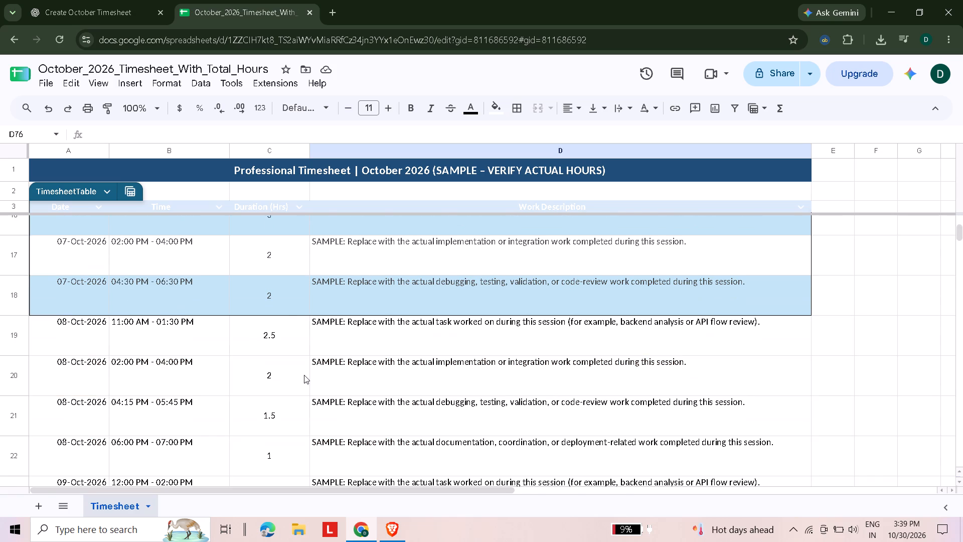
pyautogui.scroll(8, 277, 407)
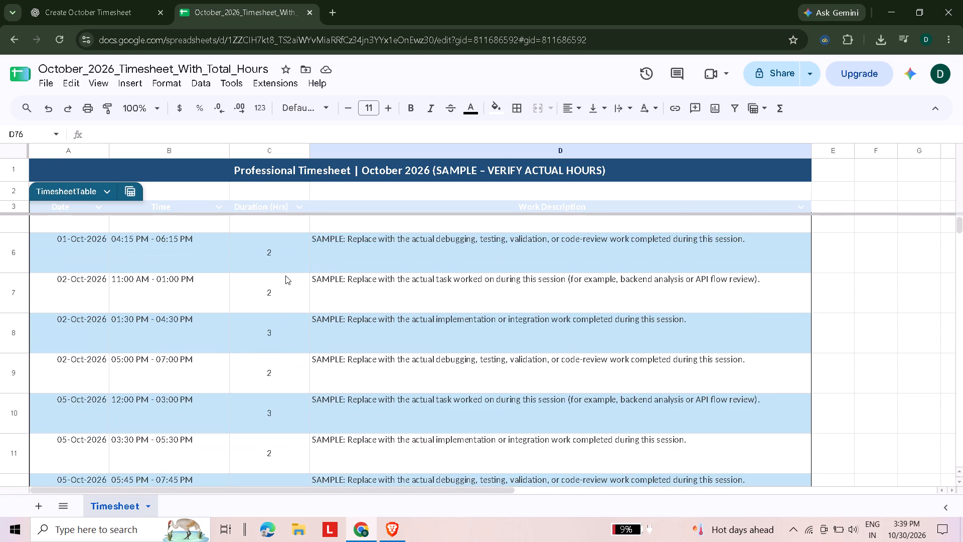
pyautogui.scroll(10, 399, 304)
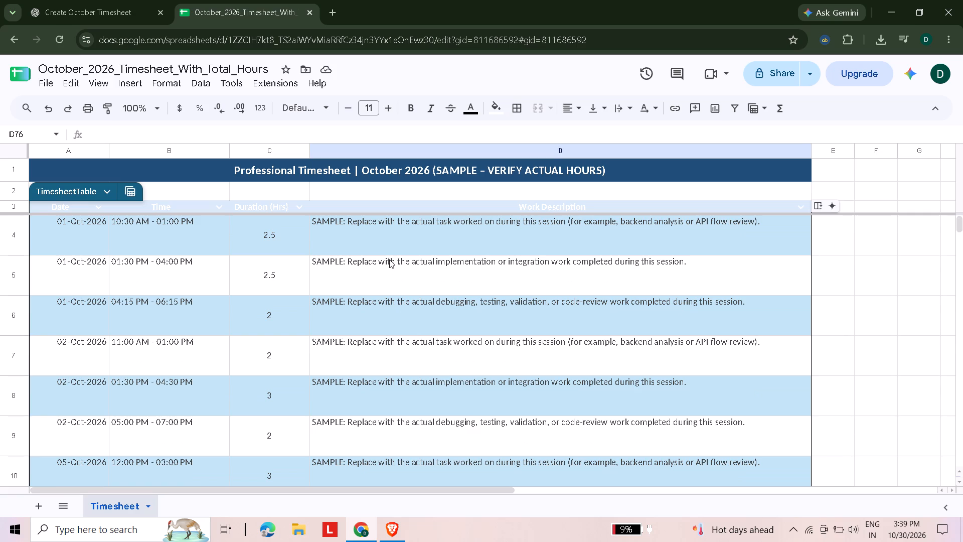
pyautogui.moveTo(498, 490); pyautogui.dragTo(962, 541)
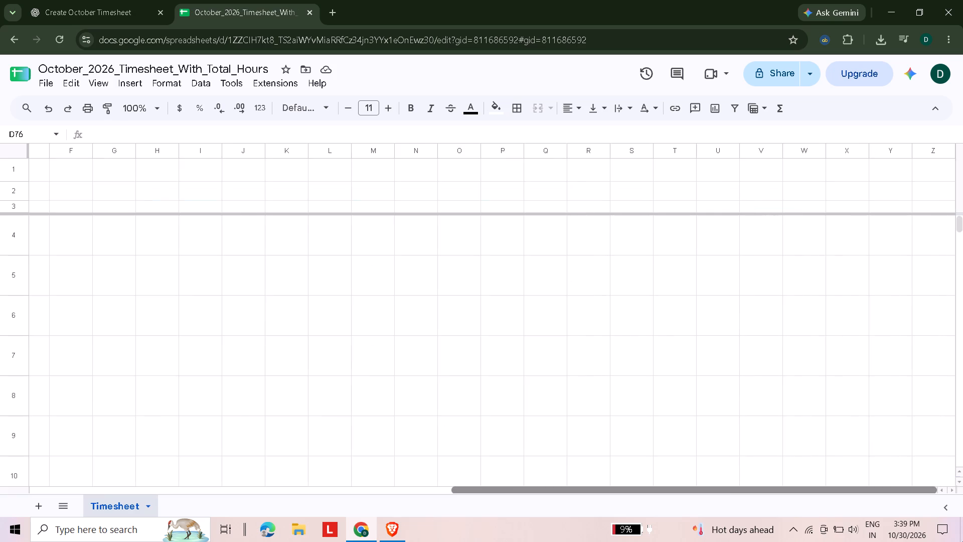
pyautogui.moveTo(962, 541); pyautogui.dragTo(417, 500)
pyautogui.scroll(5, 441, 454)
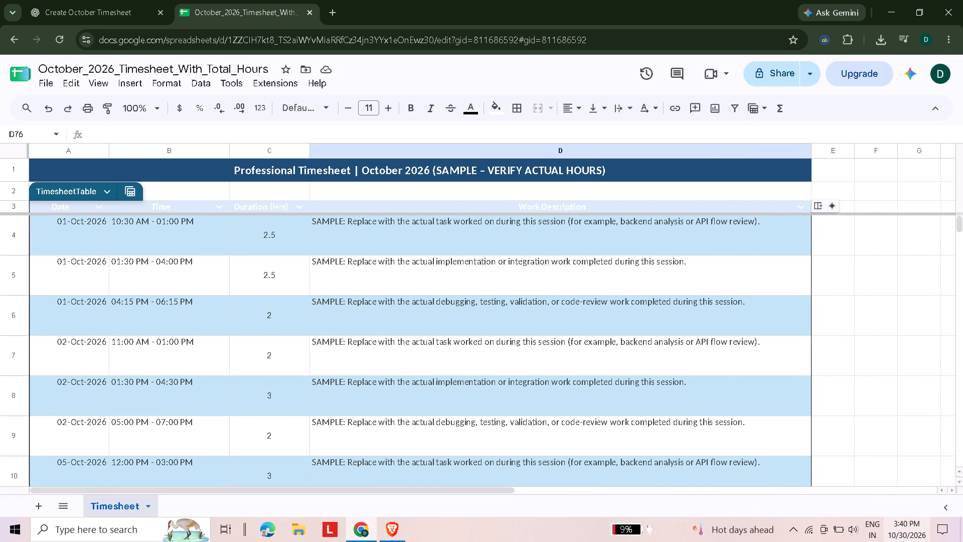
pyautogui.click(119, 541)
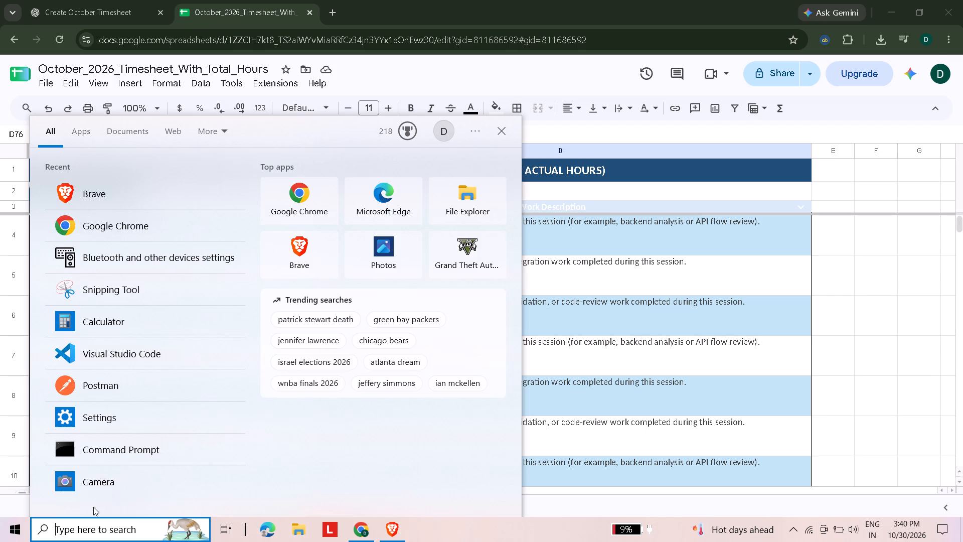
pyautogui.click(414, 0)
# Look through the October session rows from 1 to 16 October, checking times, durations and the sample work descriptions.
pyautogui.scroll(15, 518, 386)
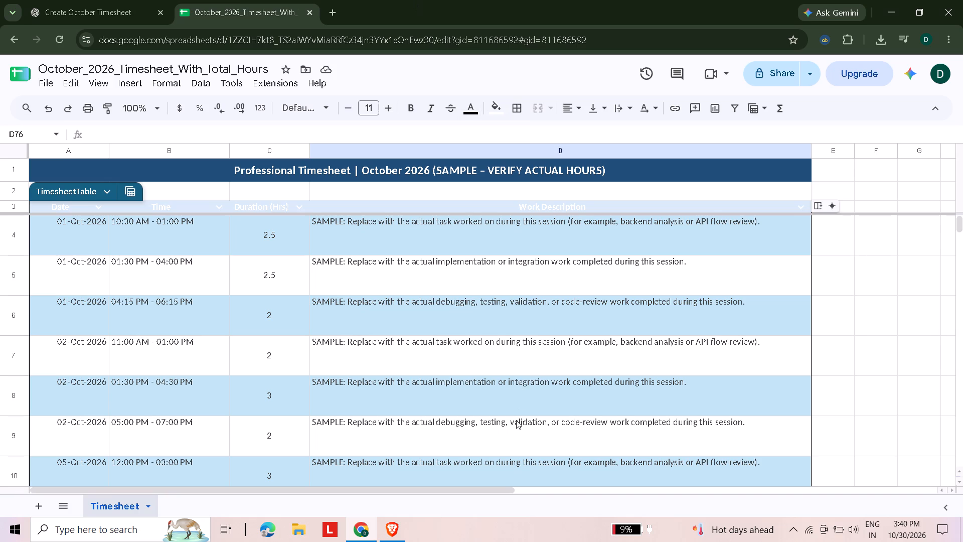
pyautogui.scroll(4, 516, 420)
pyautogui.scroll(-14, 363, 254)
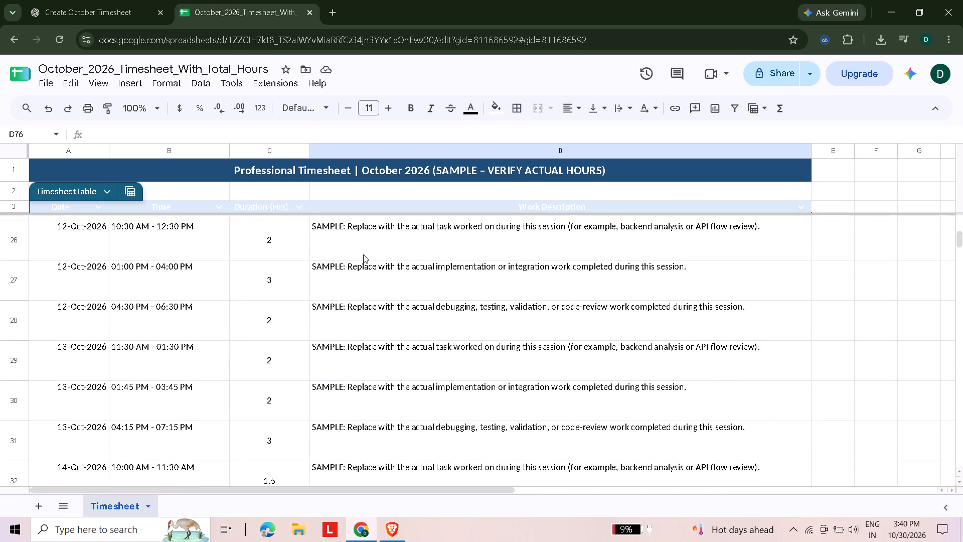
pyautogui.scroll(7, 363, 259)
pyautogui.scroll(-12, 388, 401)
pyautogui.scroll(2, 388, 401)
pyautogui.scroll(-1, 388, 401)
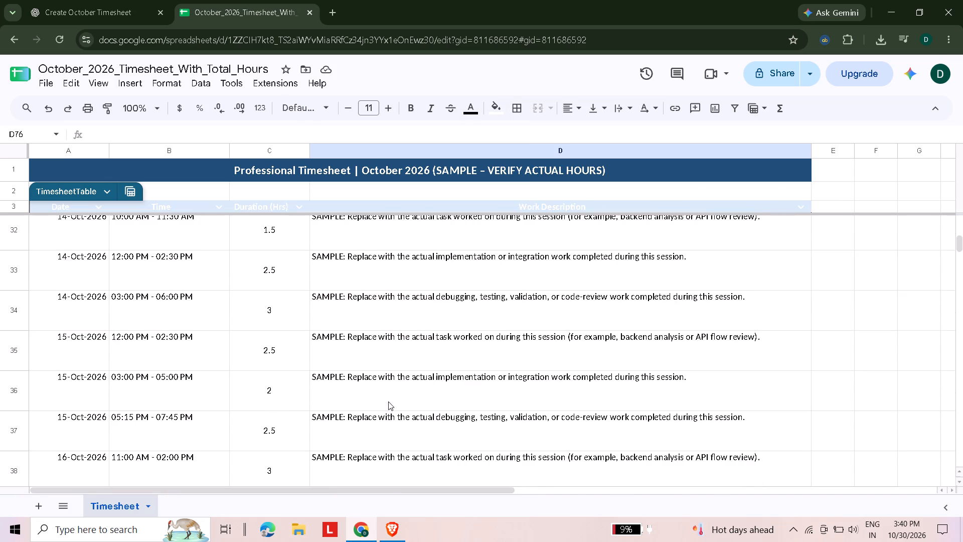
pyautogui.scroll(20, 388, 401)
pyautogui.scroll(2, 388, 401)
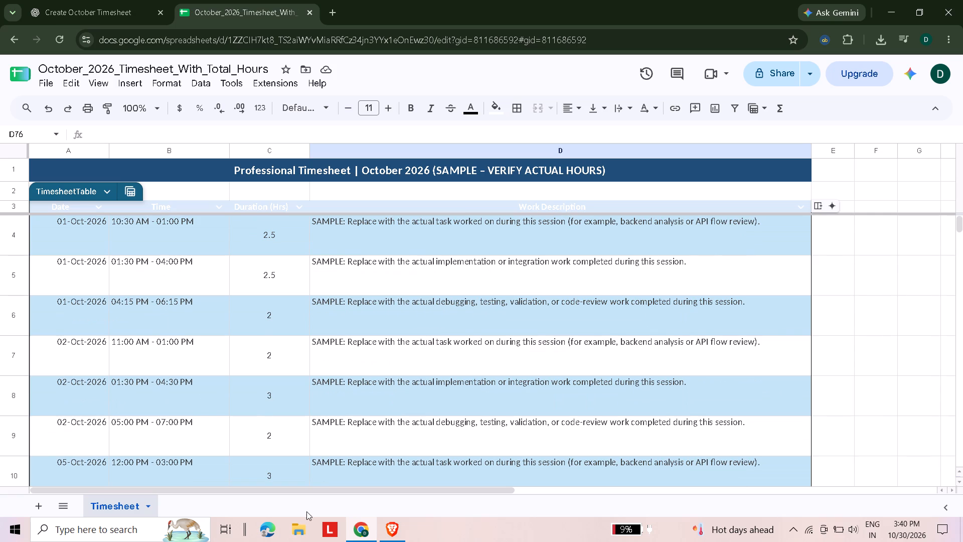
# Open the earlier 24–30 Sep 2026 timesheet workbook from the Downloads folder in Excel.
pyautogui.click(301, 528)
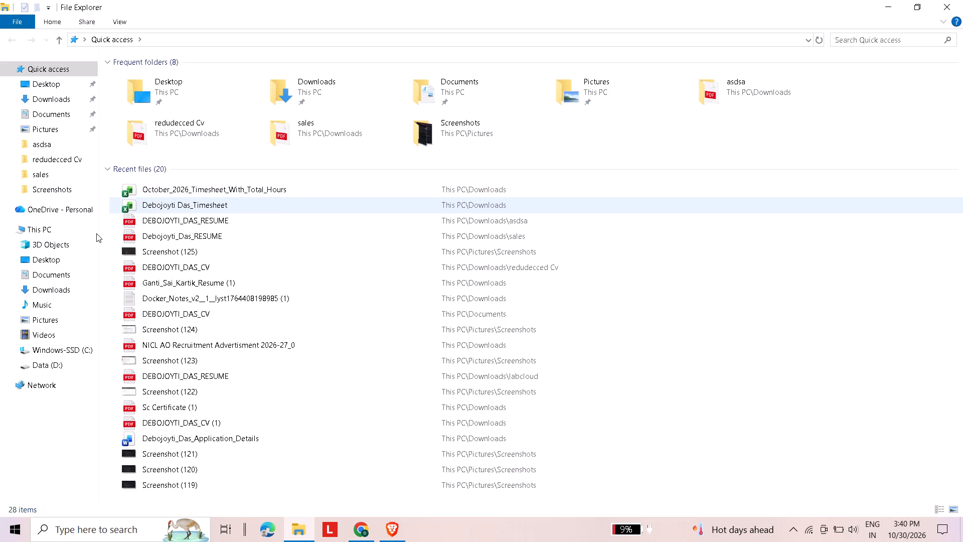
pyautogui.click(75, 232)
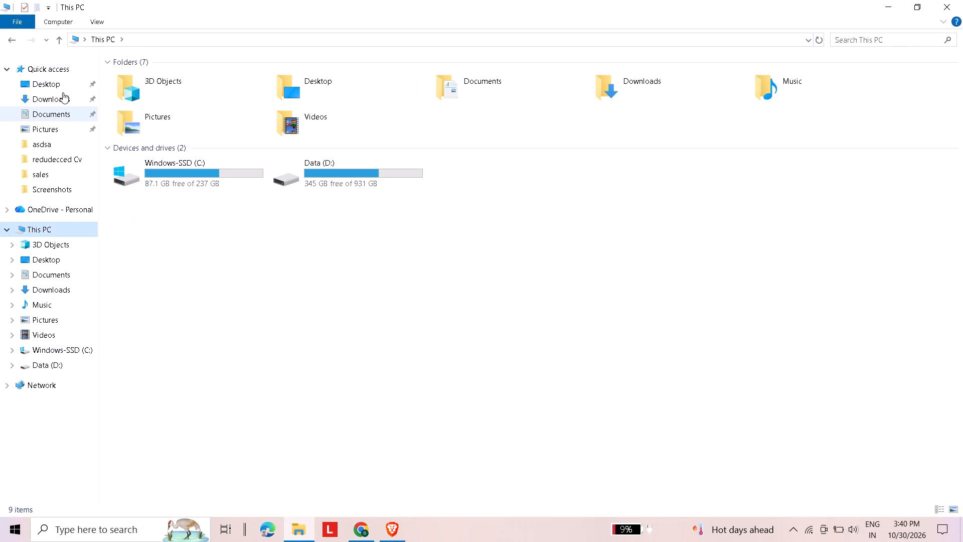
pyautogui.click(63, 92)
pyautogui.doubleClick(235, 106)
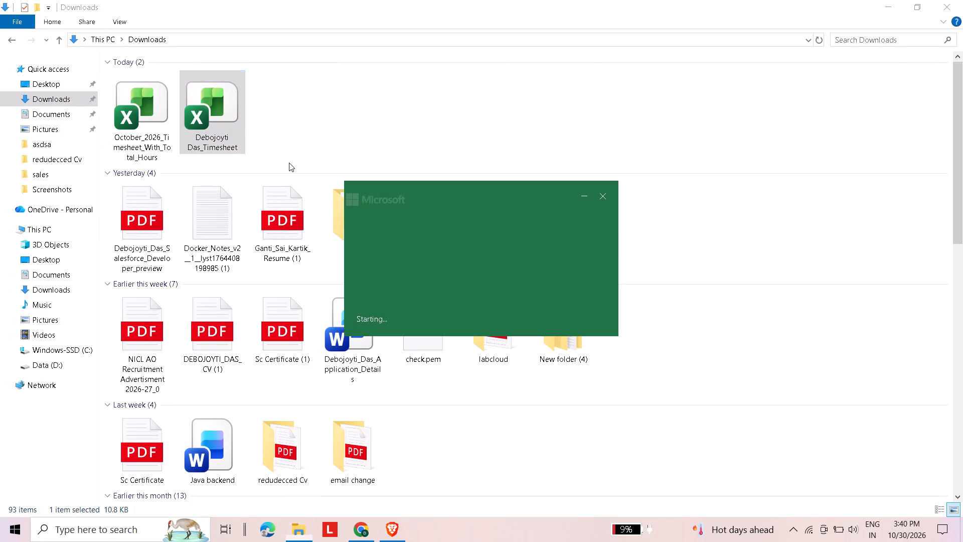
pyautogui.click(962, 0)
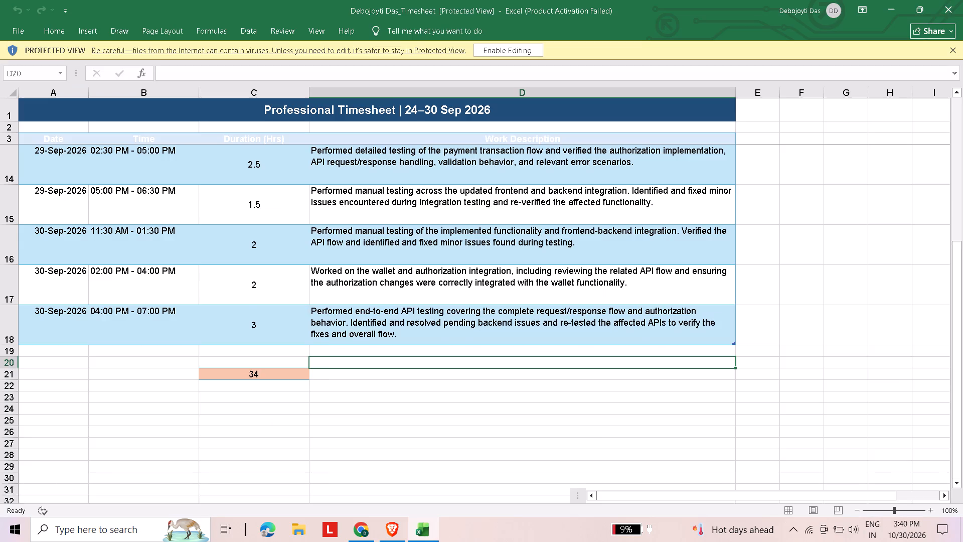
# Read the 24–30 Sep 2026 sessions and their work descriptions as a reference for wording the October entries.
pyautogui.scroll(16, 351, 324)
pyautogui.scroll(-5, 382, 337)
pyautogui.scroll(3, 382, 337)
pyautogui.click(597, 387)
pyautogui.scroll(2, 457, 260)
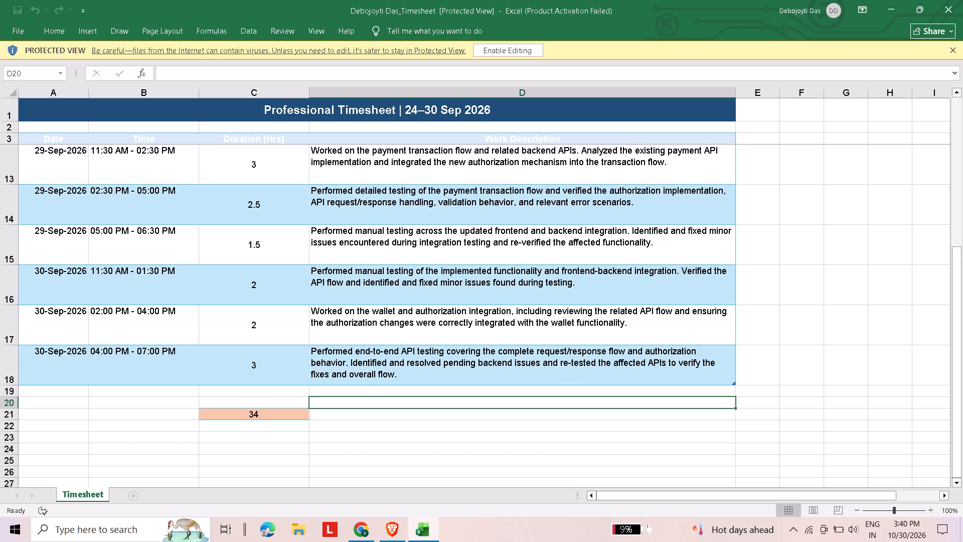
pyautogui.scroll(1, 435, 252)
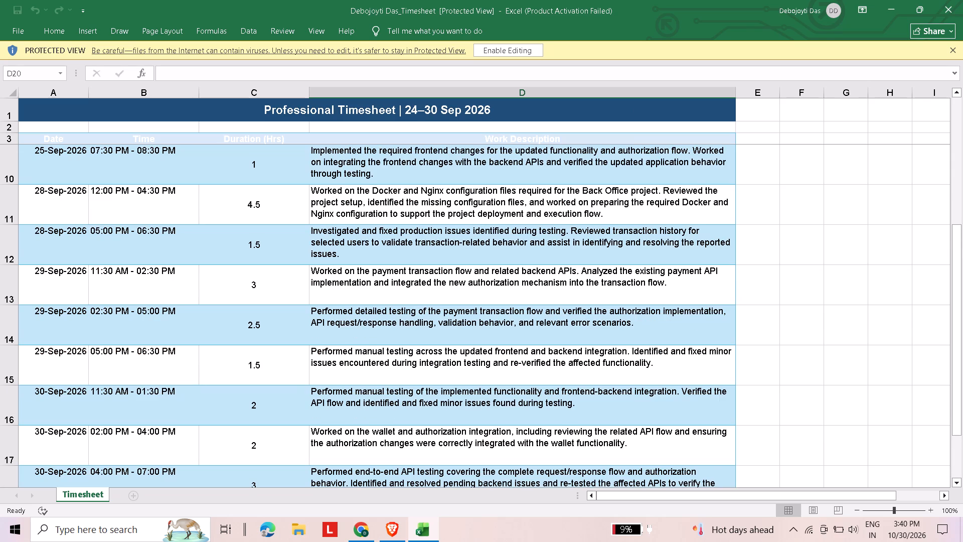
pyautogui.scroll(3, 447, 228)
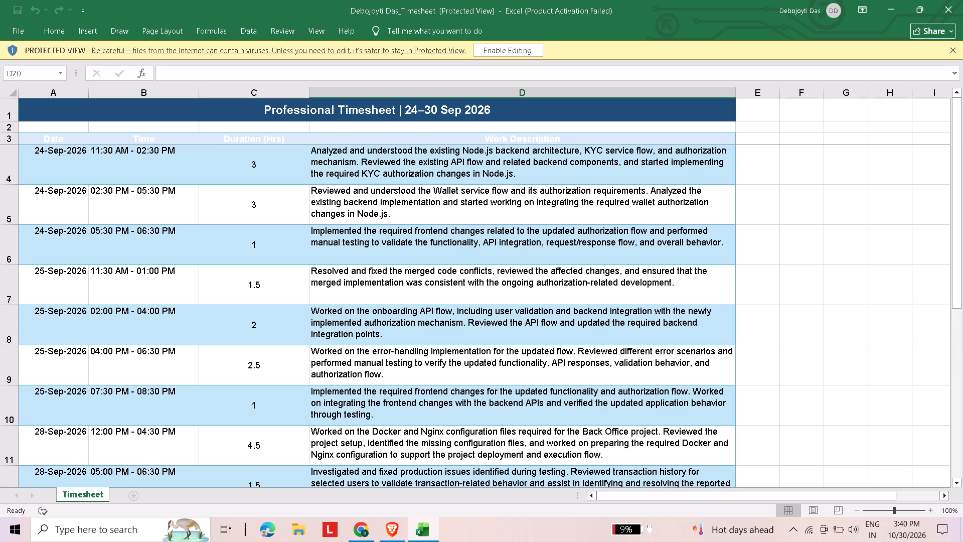
pyautogui.scroll(-1, 447, 228)
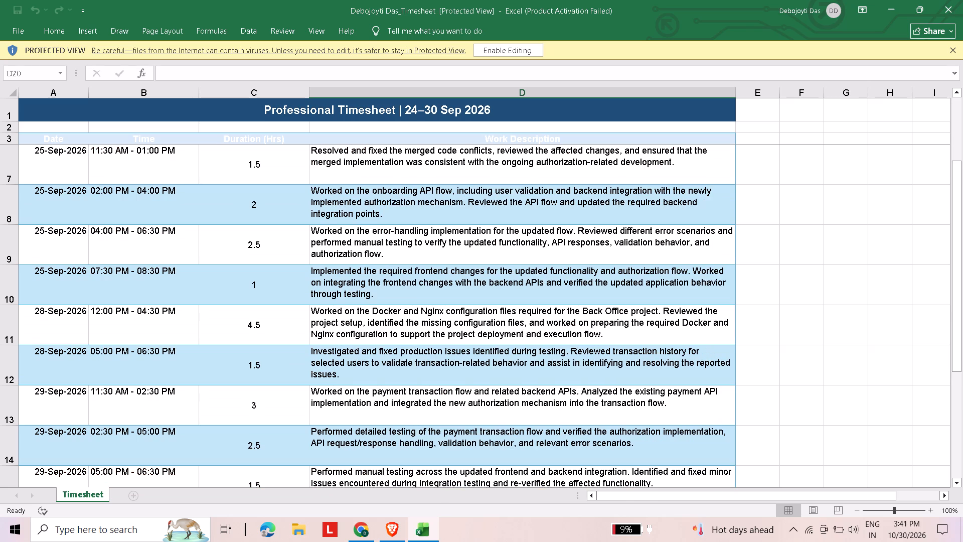
# In Google Sheets, replace the sample description for 01-Oct-2026, 10:30 AM - 01:00 PM with text beginning "worked", consulting the September descriptions in Excel.
pyautogui.hotkey('alt', 'Tab')
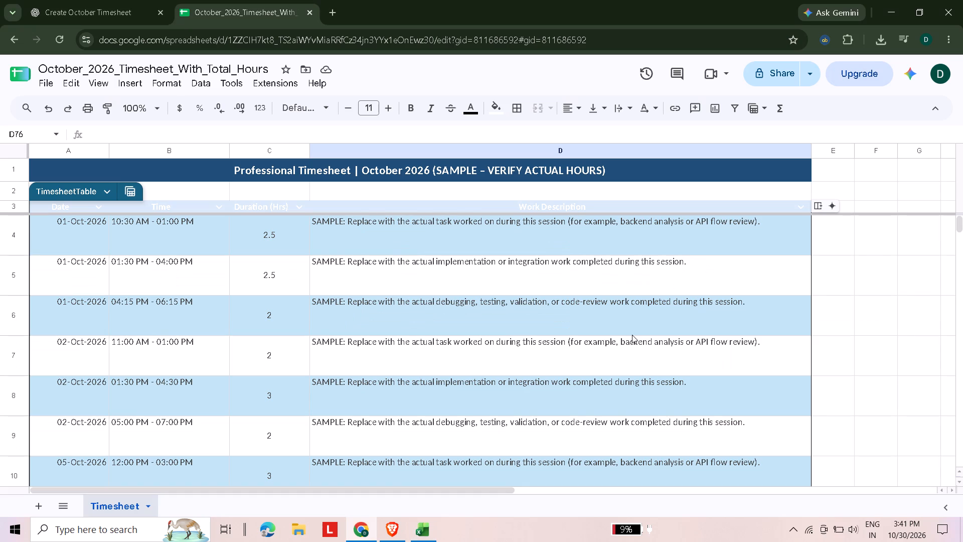
pyautogui.scroll(6, 522, 294)
pyautogui.tripleClick(436, 220)
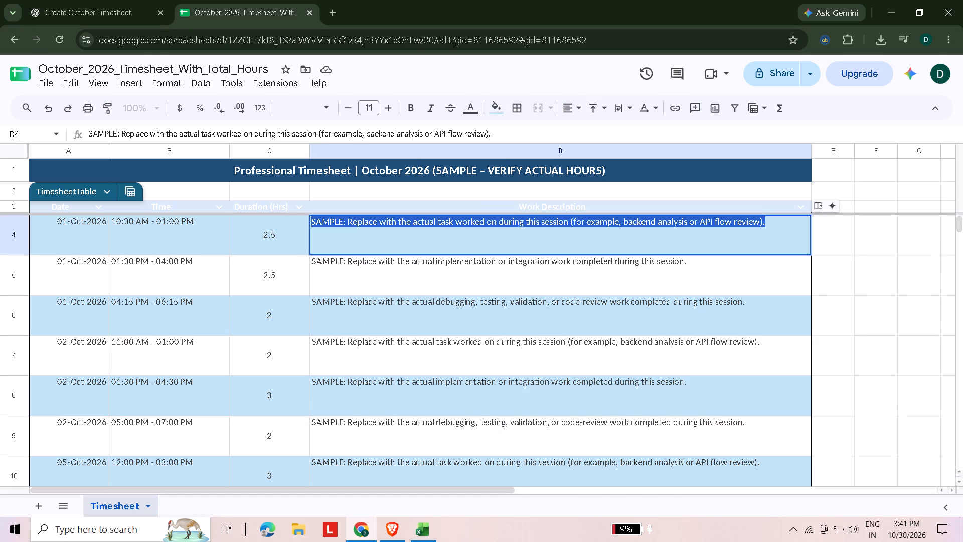
pyautogui.hotkey('alt', 'Tab')
pyautogui.hotkey('alt', 'Tab')
pyautogui.write('worked')
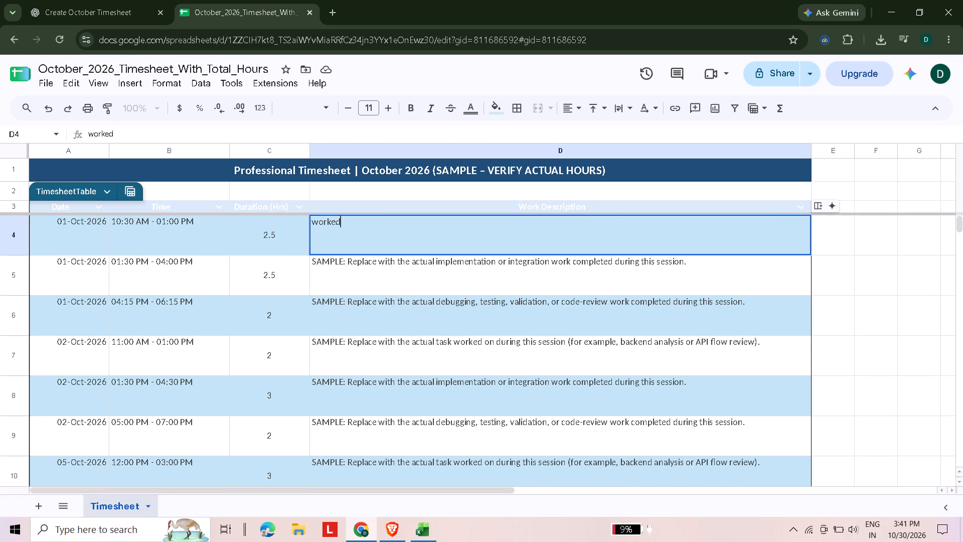
pyautogui.hotkey('alt', 'Tab')
pyautogui.scroll(-2, 438, 254)
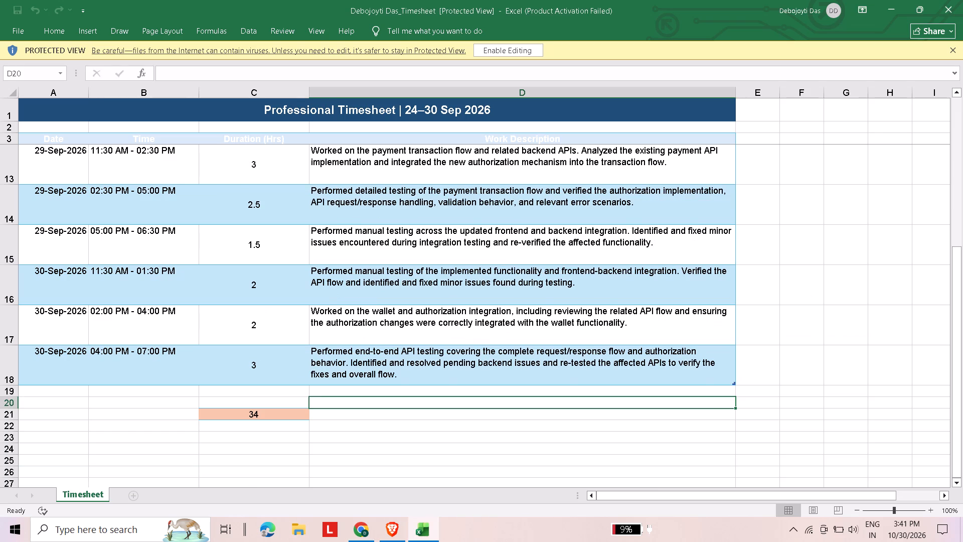
pyautogui.hotkey('alt', 'Tab')
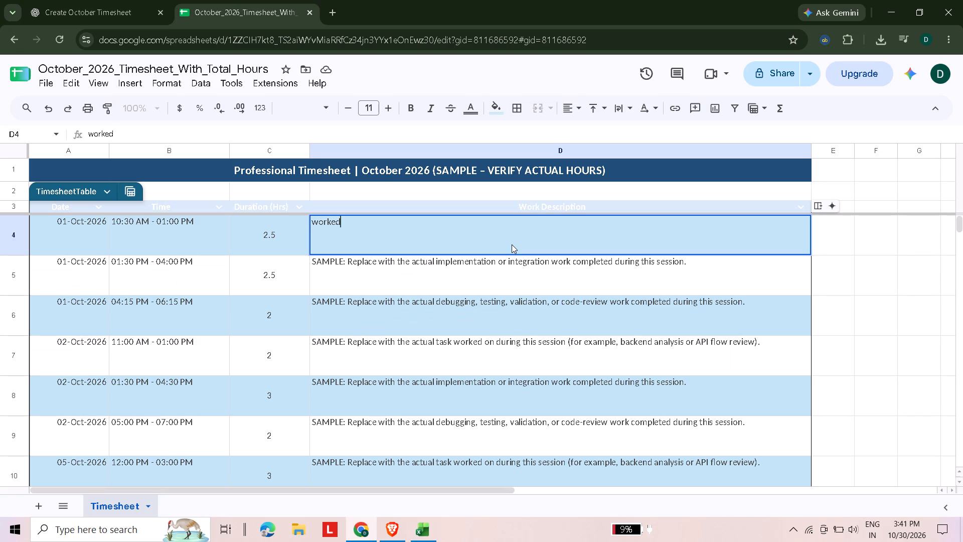
pyautogui.hotkey('alt', 'Tab')
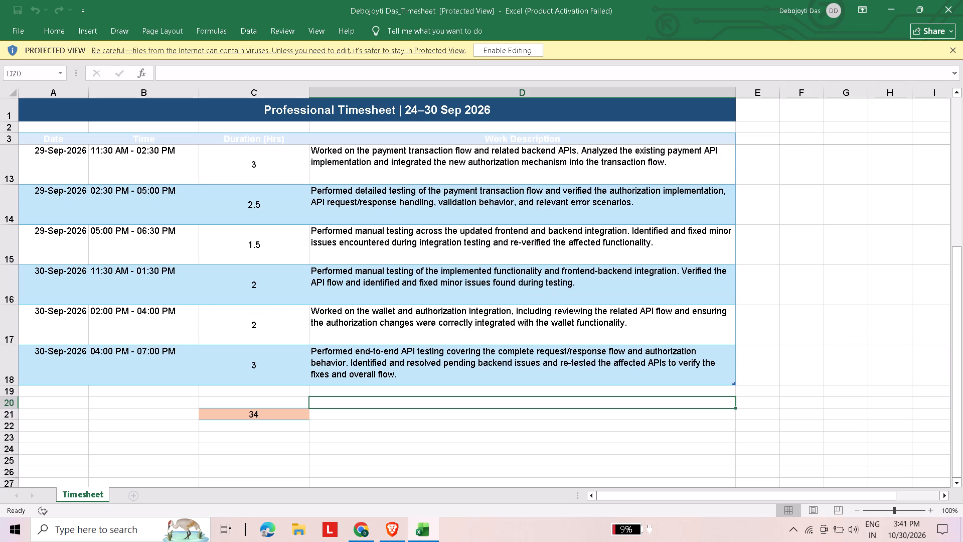
# In Google Sheets, look through the October sessions down to 09-Oct-2026 and complete the pending "worked" description entry for 01-Oct-2026.
pyautogui.hotkey('alt', 'Tab')
pyautogui.scroll(-4, 435, 355)
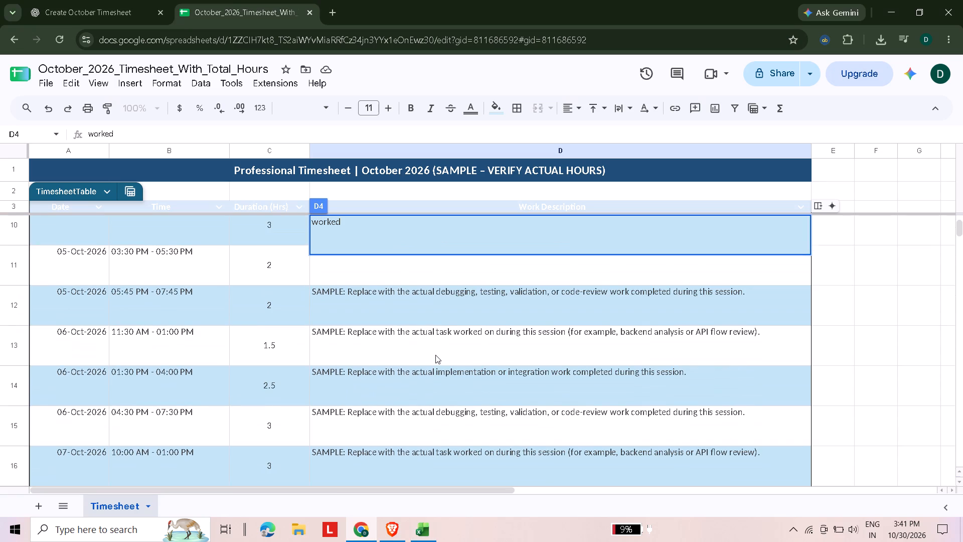
pyautogui.scroll(-2, 435, 355)
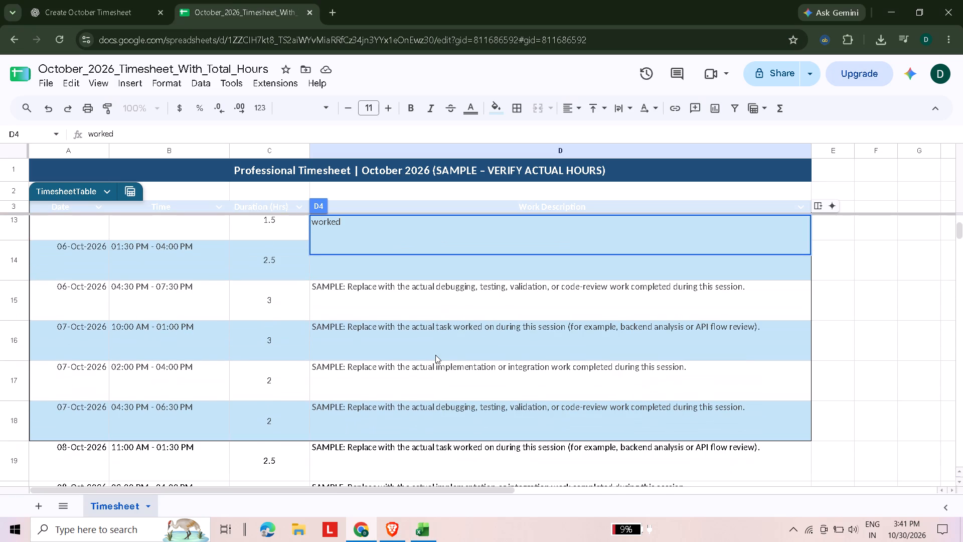
pyautogui.scroll(-3, 435, 355)
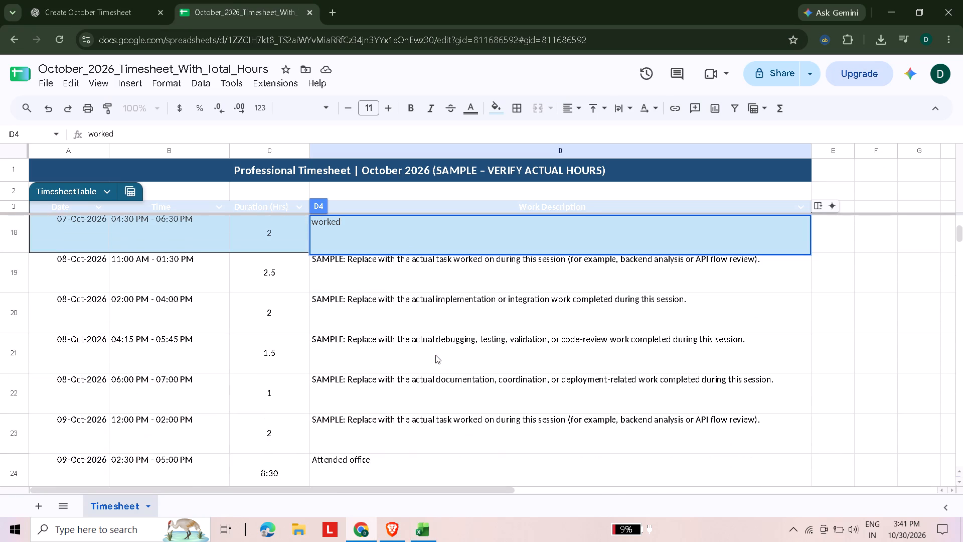
pyautogui.click(814, 362)
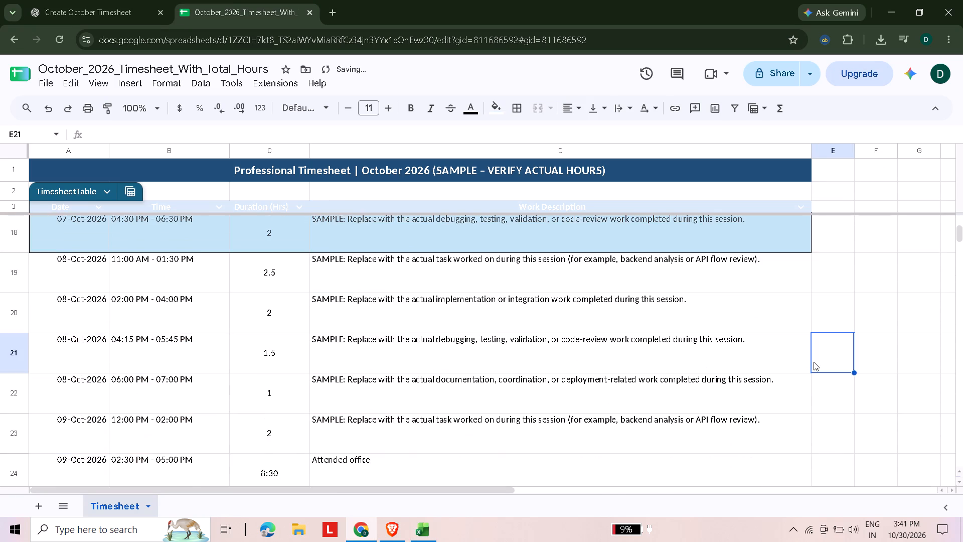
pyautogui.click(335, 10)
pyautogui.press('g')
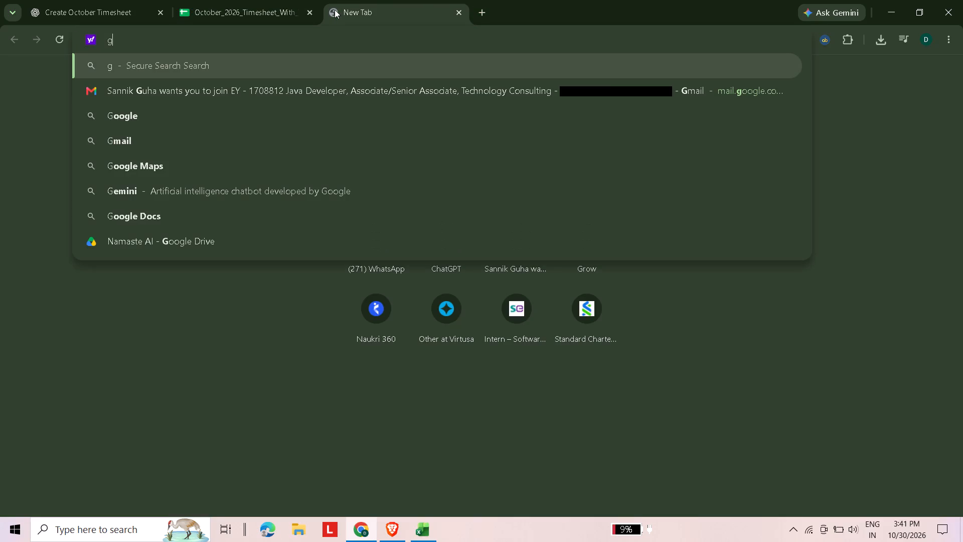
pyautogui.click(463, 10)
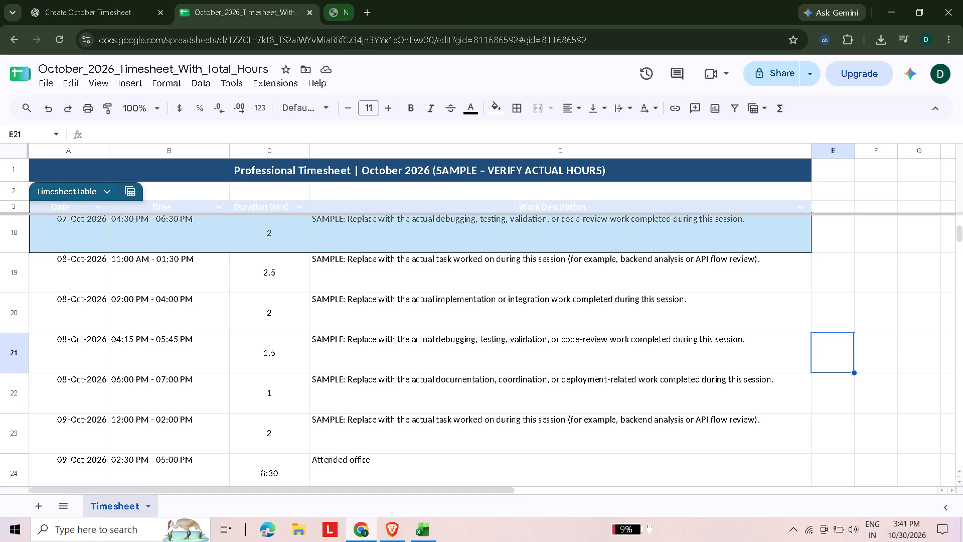
# Return to the 24–30 Sep 2026 timesheet in Excel and check the work descriptions from 24-Sep-2026 onward.
pyautogui.hotkey('alt', 'Tab')
pyautogui.scroll(15, 473, 231)
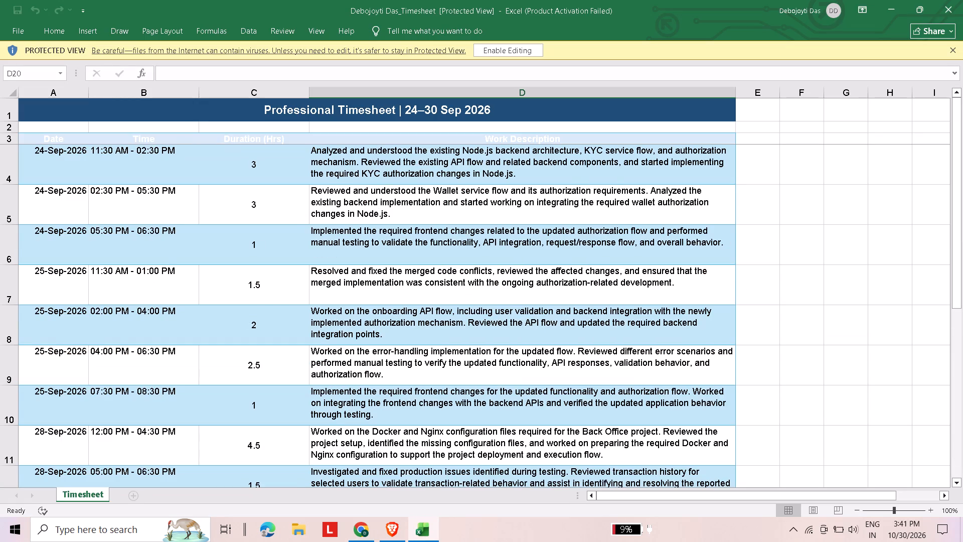
# Switch to Brave to consult the HR email in Gmail about the October holiday and work-from-home dates.
pyautogui.click(397, 529)
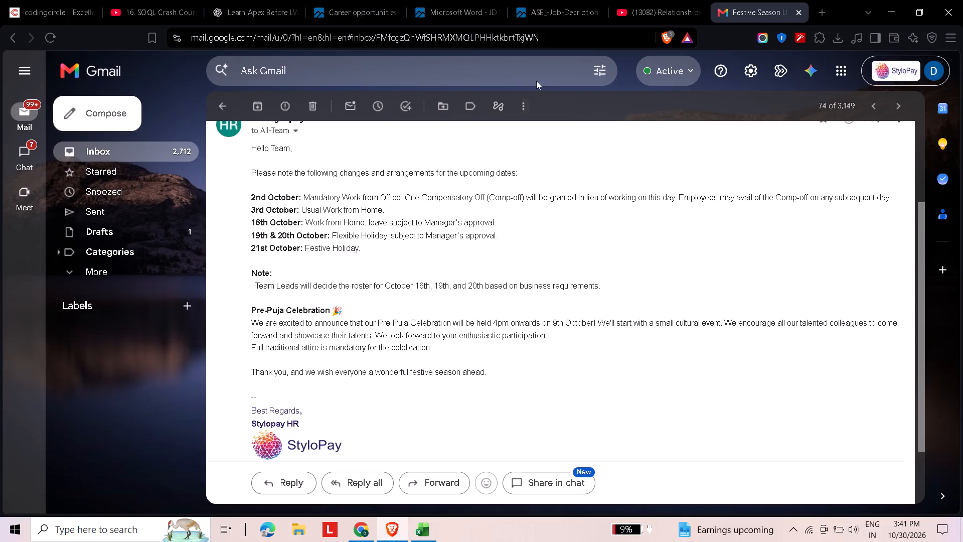
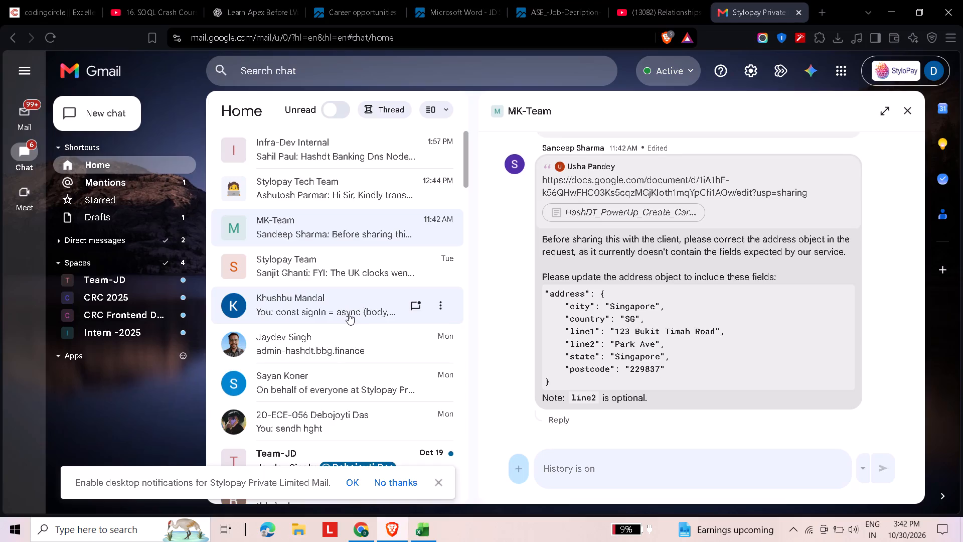
# Look back through the direct-message chat with a colleague to 23 October and the September timesheet in Excel for work details.
pyautogui.click(349, 314)
pyautogui.scroll(15, 725, 330)
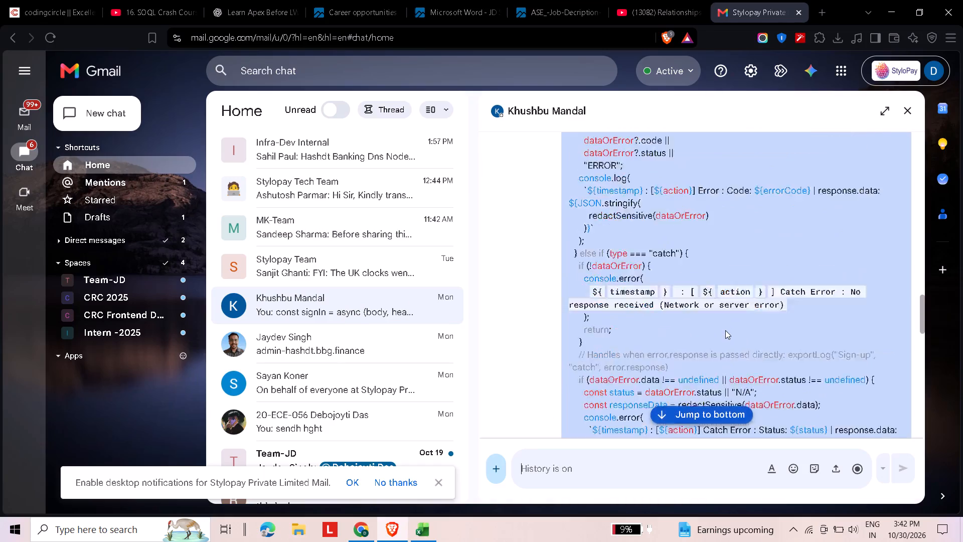
pyautogui.scroll(20, 725, 330)
pyautogui.scroll(10, 725, 330)
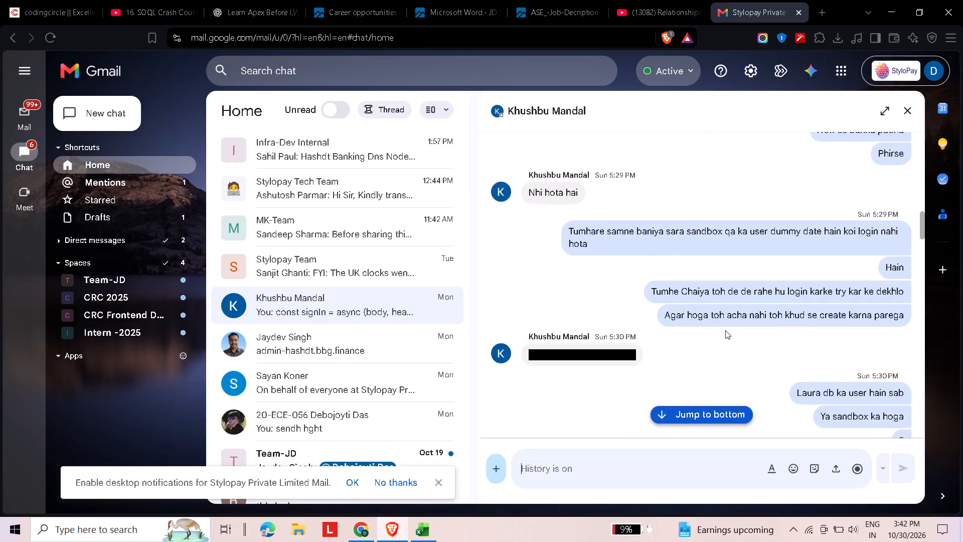
pyautogui.scroll(15, 725, 330)
pyautogui.scroll(7, 870, 225)
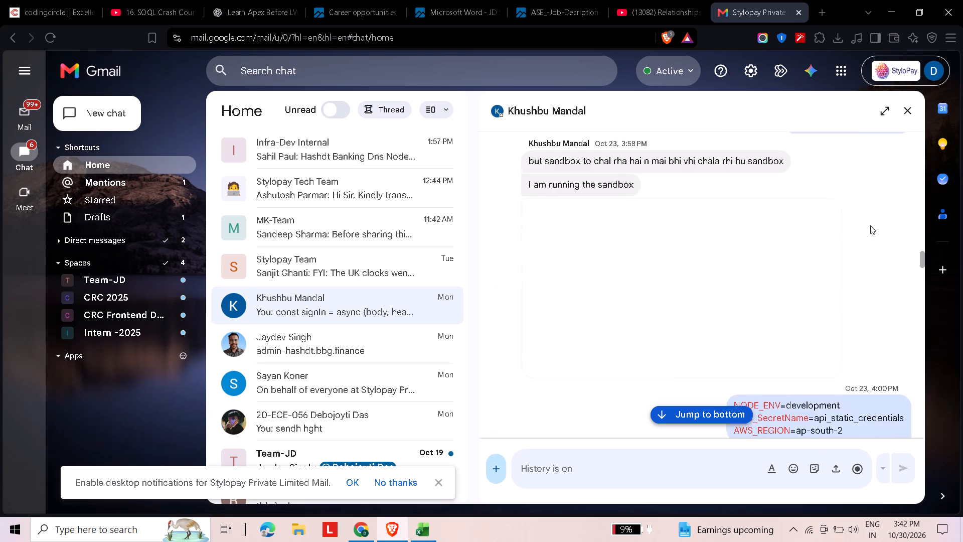
pyautogui.scroll(11, 870, 225)
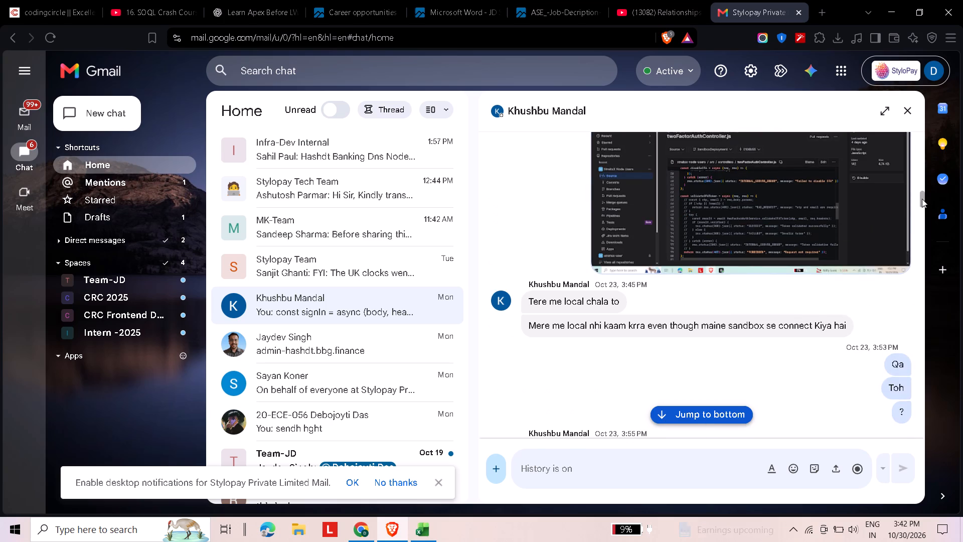
pyautogui.moveTo(924, 200); pyautogui.dragTo(926, 138)
pyautogui.hotkey('alt', 'Tab')
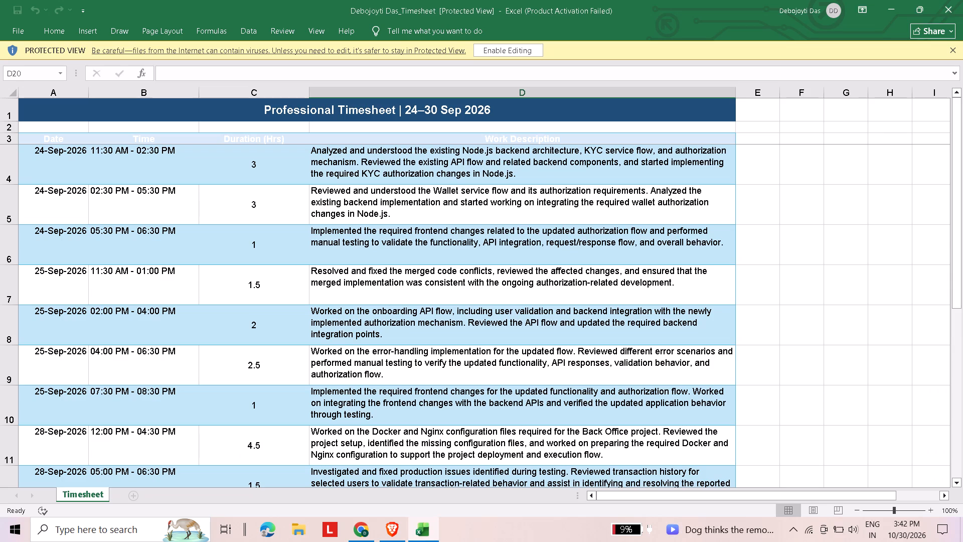
pyautogui.scroll(-3, 434, 314)
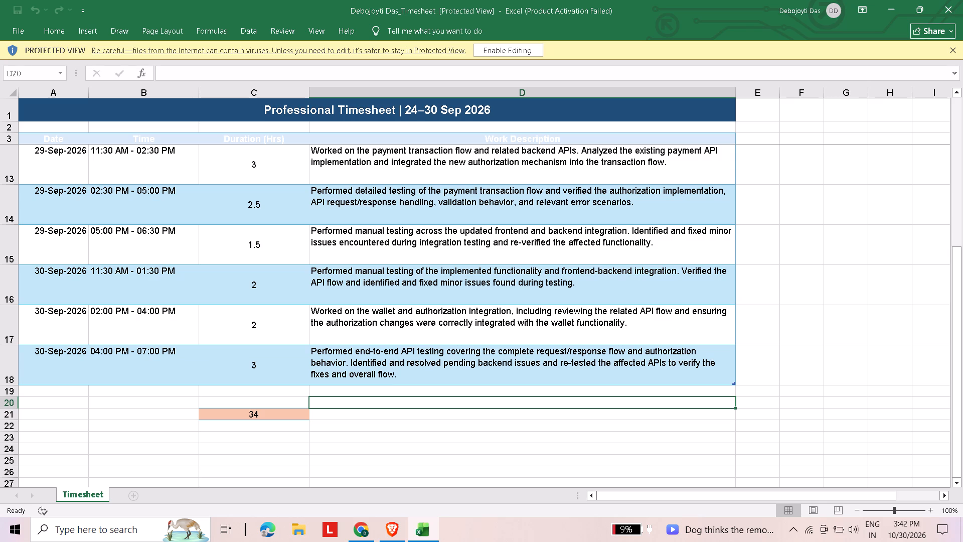
# In Google Sheets, complete the 01-Oct-2026, 10:30 AM description as "worked on authoriasation part which was left on adding on few apis and authorization".
pyautogui.hotkey('alt', 'Tab')
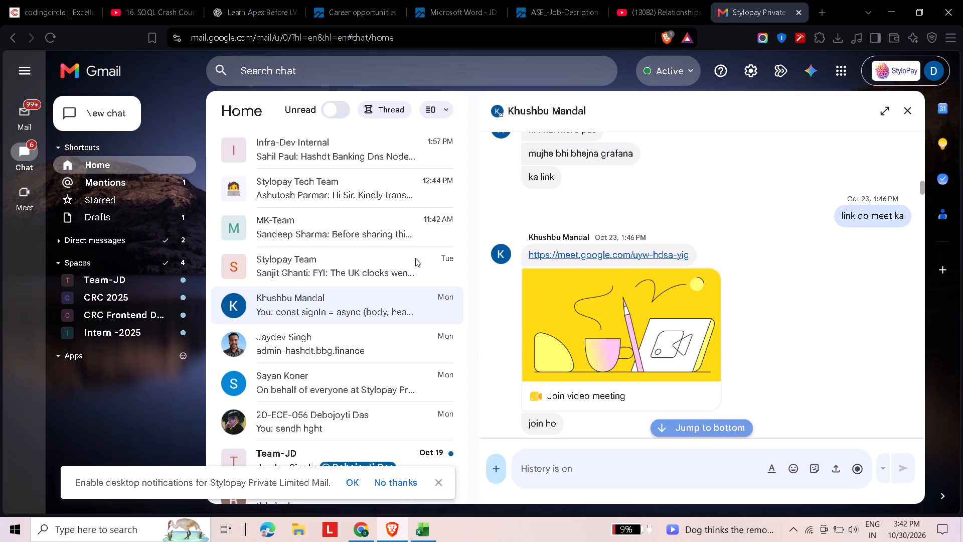
pyautogui.hotkey('alt', 'Tab')
pyautogui.hotkey('alt', 'Tab')
pyautogui.scroll(3, 506, 255)
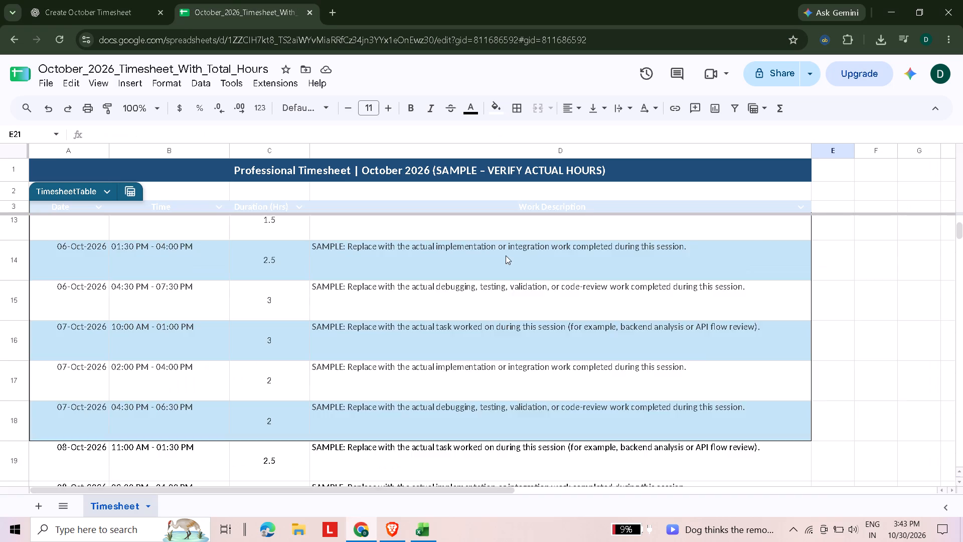
pyautogui.scroll(13, 506, 255)
pyautogui.click(486, 250)
pyautogui.scroll(4, 482, 252)
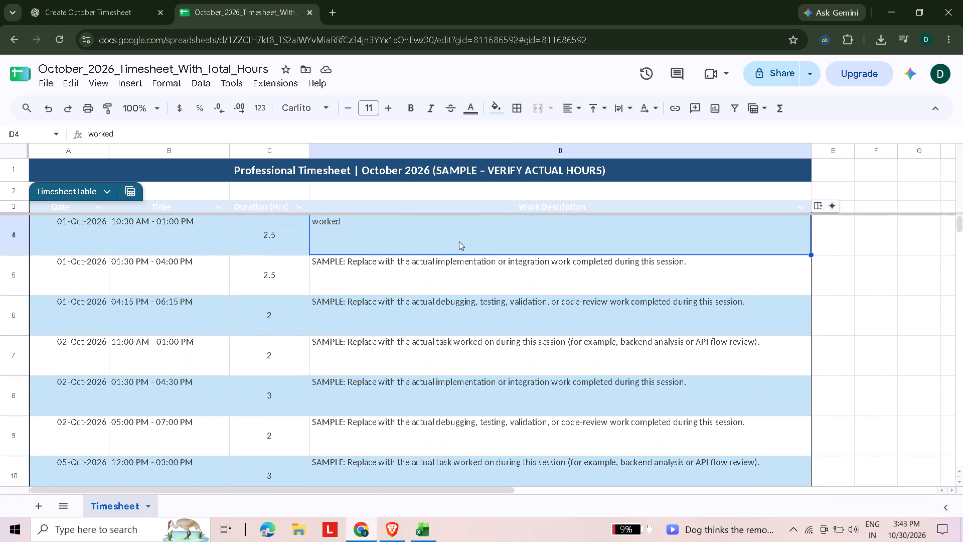
pyautogui.click(434, 229)
pyautogui.click(415, 220)
pyautogui.doubleClick(369, 226)
pyautogui.press('space')
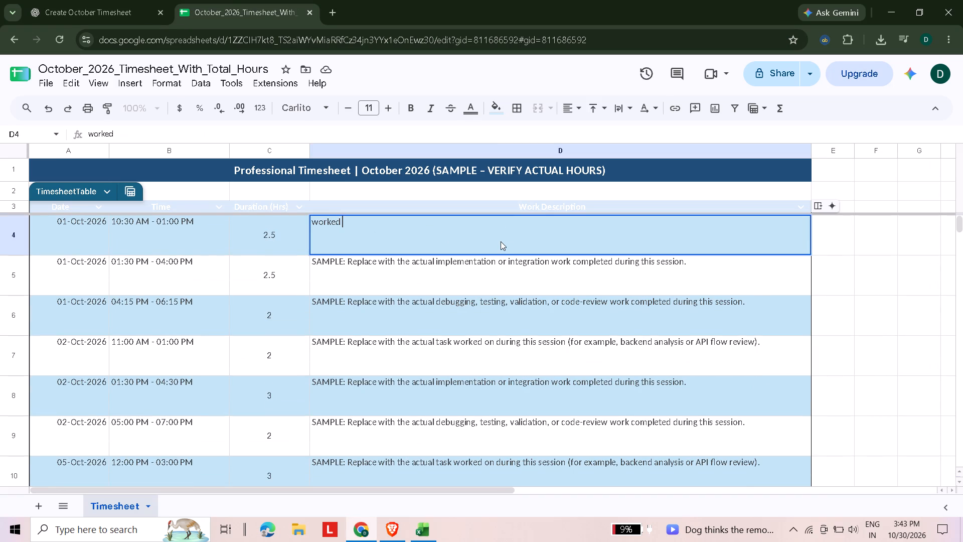
pyautogui.write('on')
pyautogui.press('space')
pyautogui.write('authoriasation part')
pyautogui.press('space')
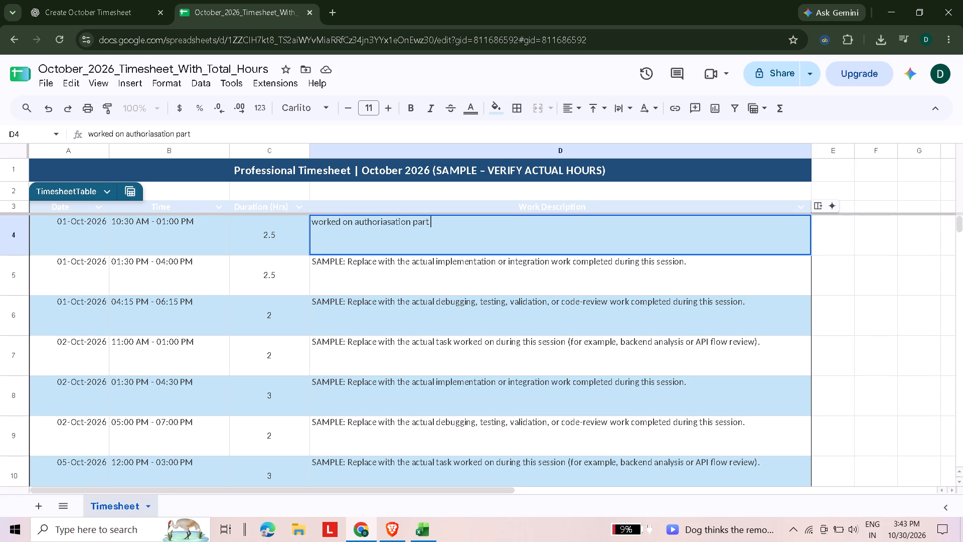
pyautogui.write('whihc')
pyautogui.press('space')
pyautogui.press('BackSpace')
pyautogui.press('BackSpace')
pyautogui.press('BackSpace')
pyautogui.write('ch was')
pyautogui.press('space')
pyautogui.write(';ef')
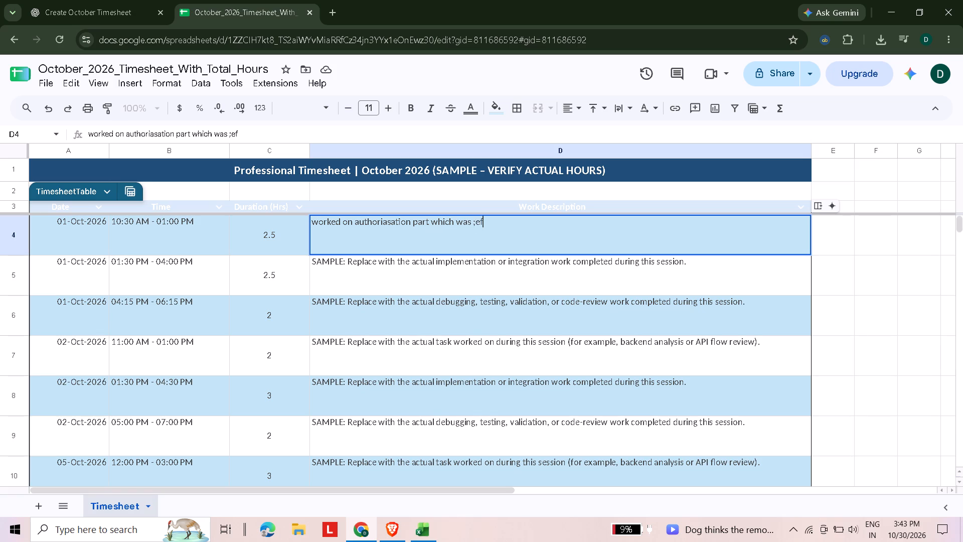
pyautogui.press('BackSpace')
pyautogui.press('BackSpace')
pyautogui.press('BackSpace')
pyautogui.write('left o')
pyautogui.write('n adding on f')
pyautogui.write('ew apis')
pyautogui.press('space')
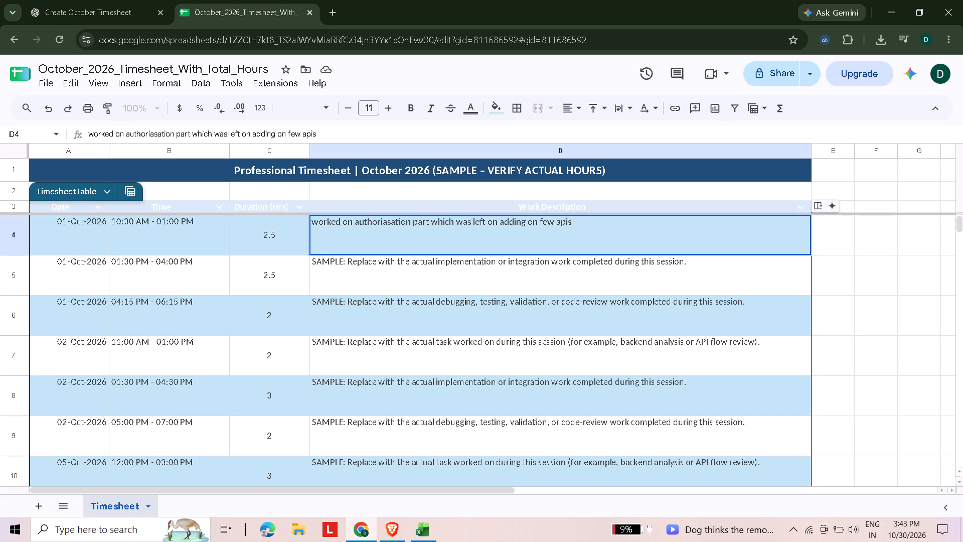
pyautogui.write('and authorization')
# Look through the October session rows down to 30 October and back to 15 October, checking dates, times and descriptions.
pyautogui.doubleClick(424, 268)
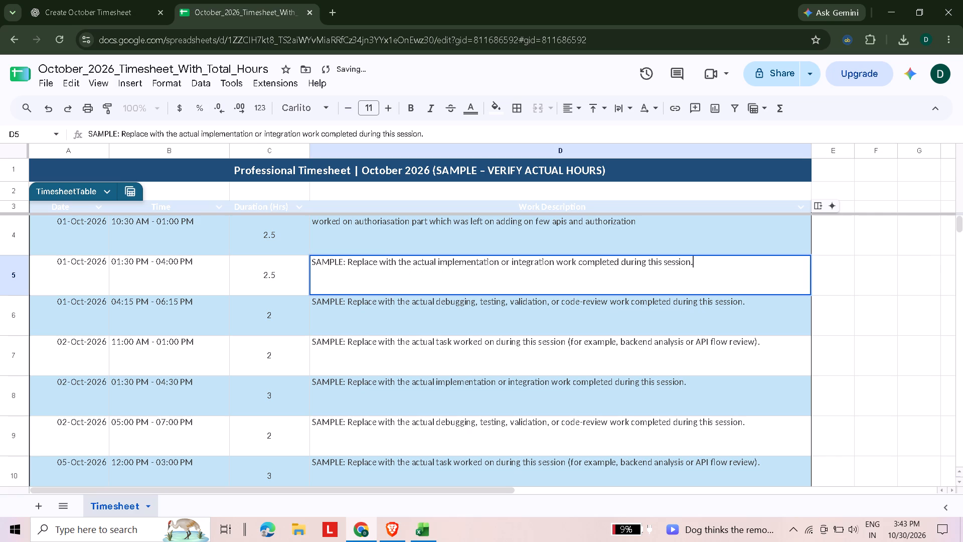
pyautogui.tripleClick(396, 263)
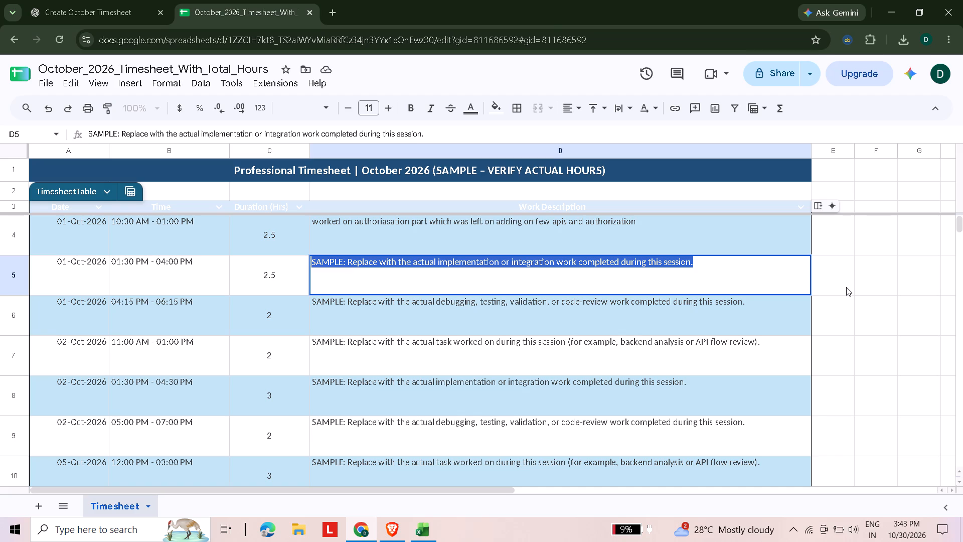
pyautogui.scroll(-18, 788, 426)
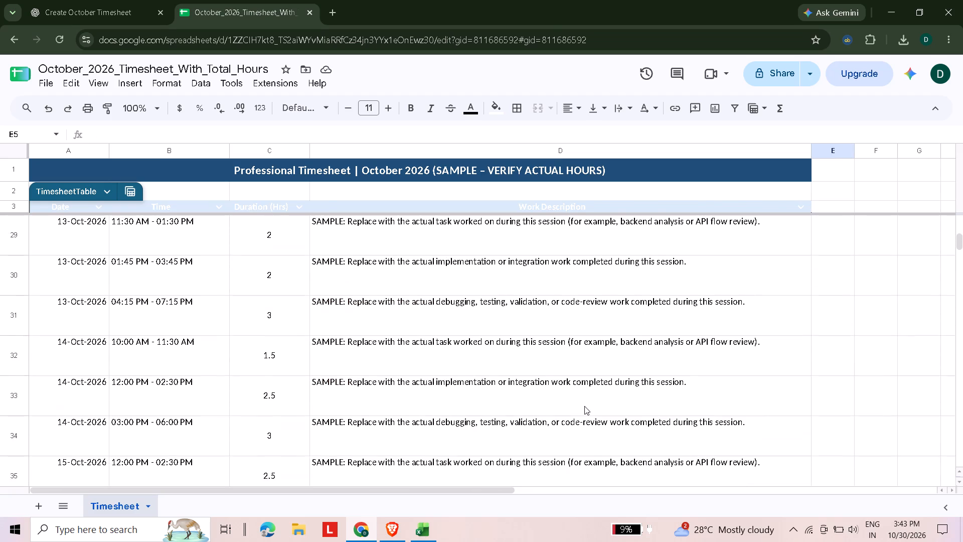
pyautogui.scroll(-17, 584, 406)
pyautogui.scroll(-6, 584, 406)
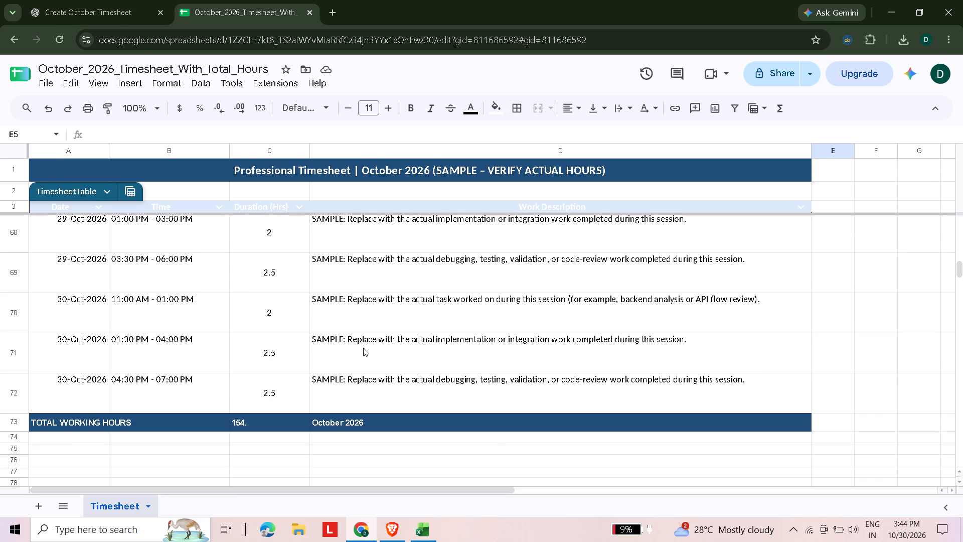
pyautogui.scroll(11, 363, 348)
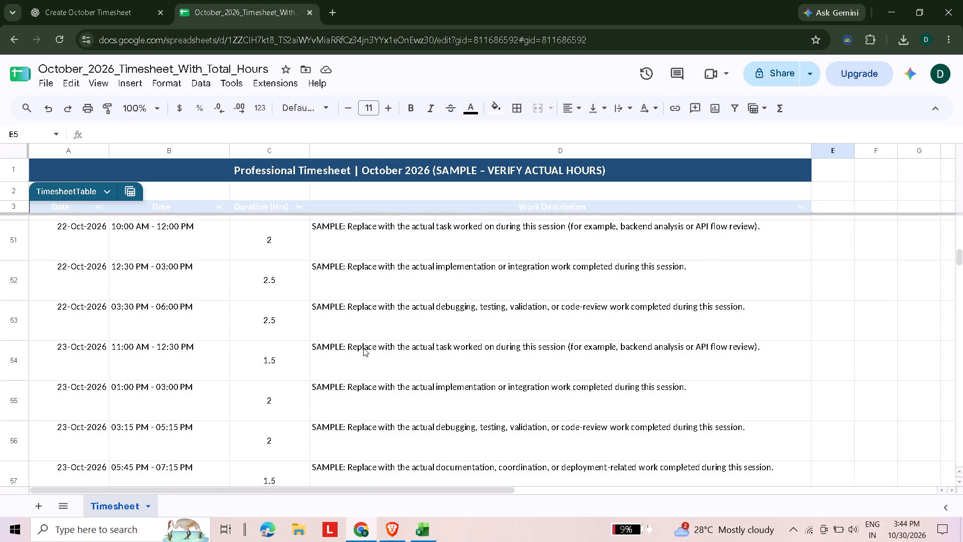
pyautogui.scroll(-4, 365, 353)
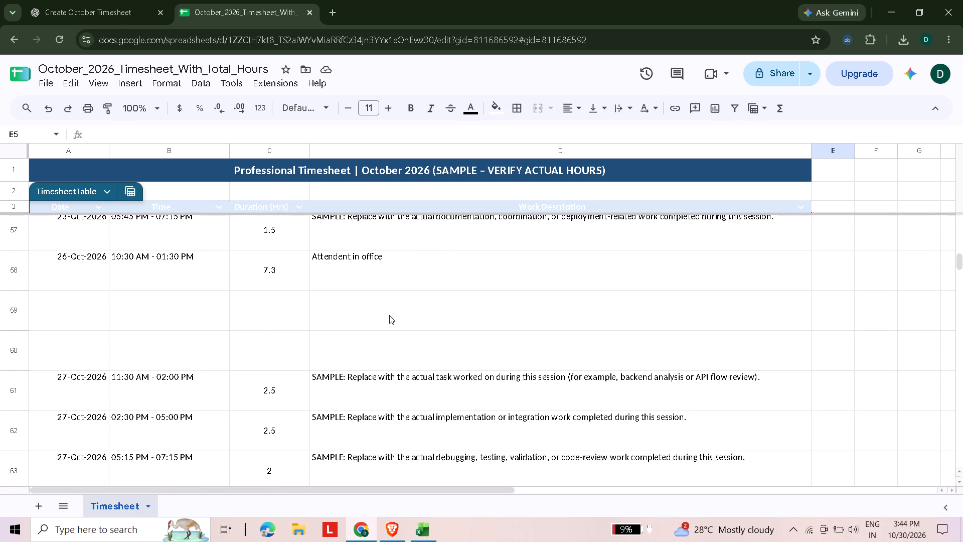
pyautogui.scroll(1, 399, 339)
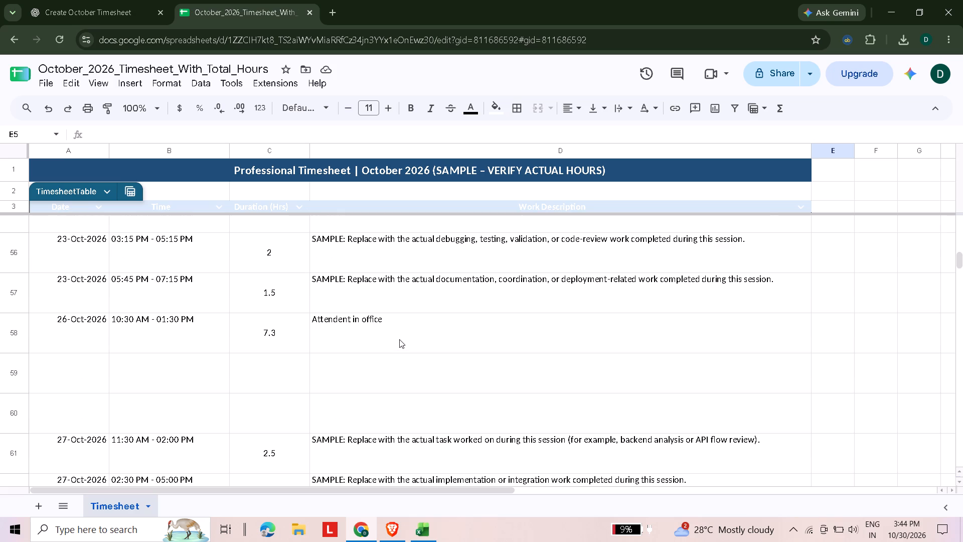
pyautogui.scroll(7, 398, 278)
pyautogui.scroll(1, 401, 374)
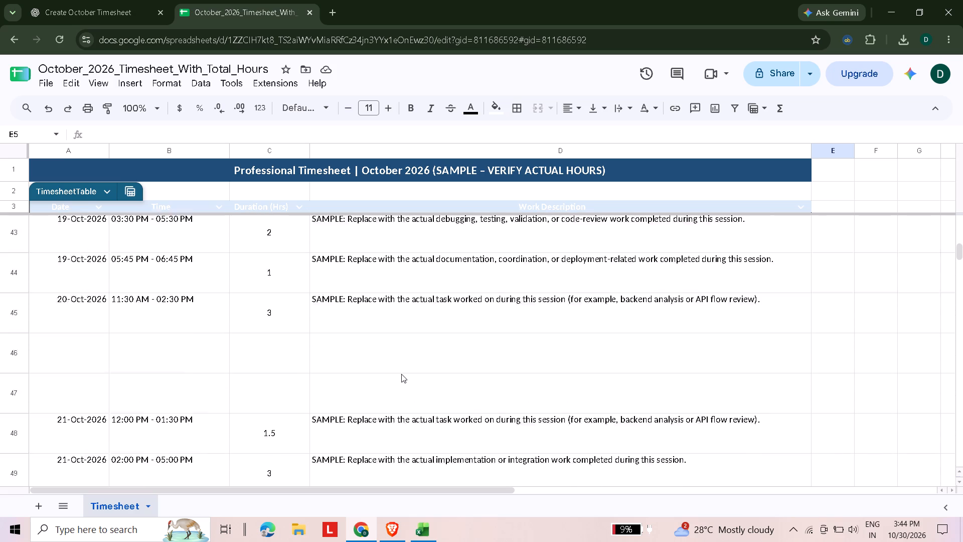
pyautogui.scroll(5, 401, 374)
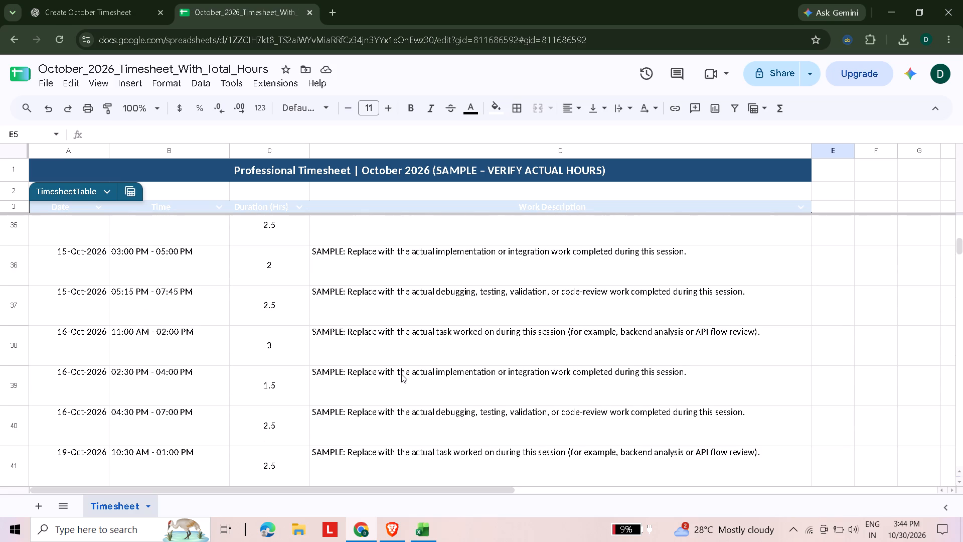
pyautogui.scroll(3, 389, 385)
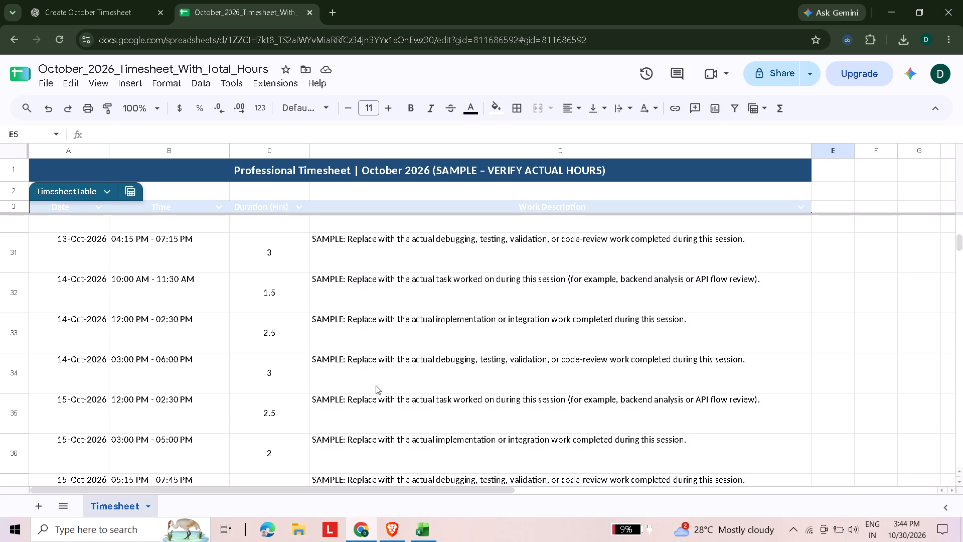
# Check the October session rows back to 08-Oct-2026 and the sample descriptions for the first two 12-Oct-2026 sessions.
pyautogui.scroll(3, 463, 373)
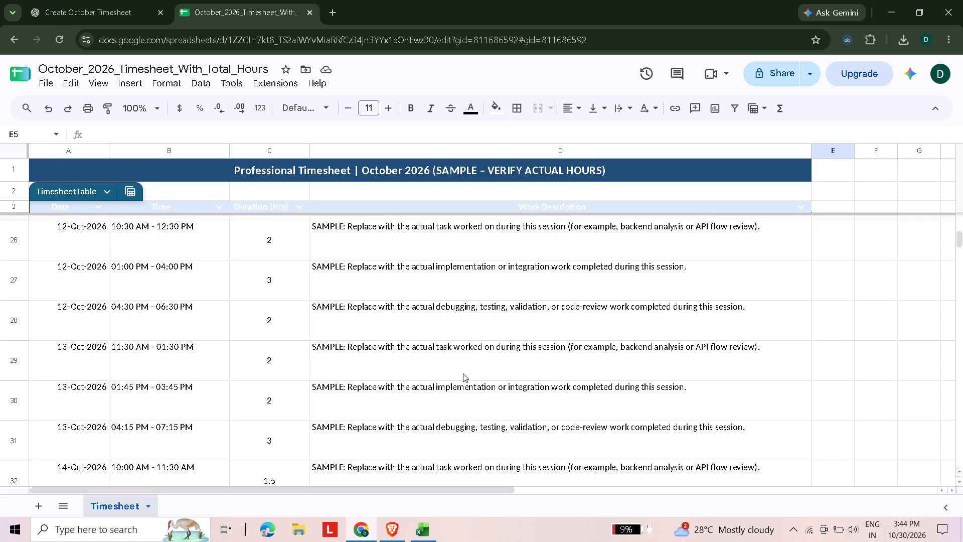
pyautogui.scroll(3, 465, 423)
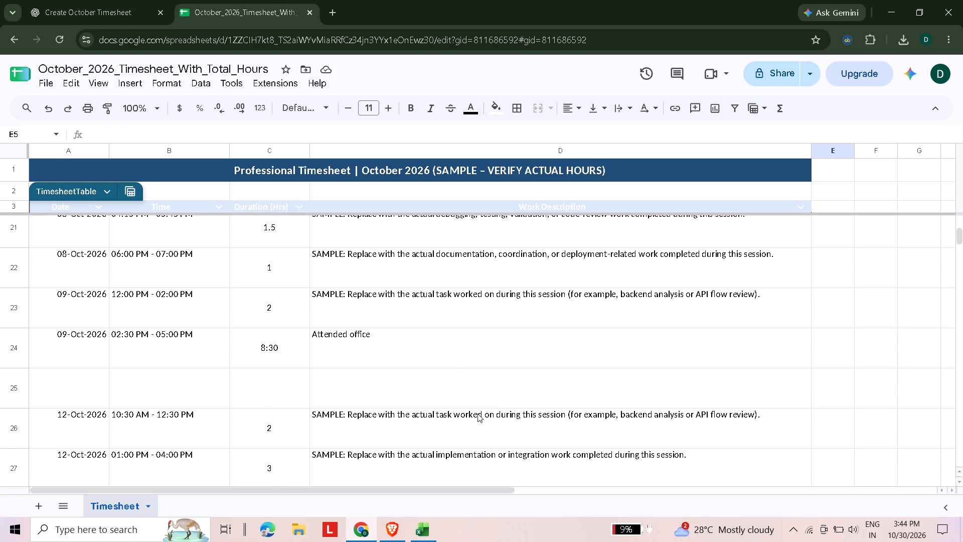
pyautogui.scroll(-1, 403, 440)
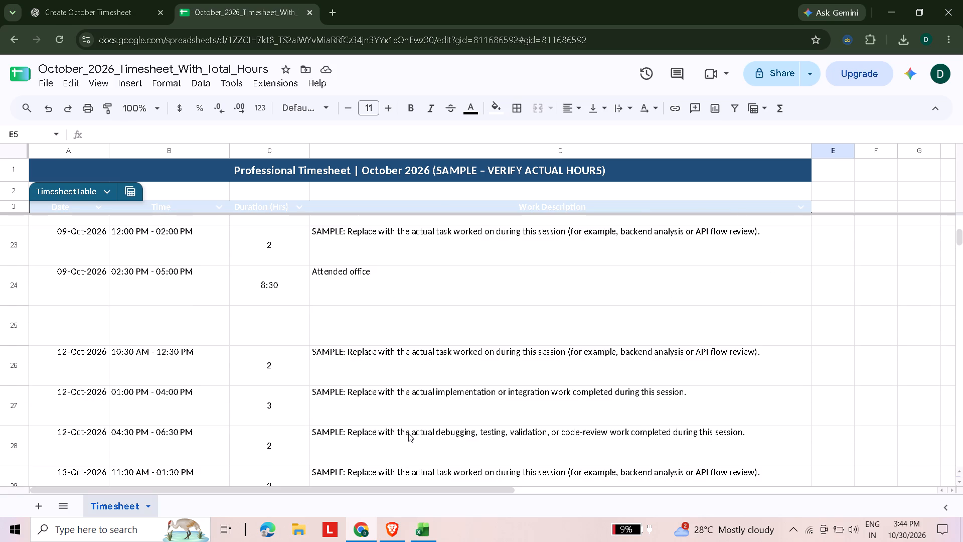
pyautogui.tripleClick(418, 357)
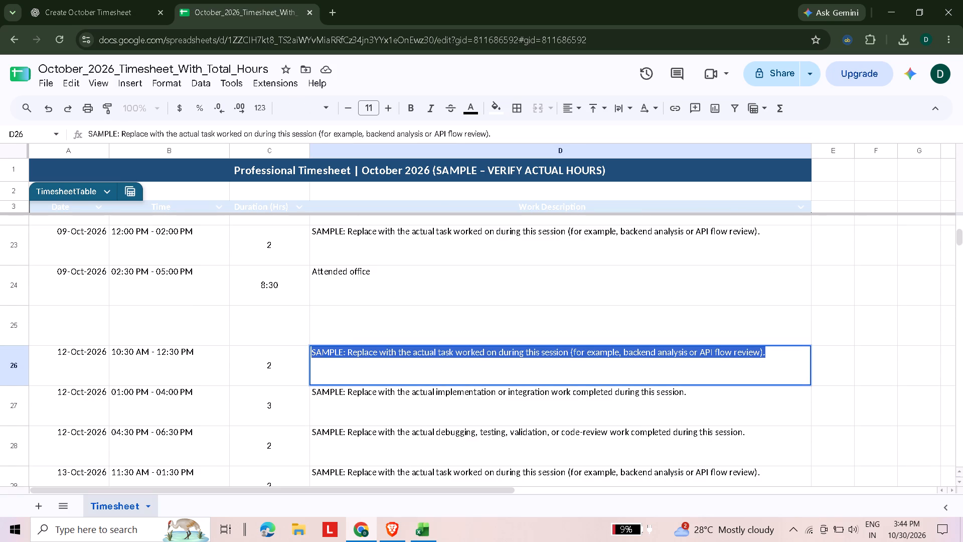
pyautogui.doubleClick(425, 392)
# Switch to Google Chat in Brave and read the direct messages with the colleague from 23 October back to 15 October for work details.
pyautogui.hotkey('alt', 'Tab')
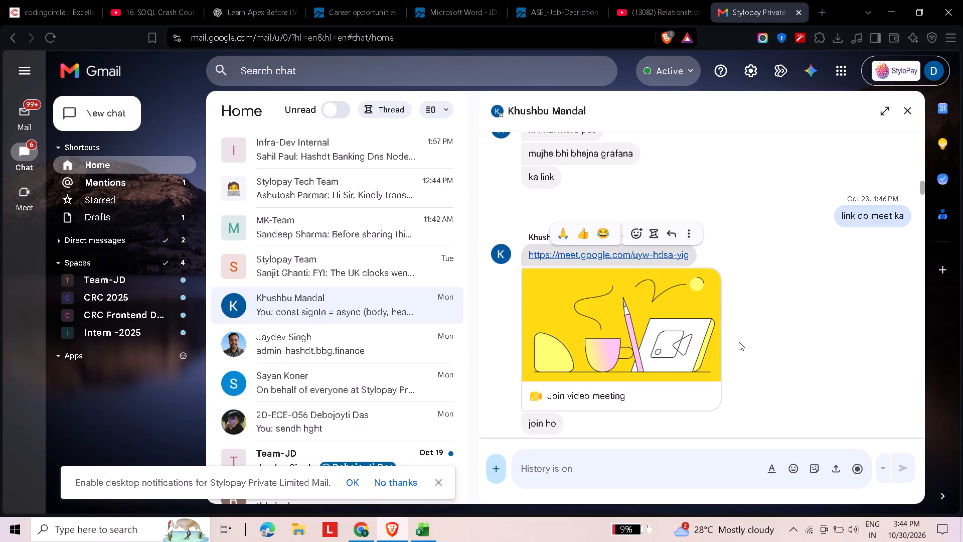
pyautogui.scroll(15, 739, 342)
pyautogui.scroll(9, 739, 342)
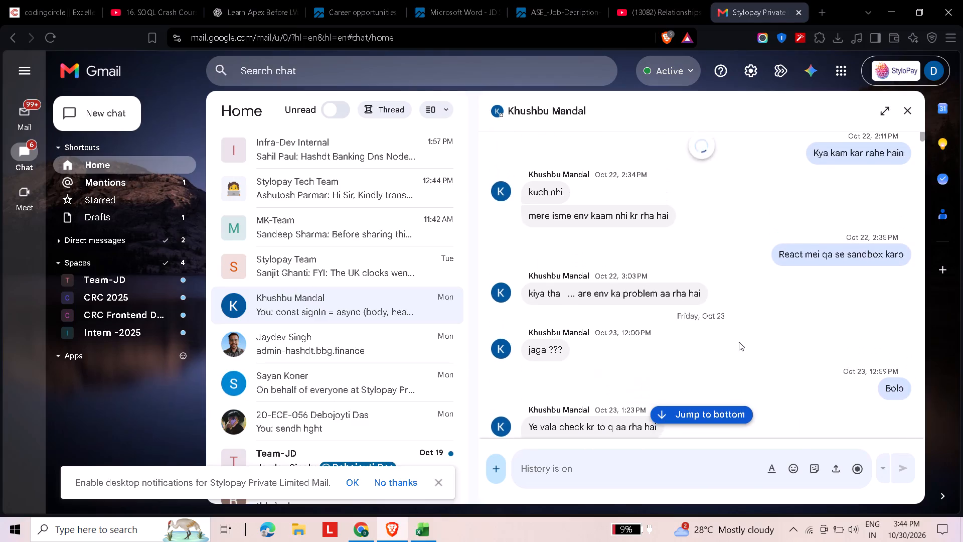
pyautogui.scroll(15, 775, 302)
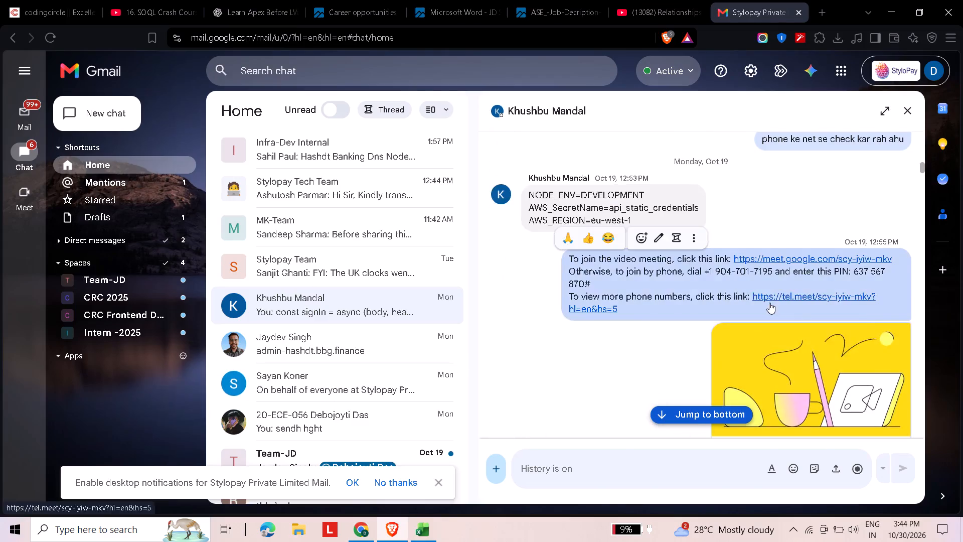
pyautogui.scroll(18, 769, 303)
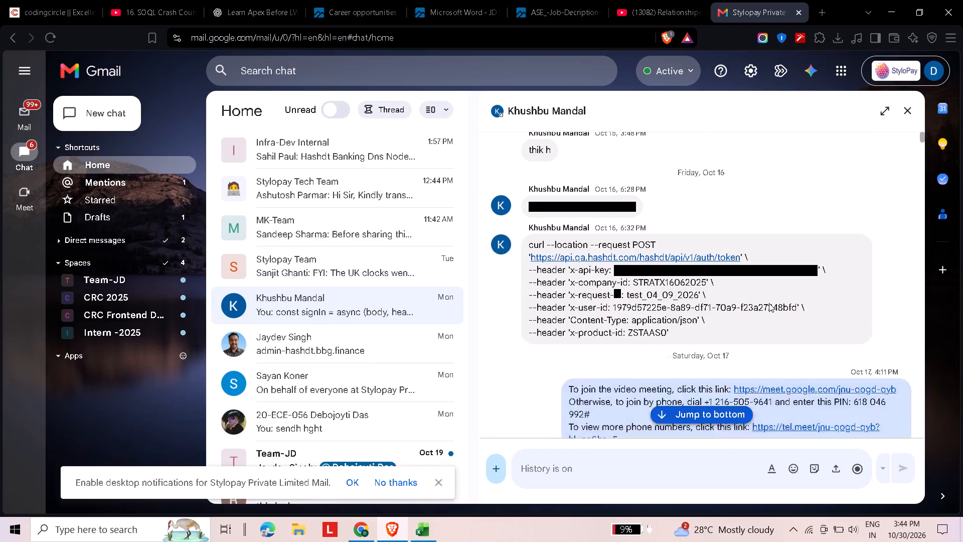
pyautogui.scroll(12, 769, 303)
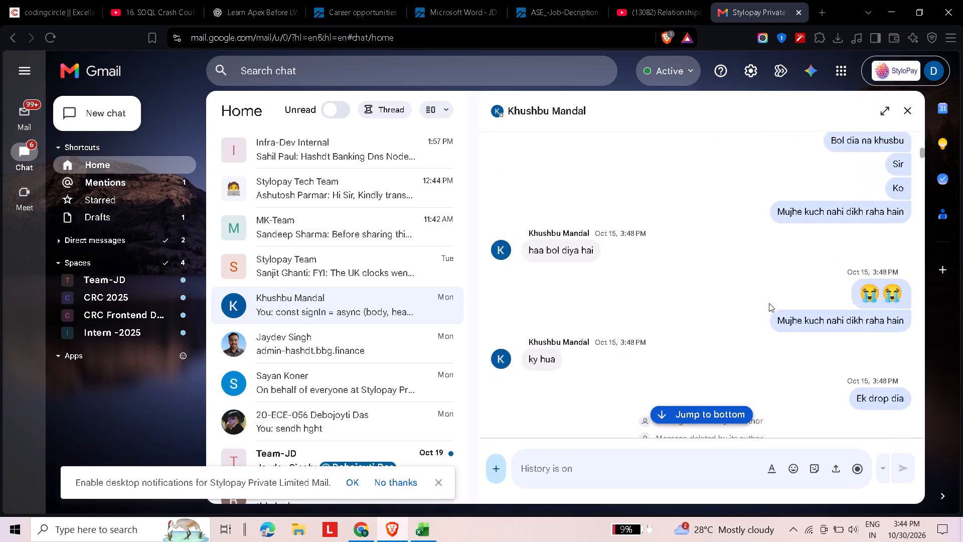
pyautogui.scroll(13, 769, 303)
pyautogui.scroll(-6, 769, 303)
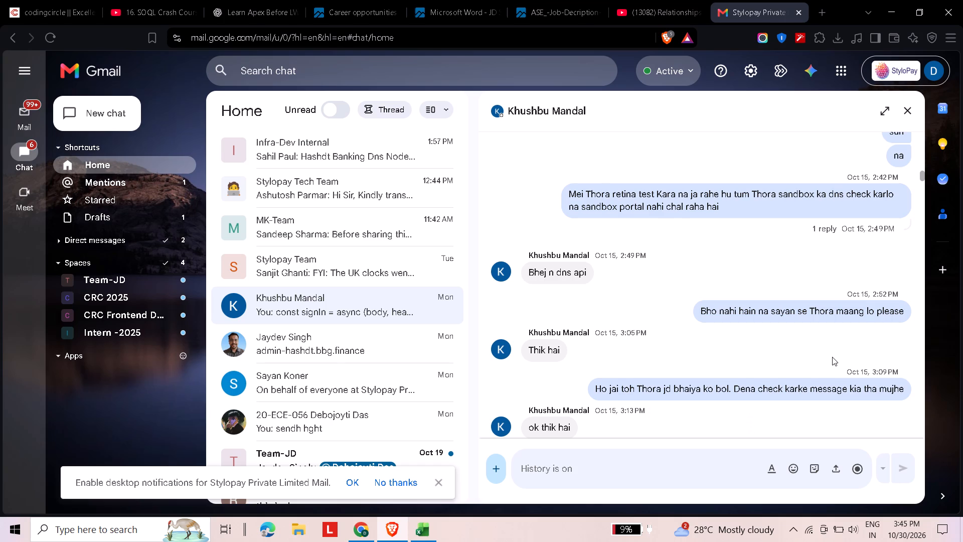
# Compare the mid-October session rows in Google Sheets with the colleague's 15 October chat messages in Brave to match the work to its date.
pyautogui.hotkey('alt', 'Tab')
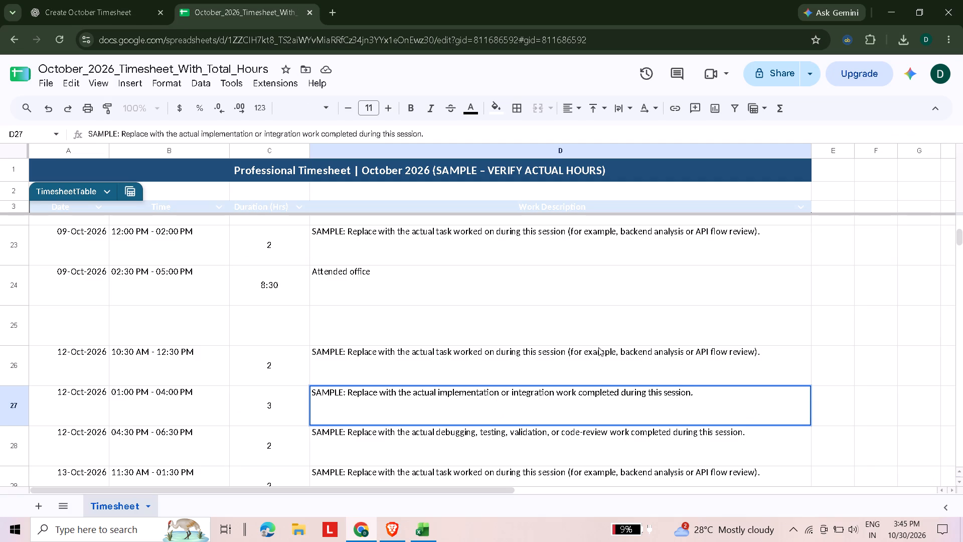
pyautogui.scroll(-4, 654, 343)
pyautogui.click(795, 327)
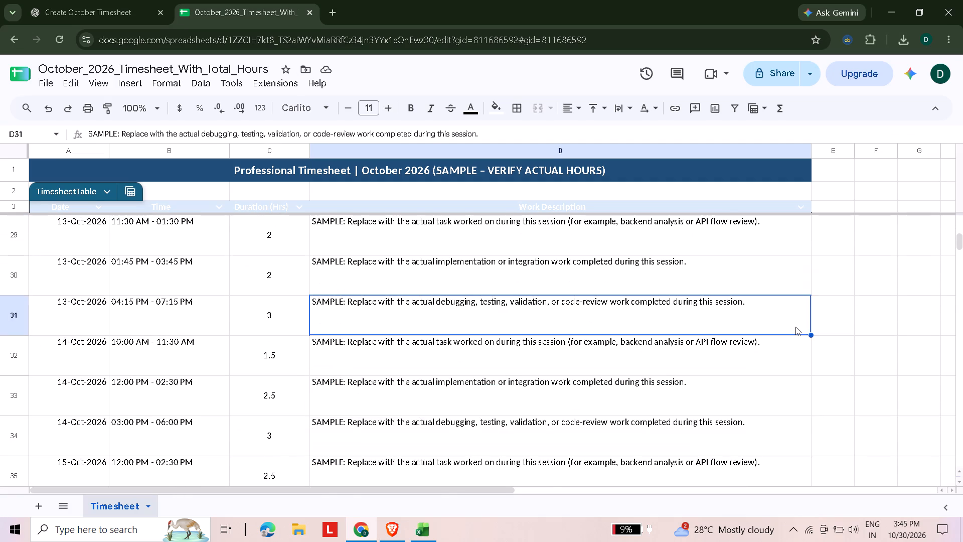
pyautogui.scroll(-2, 795, 327)
pyautogui.hotkey('alt', 'Tab')
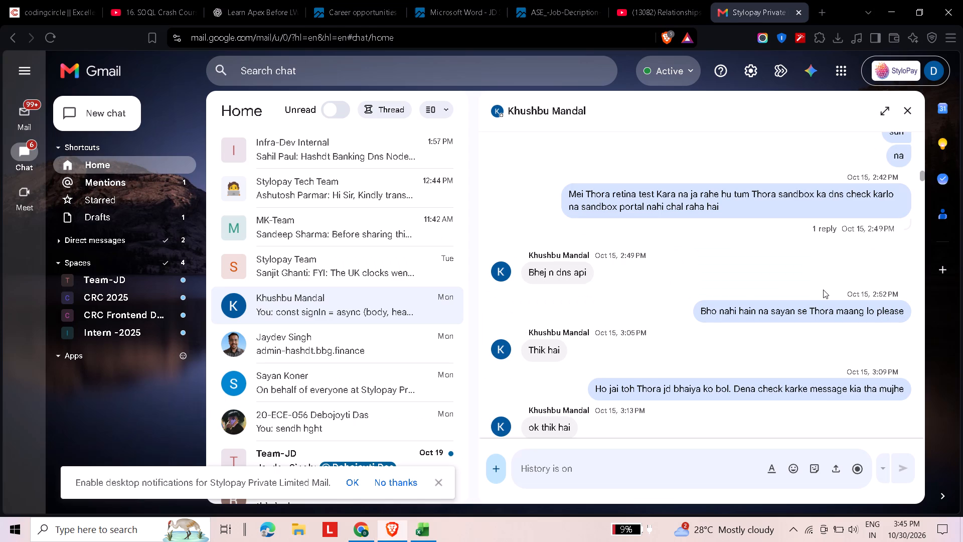
pyautogui.scroll(4, 823, 290)
pyautogui.scroll(-2, 779, 354)
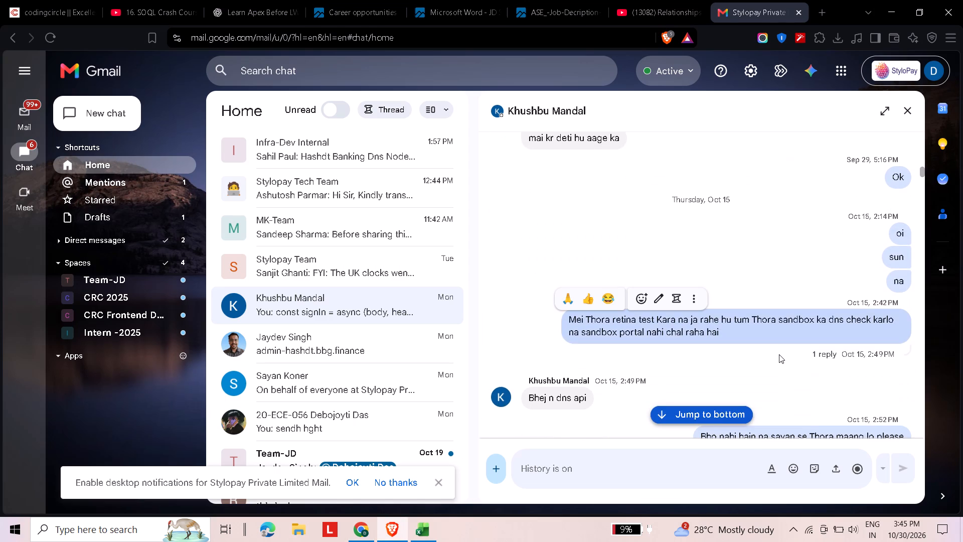
pyautogui.scroll(-1, 779, 354)
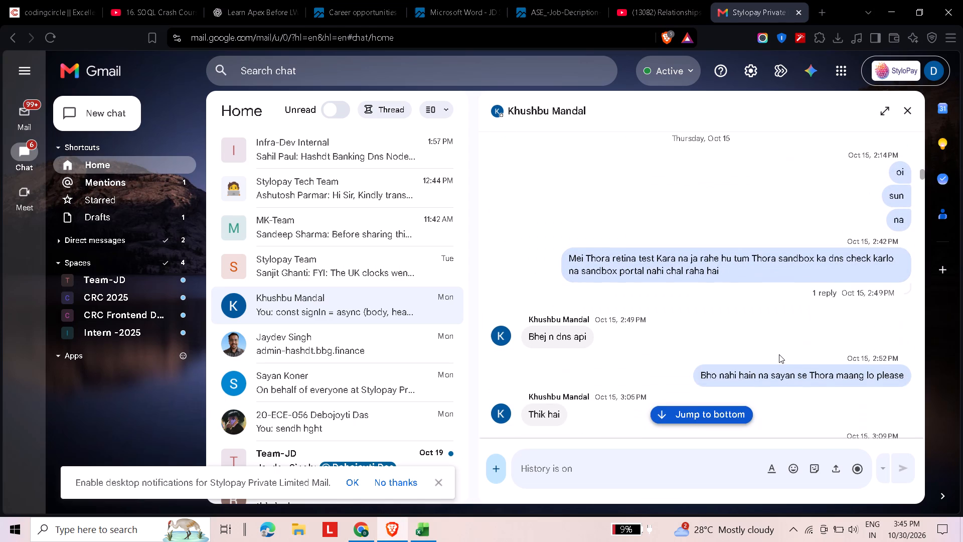
# In Google Sheets, replace the sample description for 15-Oct-2026, 12:00 PM - 02:30 PM with "Working or investing dns api not working".
pyautogui.hotkey('alt', 'Tab')
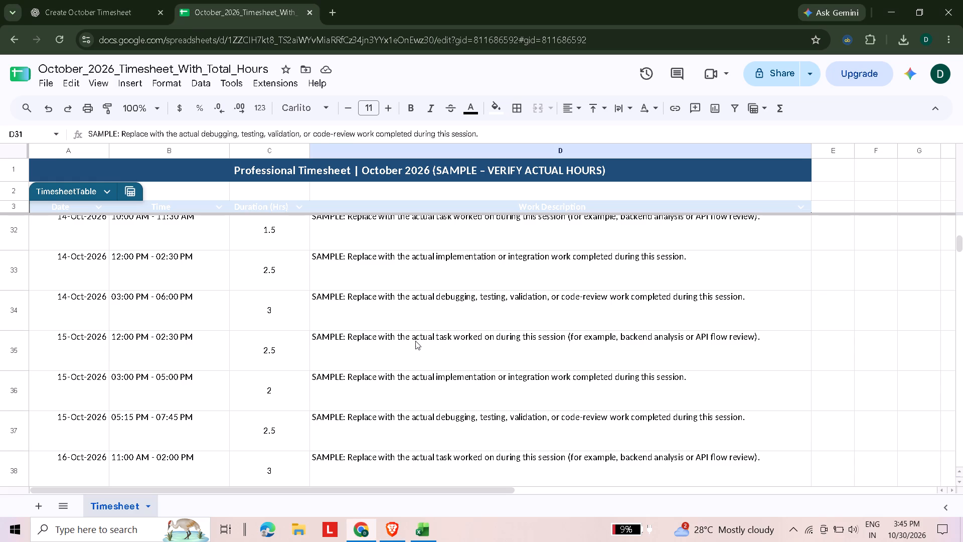
pyautogui.doubleClick(415, 341)
pyautogui.tripleClick(413, 341)
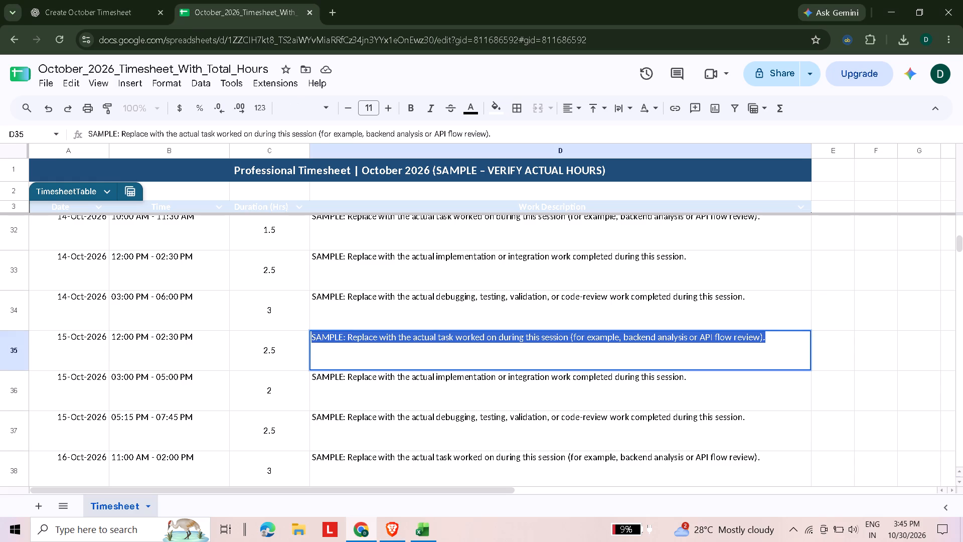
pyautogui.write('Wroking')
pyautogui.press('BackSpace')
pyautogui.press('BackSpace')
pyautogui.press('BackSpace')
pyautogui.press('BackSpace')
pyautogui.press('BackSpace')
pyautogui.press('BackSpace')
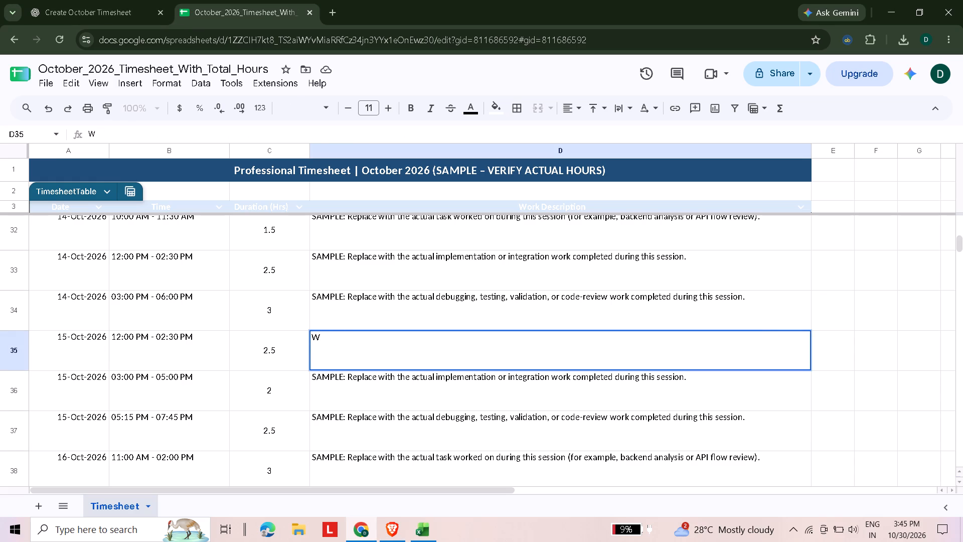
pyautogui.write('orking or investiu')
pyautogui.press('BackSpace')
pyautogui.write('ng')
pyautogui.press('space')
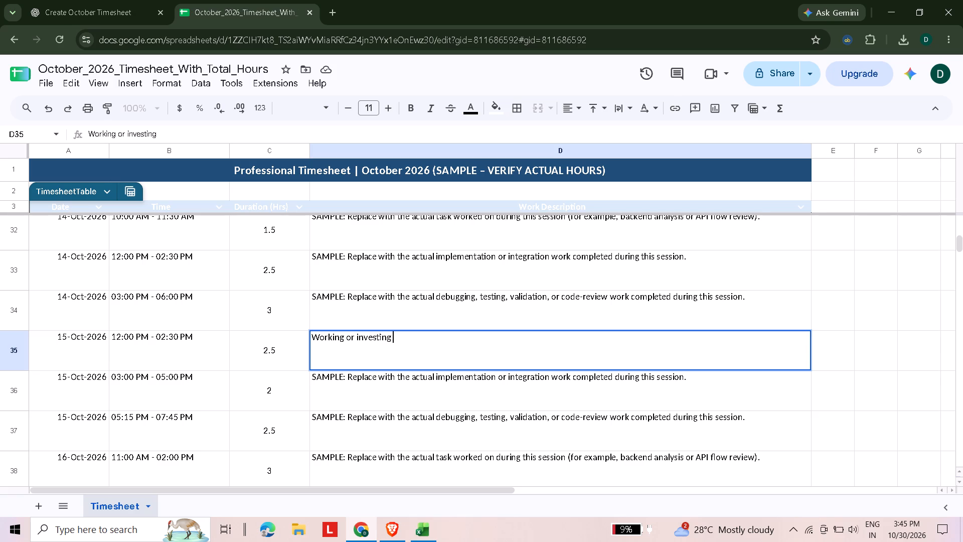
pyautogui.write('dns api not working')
pyautogui.tripleClick(385, 375)
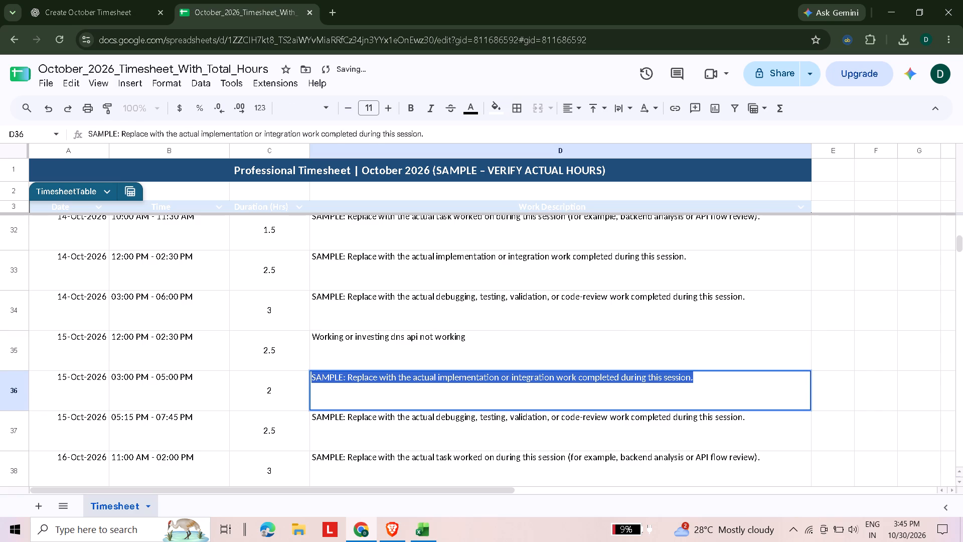
pyautogui.press('BackSpace')
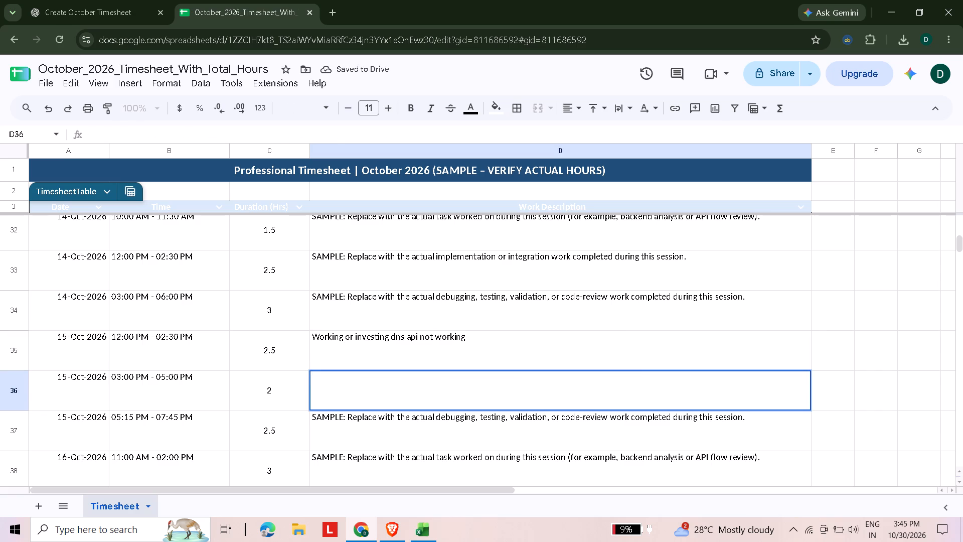
pyautogui.hotkey('alt', 'Tab')
pyautogui.scroll(-1, 763, 312)
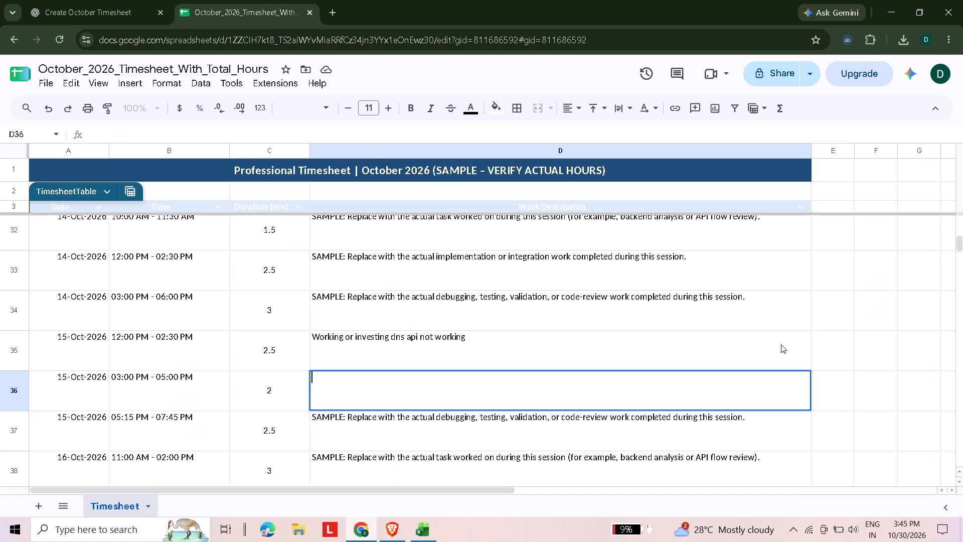
pyautogui.hotkey('alt', 'Tab')
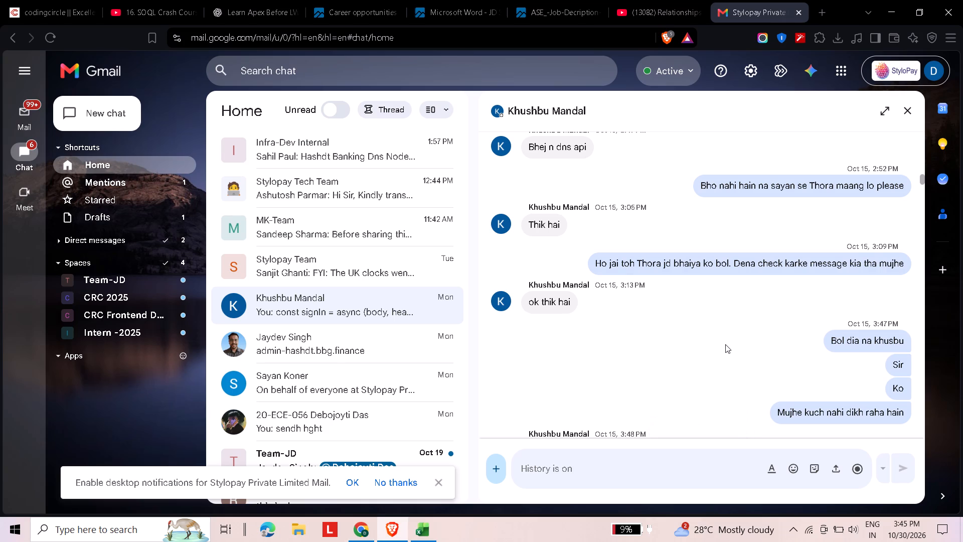
pyautogui.hotkey('alt', 'Tab')
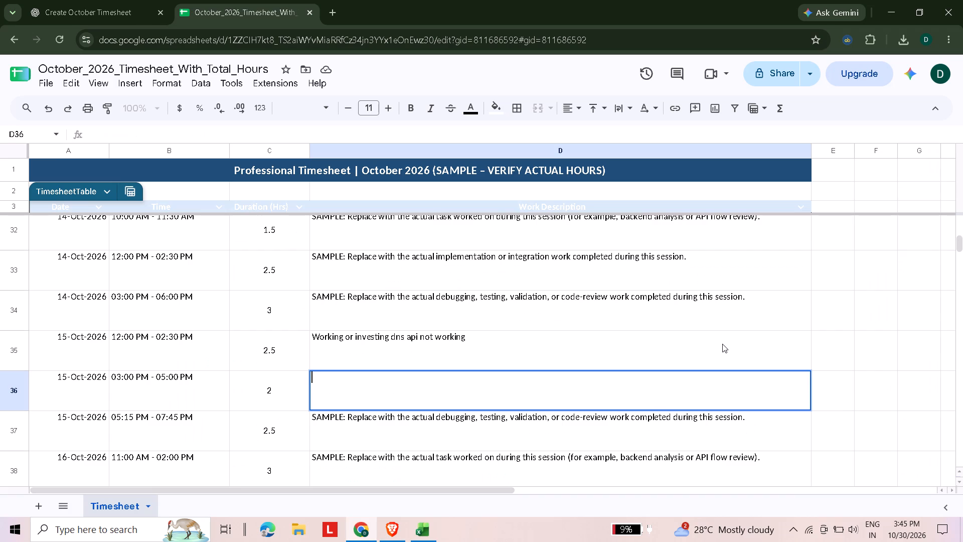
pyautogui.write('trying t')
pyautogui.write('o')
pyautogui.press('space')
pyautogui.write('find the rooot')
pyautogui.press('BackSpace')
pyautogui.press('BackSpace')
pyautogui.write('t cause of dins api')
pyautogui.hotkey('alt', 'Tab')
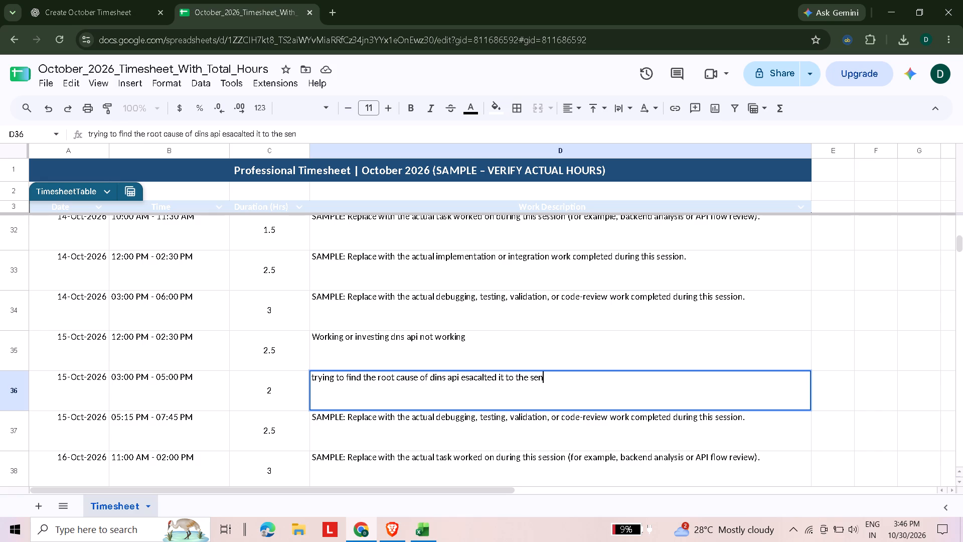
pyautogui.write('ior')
# Extend the 15-Oct-2026, 03:00 PM - 05:00 PM description with "and team lead the reason why dns api not working in sandbox".
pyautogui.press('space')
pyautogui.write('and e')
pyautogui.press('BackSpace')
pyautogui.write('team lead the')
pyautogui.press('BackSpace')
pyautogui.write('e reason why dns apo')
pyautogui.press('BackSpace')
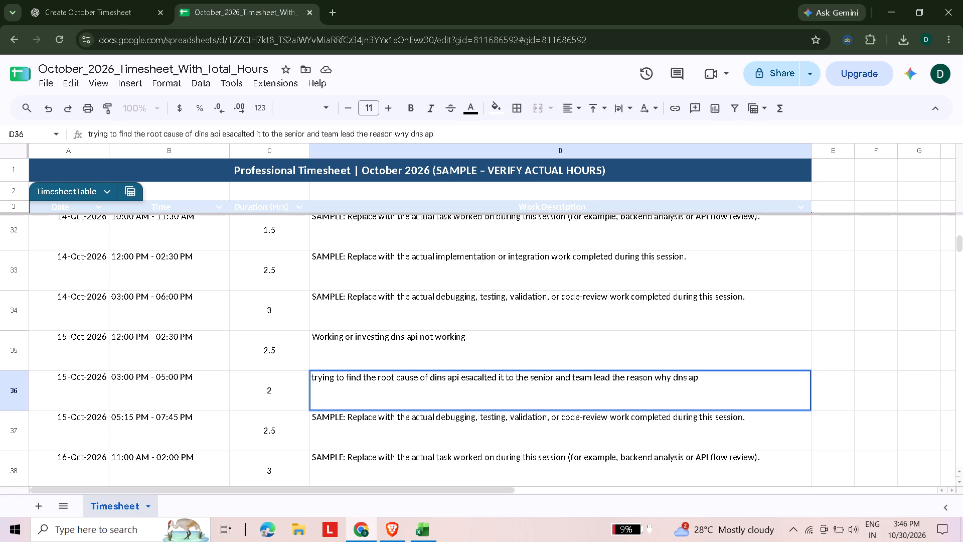
pyautogui.write('i not rok')
pyautogui.press('BackSpace')
pyautogui.press('BackSpace')
pyautogui.press('BackSpace')
pyautogui.write('working in sandbox')
pyautogui.click(237, 378)
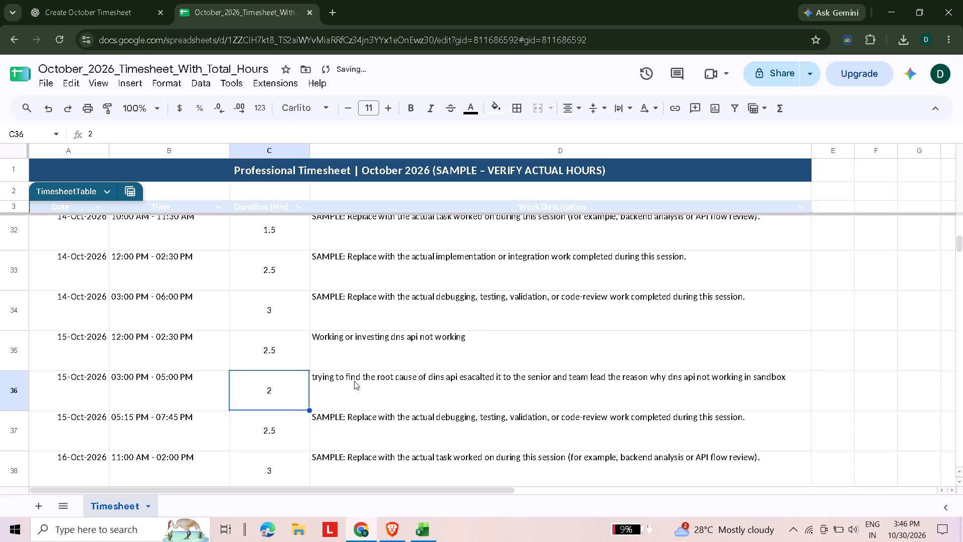
# Copy the 15-Oct-2026, 03:00 PM description over the one for the 12:00 PM - 02:30 PM session that day.
pyautogui.tripleClick(355, 379)
pyautogui.hotkey('ctrl', 'c')
pyautogui.doubleClick(363, 343)
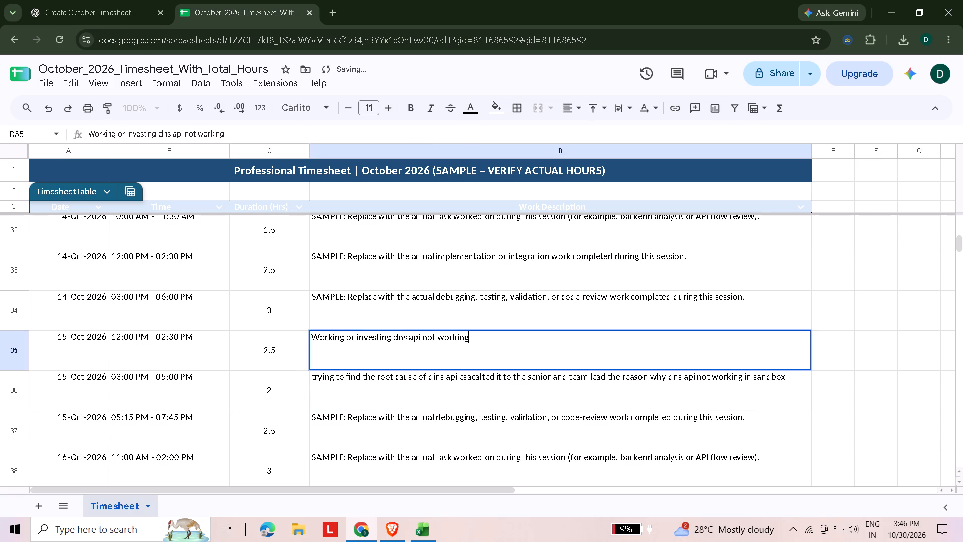
pyautogui.tripleClick(359, 341)
pyautogui.hotkey('ctrl', 'v')
# Replace the duplicated description for 15-Oct-2026, 03:00 PM - 05:00 PM with "s".
pyautogui.tripleClick(341, 374)
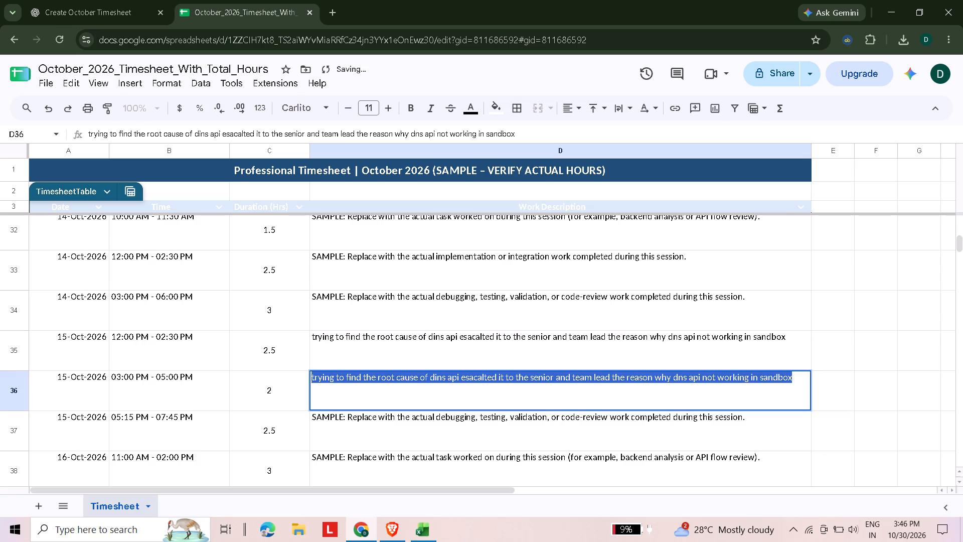
pyautogui.press('BackSpace')
pyautogui.press('s')
pyautogui.click(341, 374)
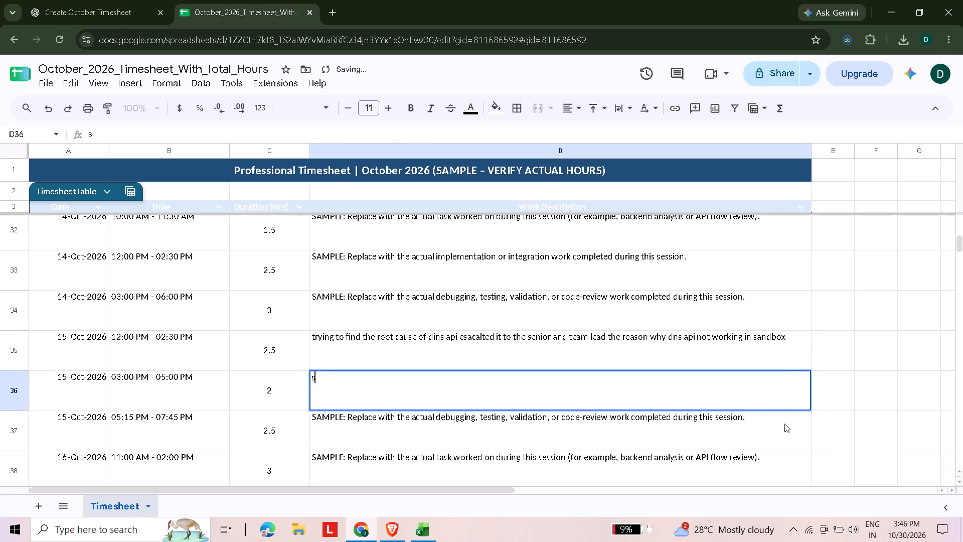
# Select the 15-Oct-2026 session rows for 03:00 PM - 05:00 PM and 05:15 PM - 07:45 PM across columns A to E.
pyautogui.click(832, 390)
pyautogui.moveTo(832, 390); pyautogui.dragTo(102, 381)
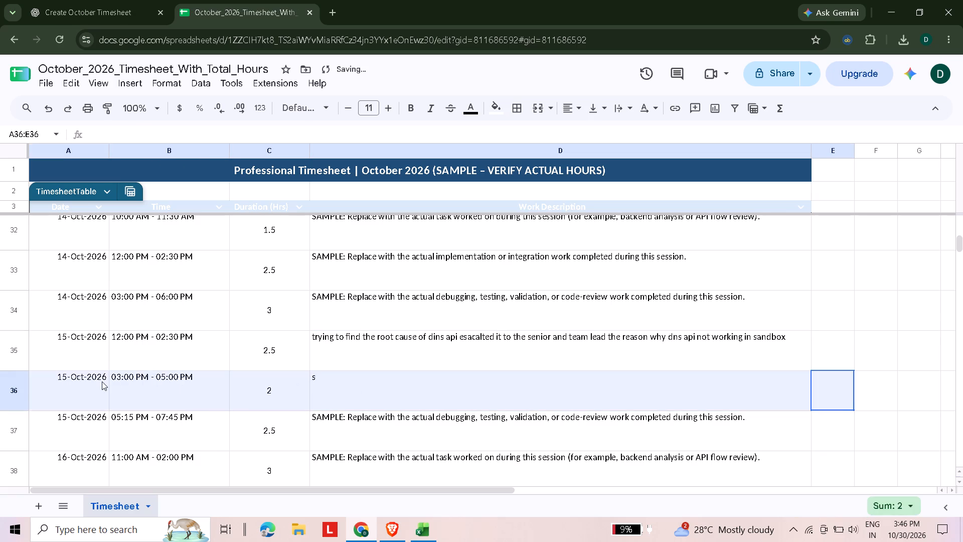
pyautogui.moveTo(102, 381); pyautogui.dragTo(100, 381)
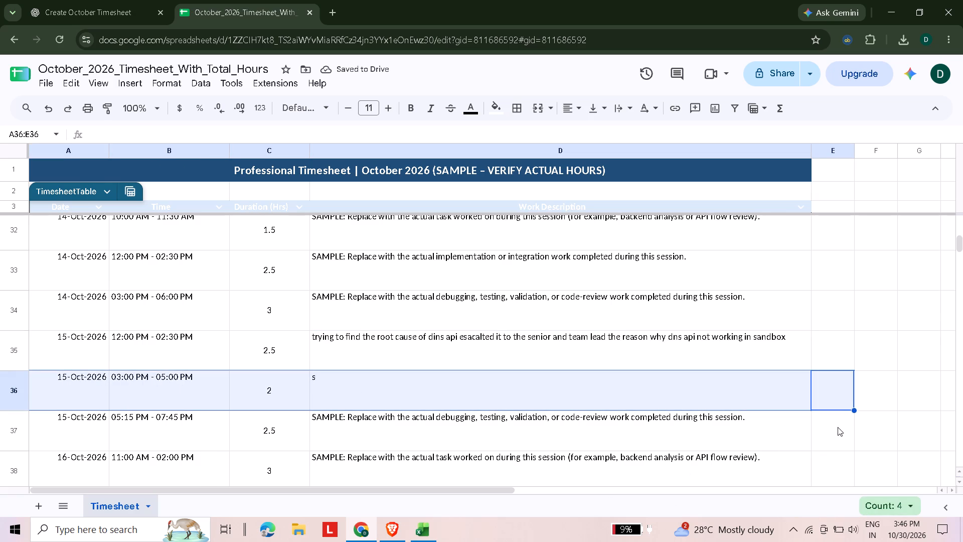
pyautogui.moveTo(838, 427); pyautogui.dragTo(78, 377)
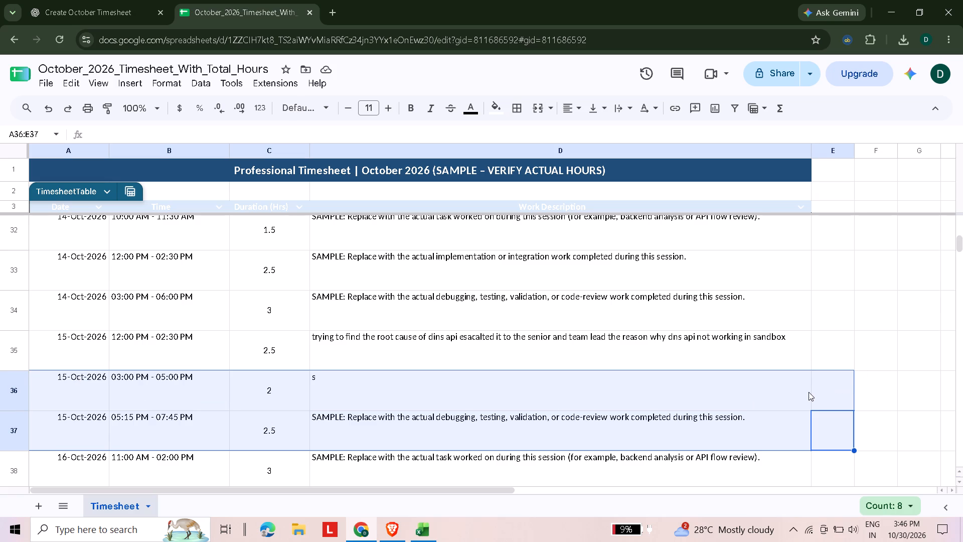
# Append "and qa" to the work description of the 15-Oct-2026, 12:00 PM - 02:30 PM session.
pyautogui.click(828, 370)
pyautogui.click(841, 353)
pyautogui.doubleClick(789, 352)
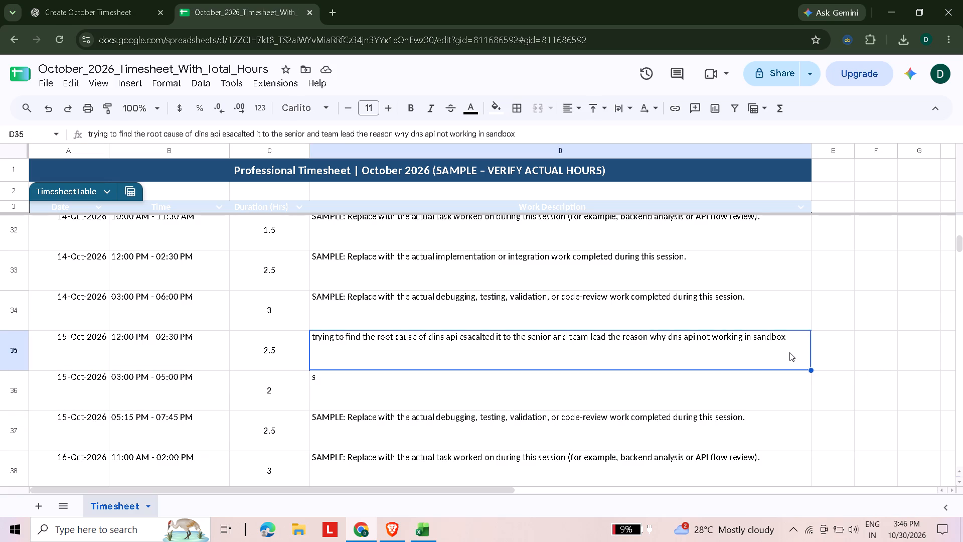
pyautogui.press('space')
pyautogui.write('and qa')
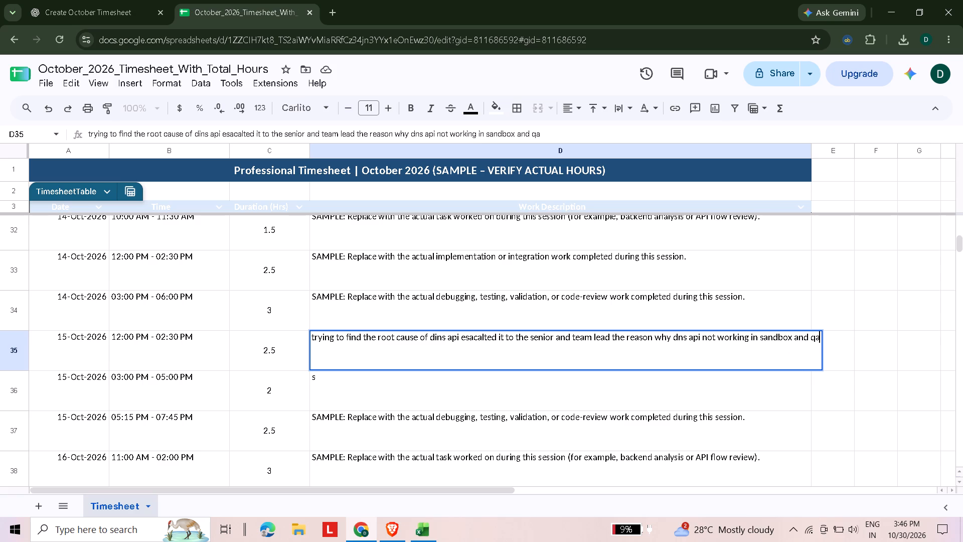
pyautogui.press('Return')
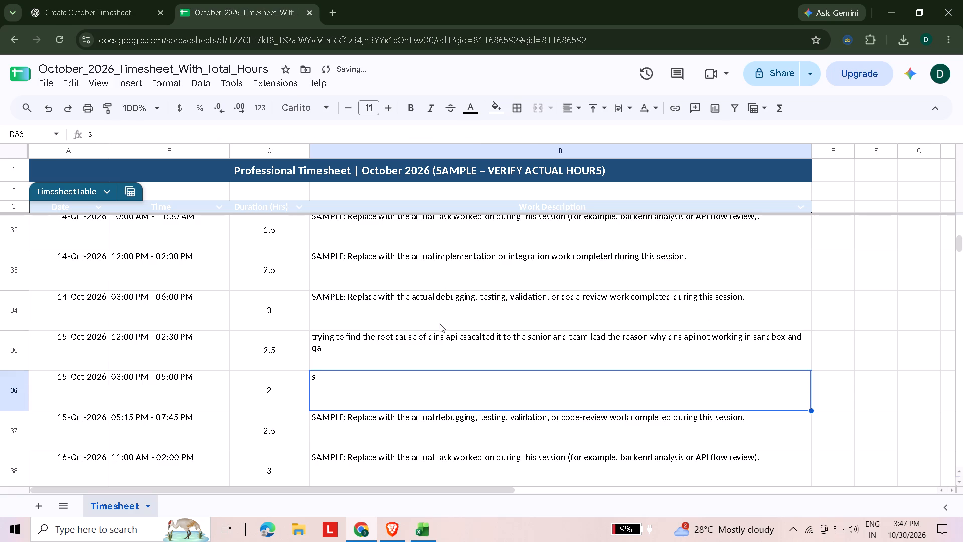
# Extend the 15-Oct-2026, 12:00 PM - 02:30 PM description with "and prodcution" at its end.
pyautogui.click(438, 332)
pyautogui.doubleClick(434, 341)
pyautogui.click(418, 343)
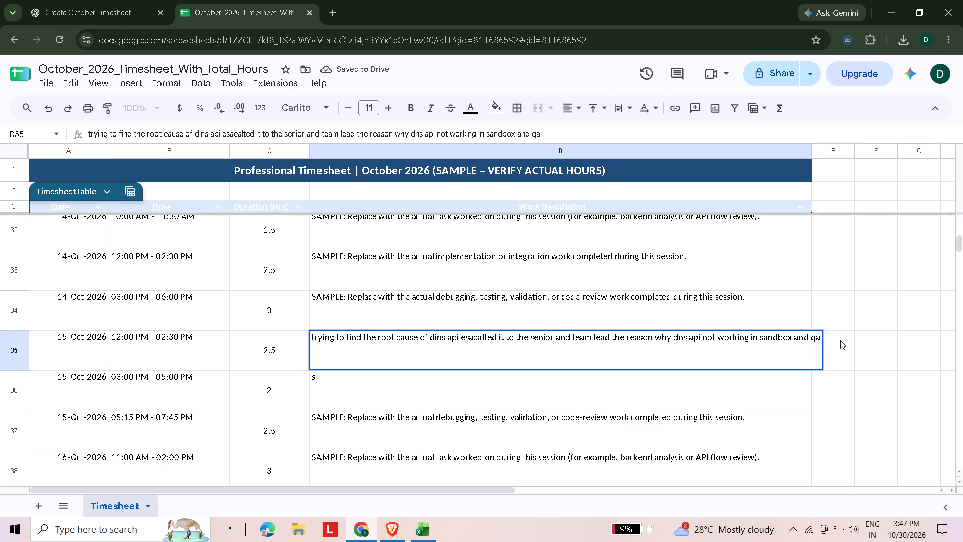
pyautogui.click(821, 334)
pyautogui.click(819, 335)
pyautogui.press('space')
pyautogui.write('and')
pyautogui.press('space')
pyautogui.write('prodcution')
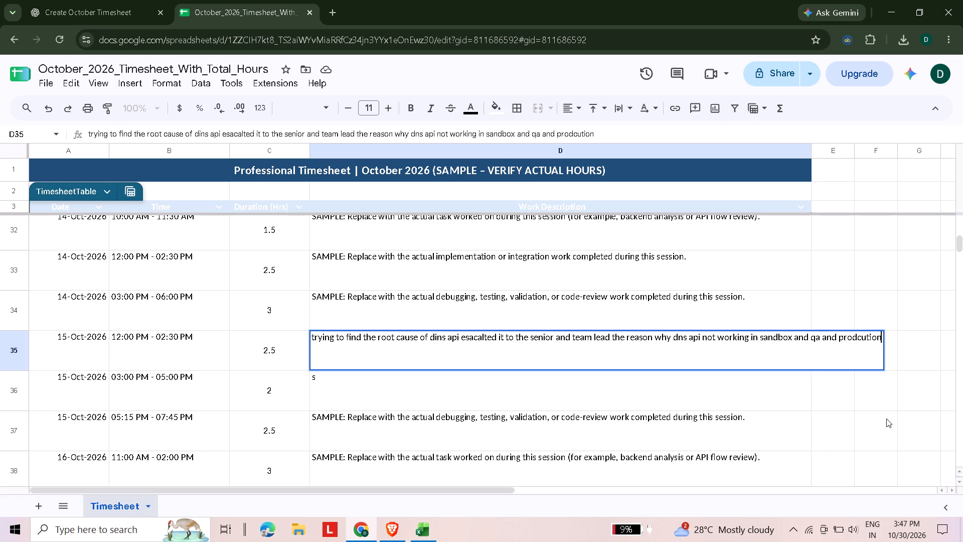
pyautogui.click(886, 419)
# Switch to Google Chat in Brave and read the open direct conversation's messages from 15 to 18 October for work details.
pyautogui.scroll(-2, 444, 422)
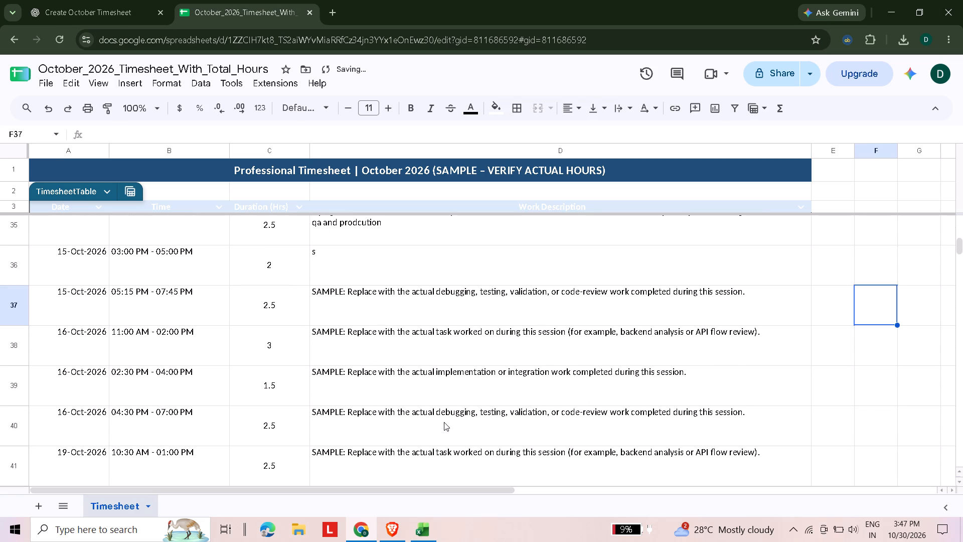
pyautogui.hotkey('alt', 'Tab')
pyautogui.scroll(-2, 721, 332)
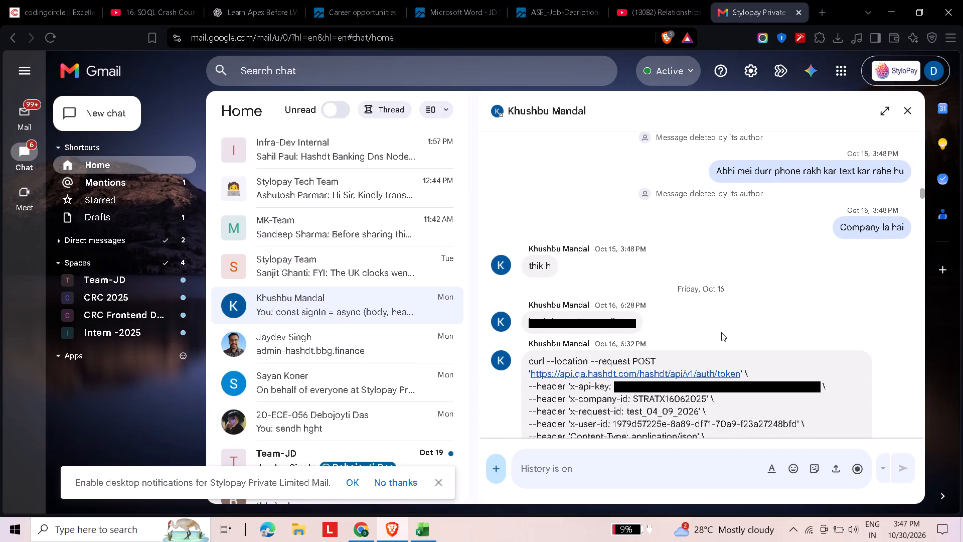
pyautogui.scroll(-1, 728, 337)
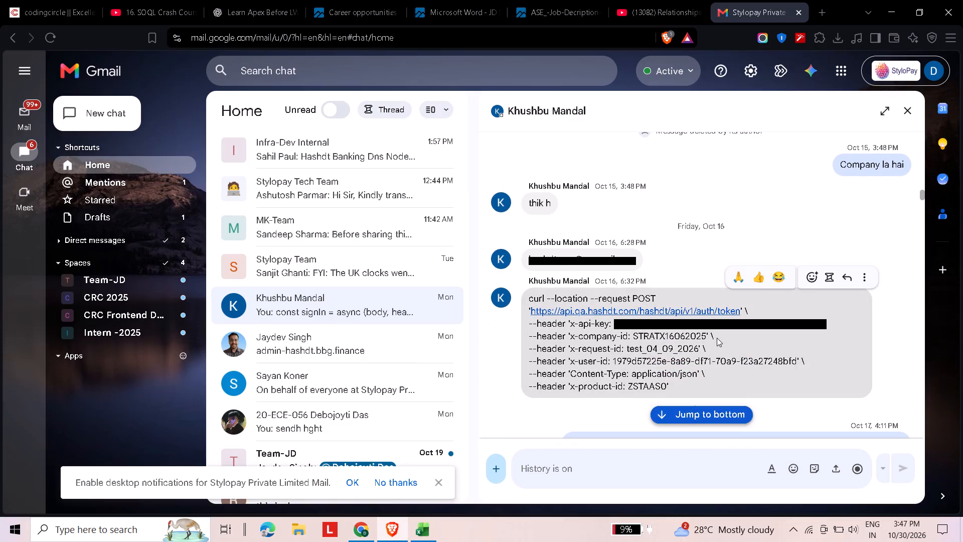
pyautogui.scroll(-1, 800, 355)
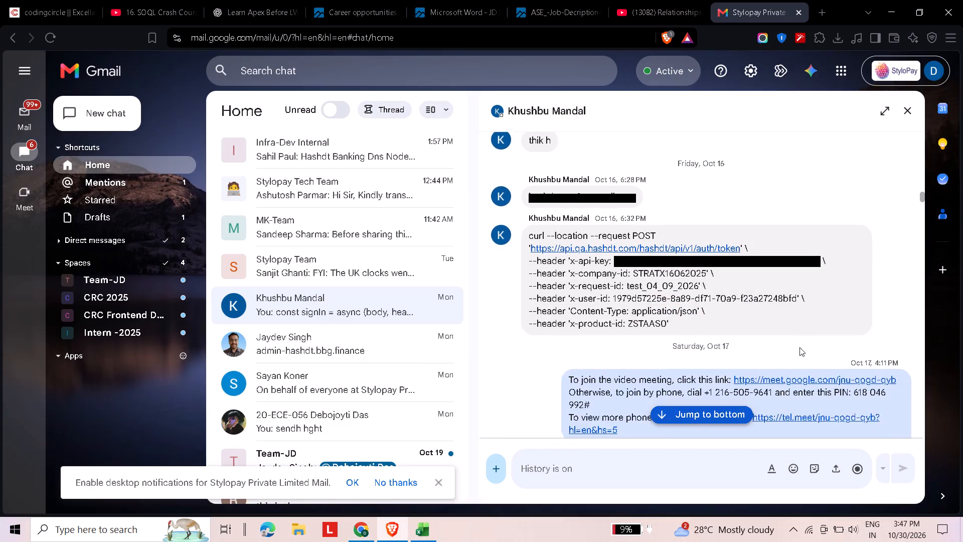
pyautogui.scroll(-3, 796, 346)
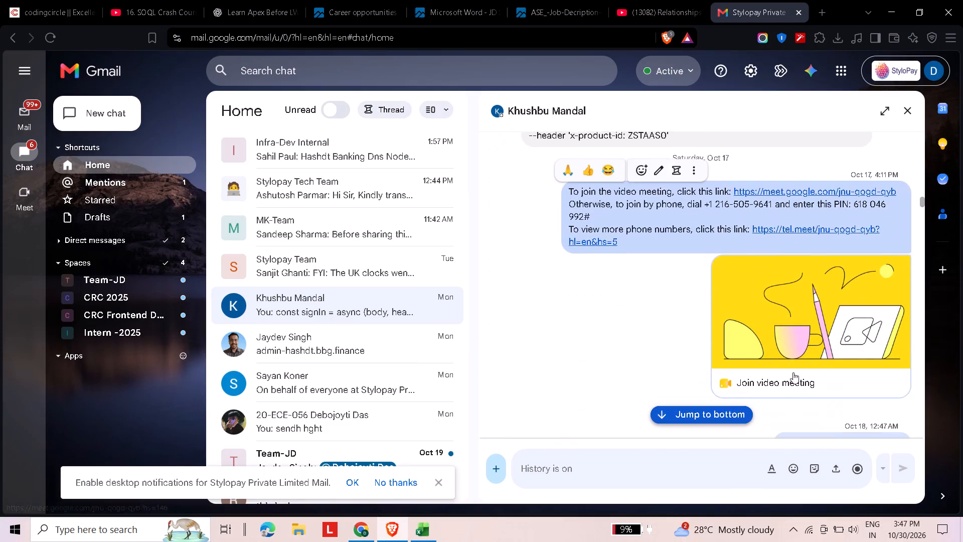
pyautogui.scroll(-3, 793, 372)
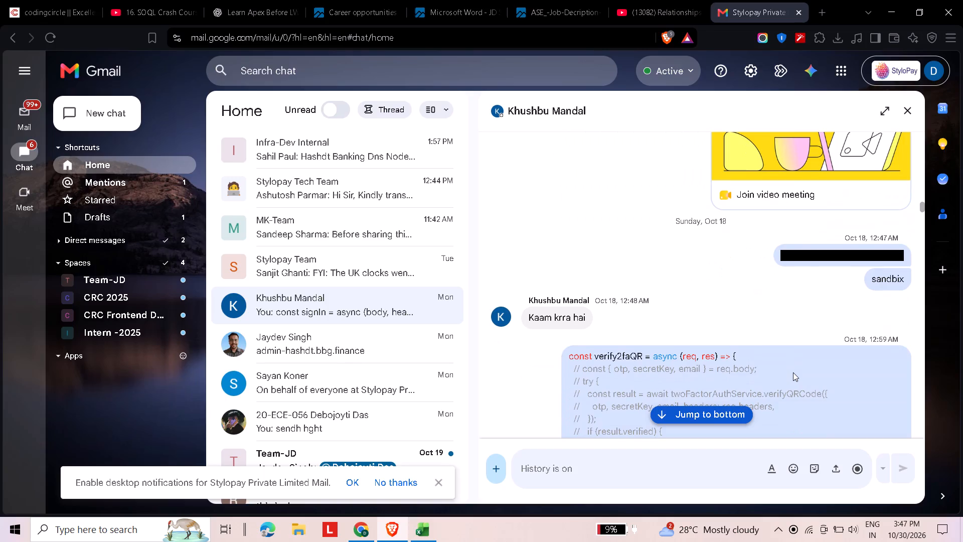
pyautogui.scroll(2, 782, 363)
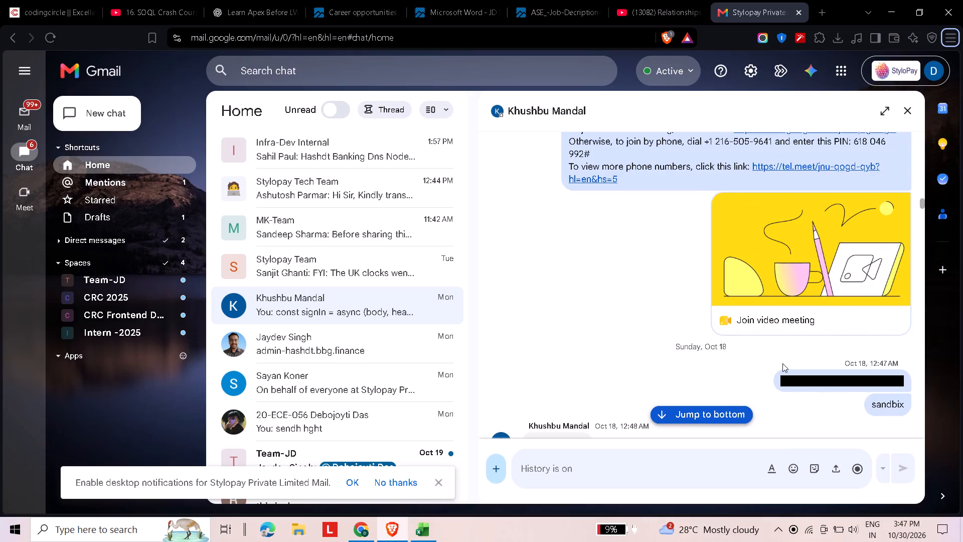
pyautogui.scroll(2, 782, 363)
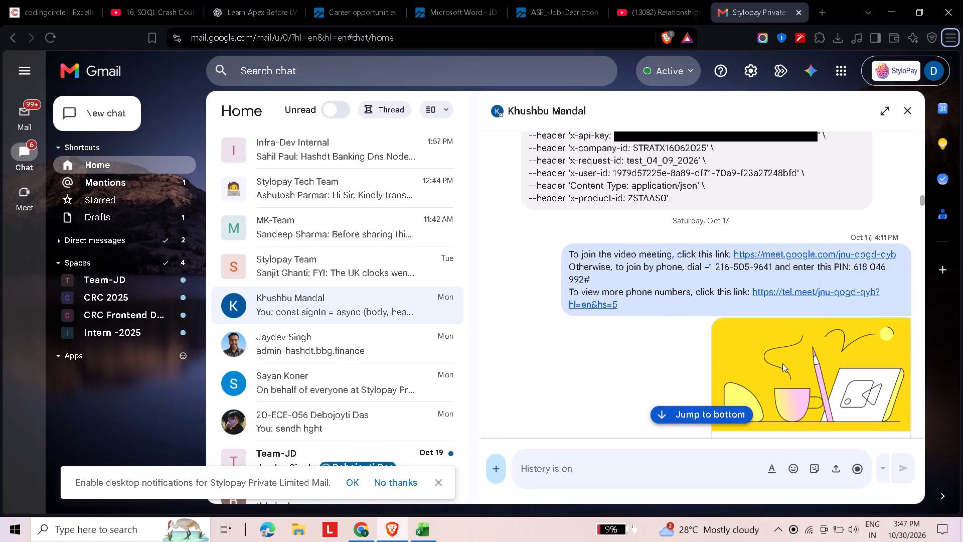
pyautogui.scroll(1, 782, 363)
# Open the direct chat previewed as "admin-hashdt.bbg.finance" and check its 15 October afternoon messages, including the screenshot below "node sir master nai".
pyautogui.click(390, 356)
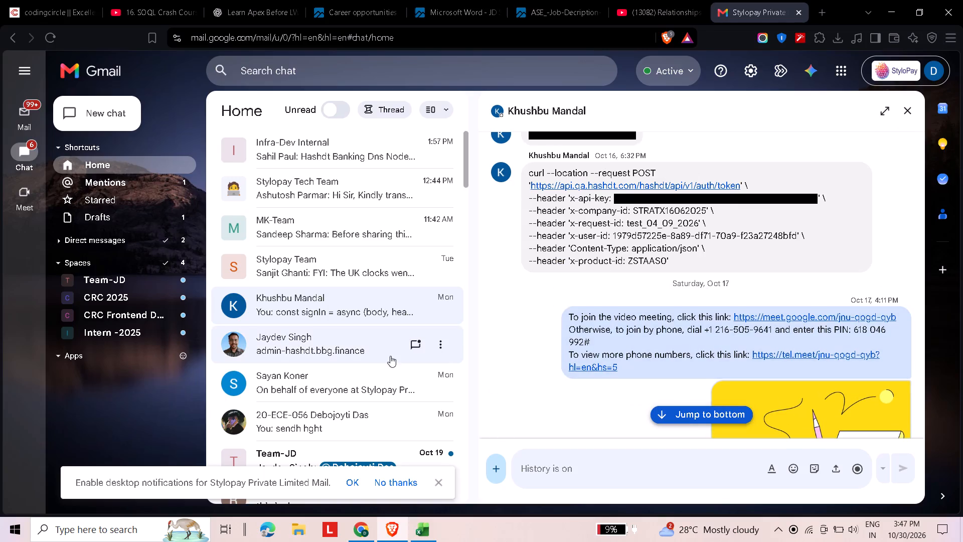
pyautogui.scroll(18, 780, 345)
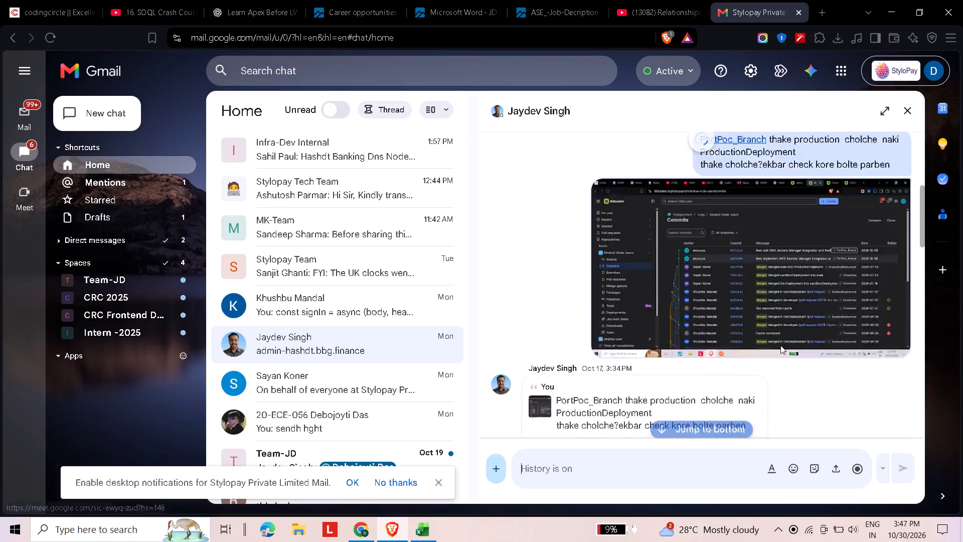
pyautogui.scroll(11, 780, 345)
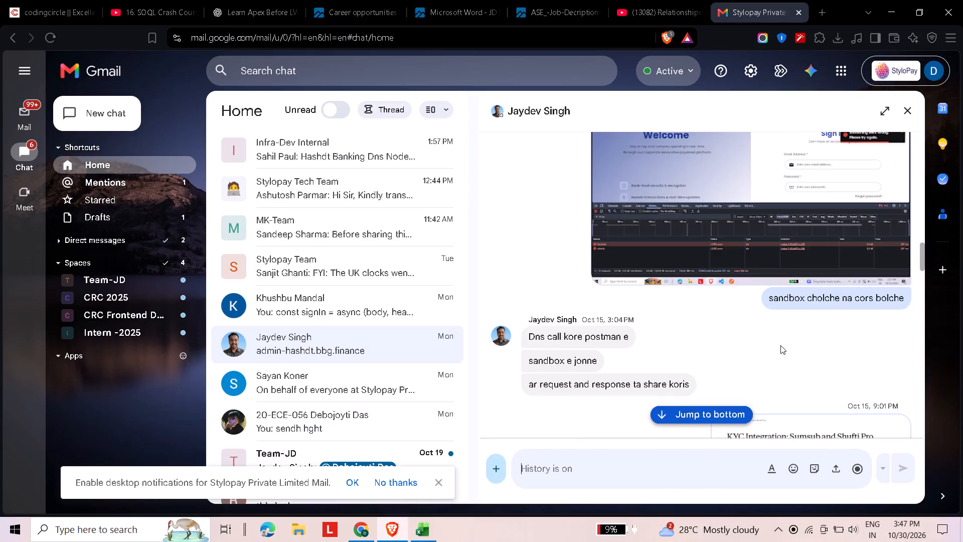
pyautogui.scroll(5, 780, 345)
pyautogui.scroll(4, 663, 299)
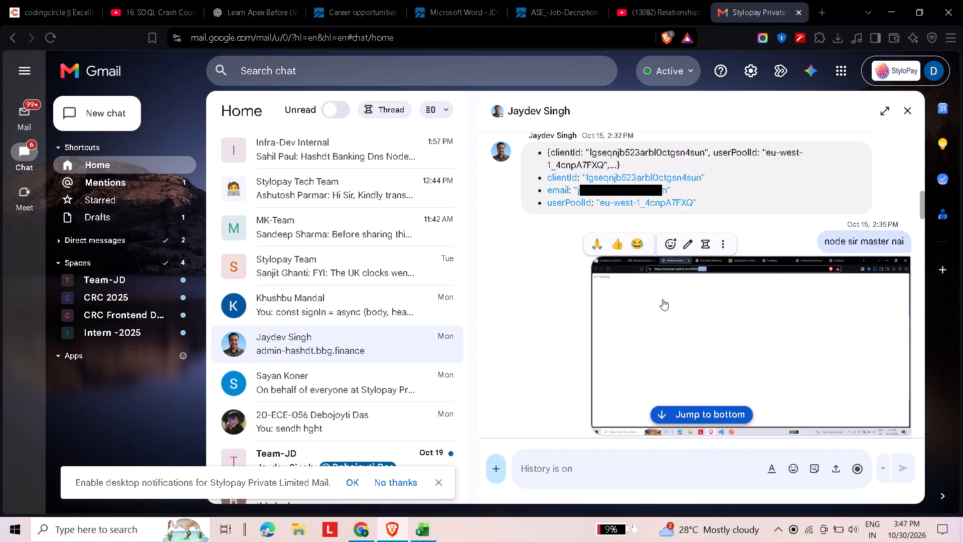
pyautogui.scroll(-1, 962, 299)
pyautogui.scroll(-1, 850, 327)
pyautogui.click(849, 299)
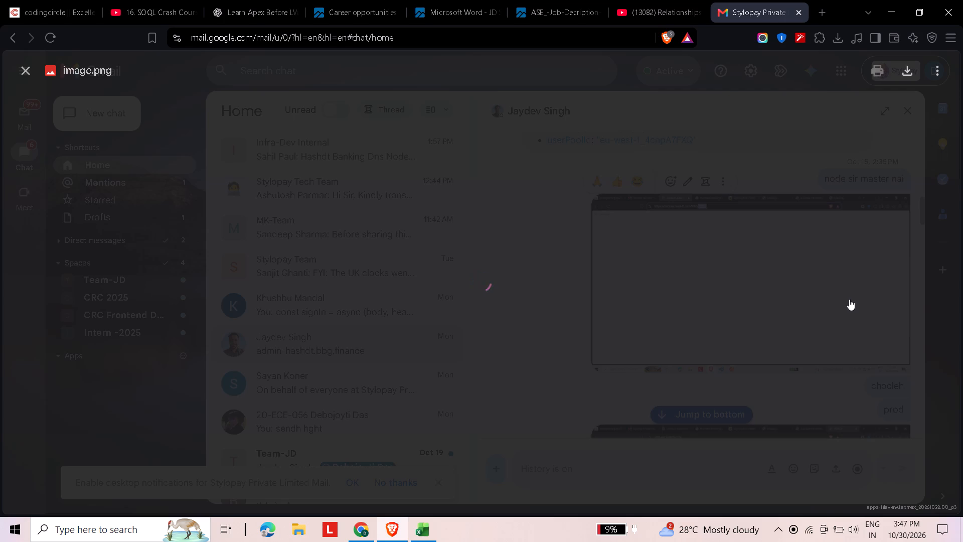
pyautogui.press('Escape')
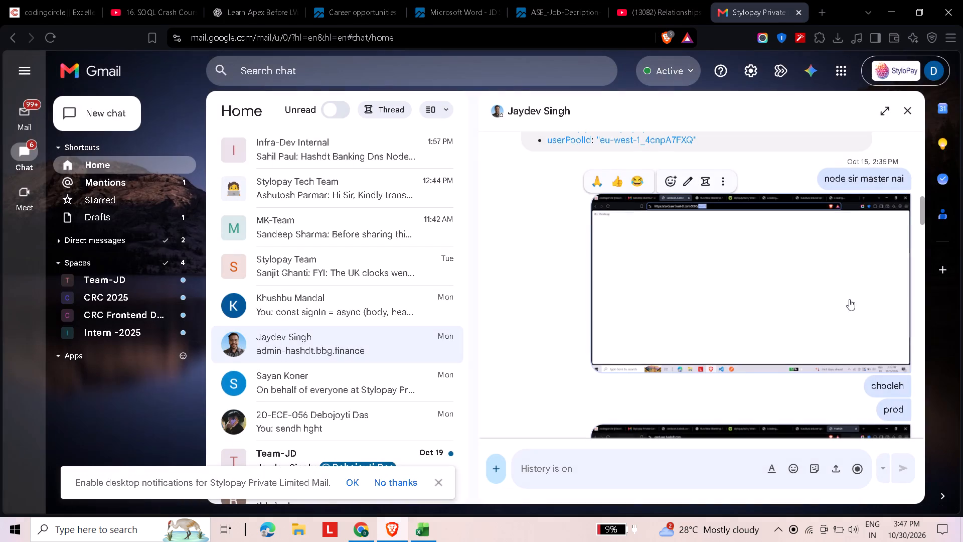
pyautogui.scroll(-6, 741, 368)
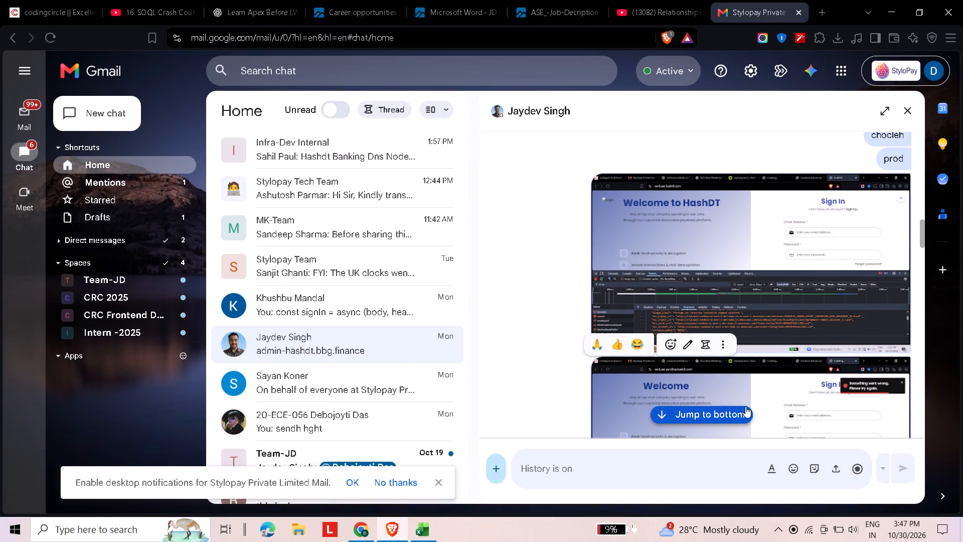
pyautogui.scroll(-5, 747, 331)
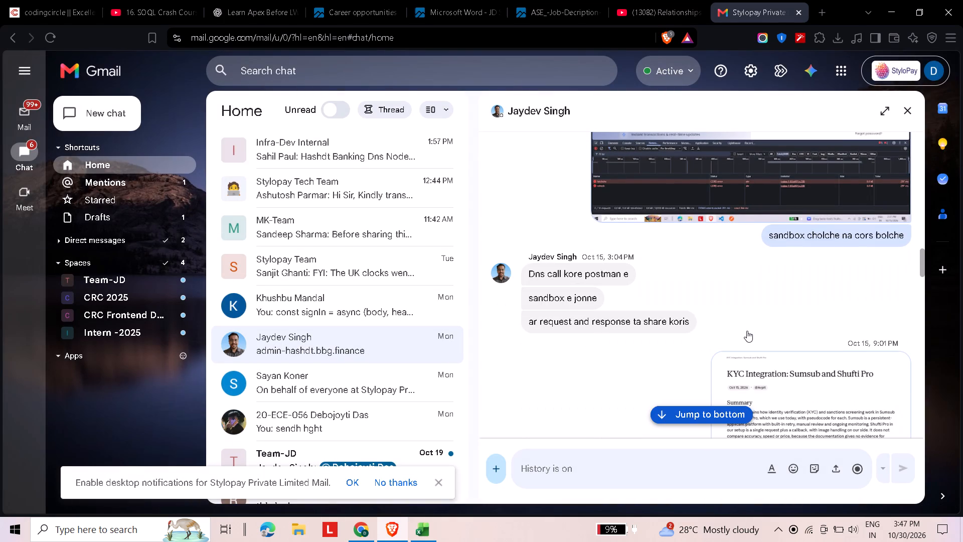
pyautogui.scroll(-2, 747, 331)
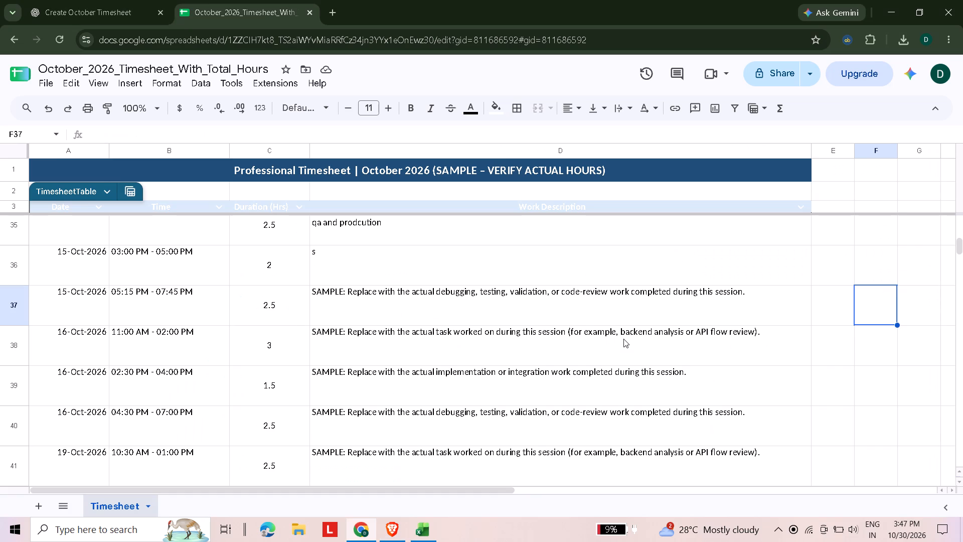
pyautogui.hotkey('alt', 'Tab')
pyautogui.scroll(-3, 609, 303)
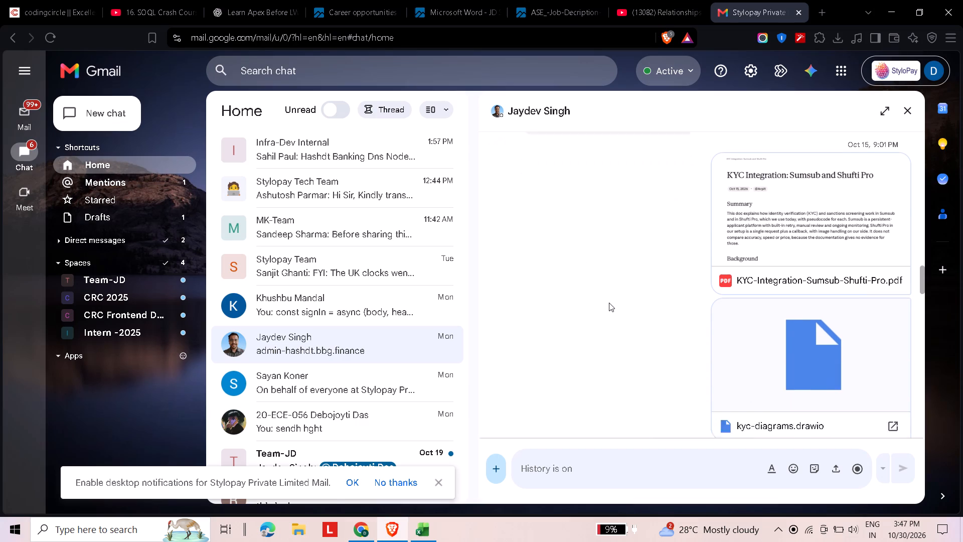
pyautogui.scroll(-5, 609, 303)
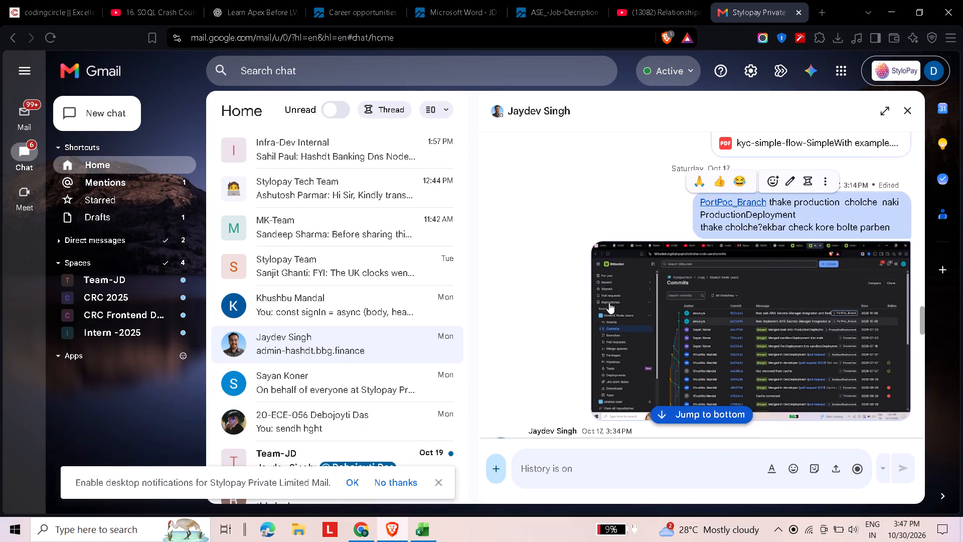
pyautogui.click(601, 197)
pyautogui.scroll(-2, 601, 195)
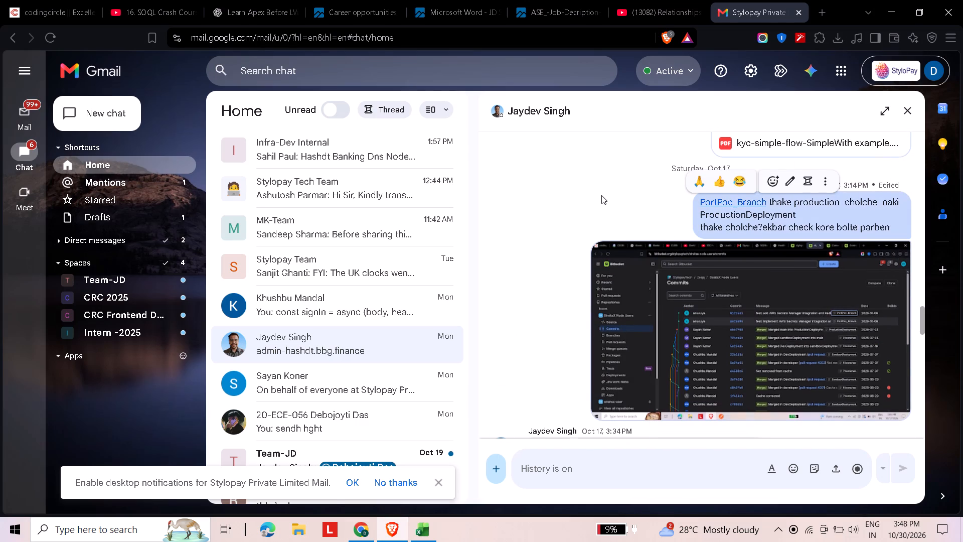
pyautogui.scroll(-1, 835, 355)
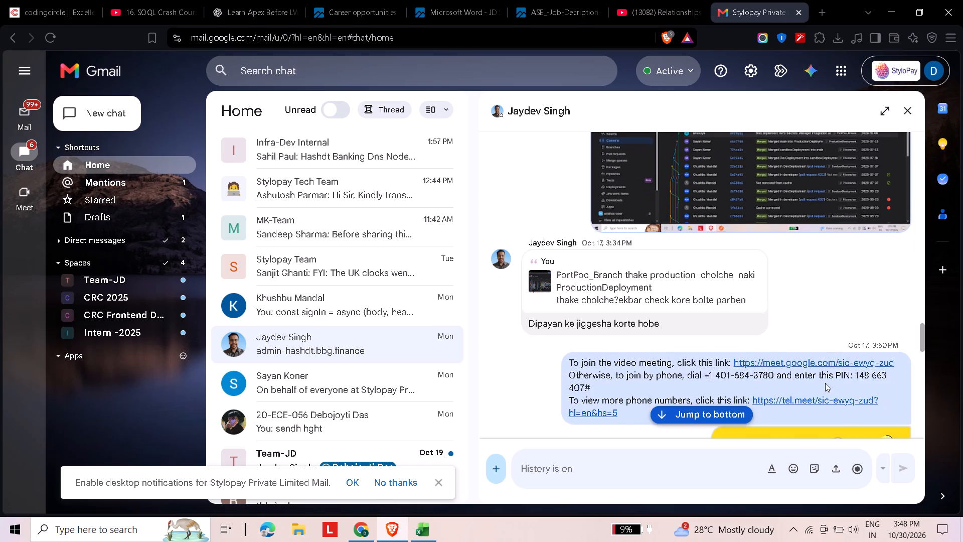
pyautogui.scroll(-2, 825, 383)
pyautogui.scroll(2, 617, 346)
pyautogui.scroll(3, 931, 331)
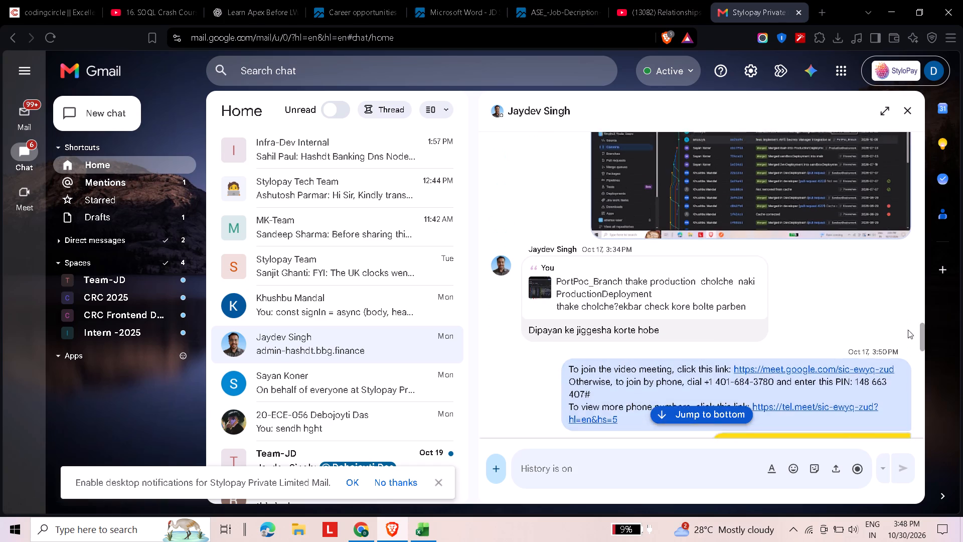
pyautogui.scroll(4, 908, 330)
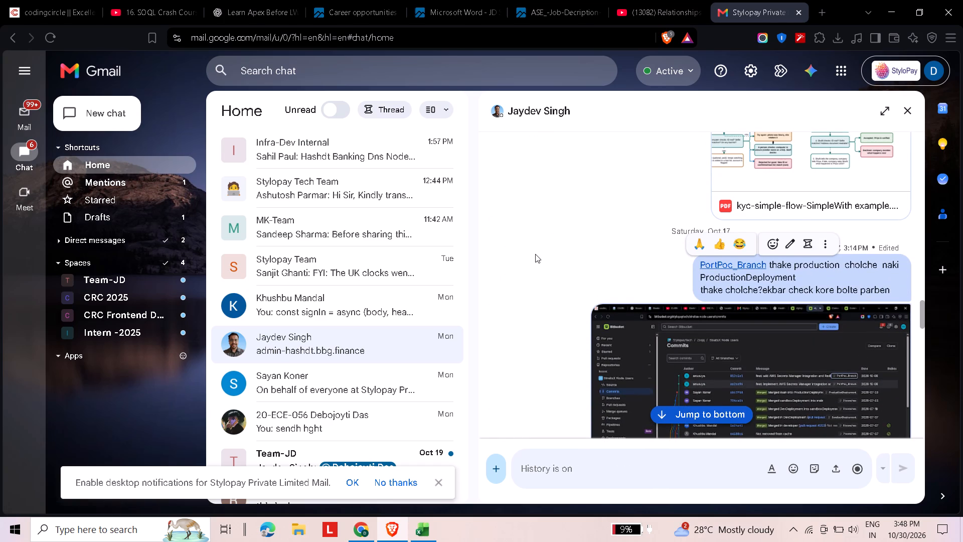
pyautogui.click(535, 254)
pyautogui.hotkey('alt', 'Tab')
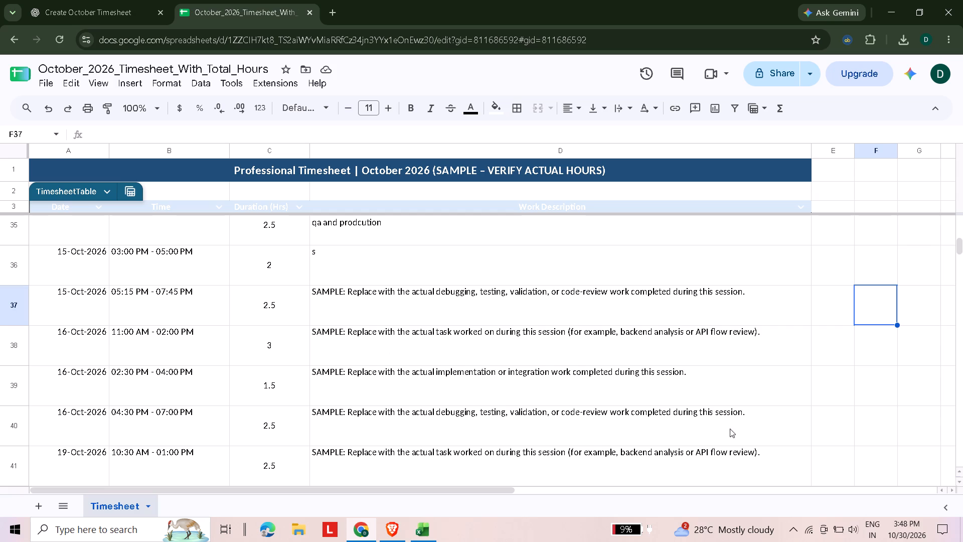
pyautogui.scroll(-1, 802, 442)
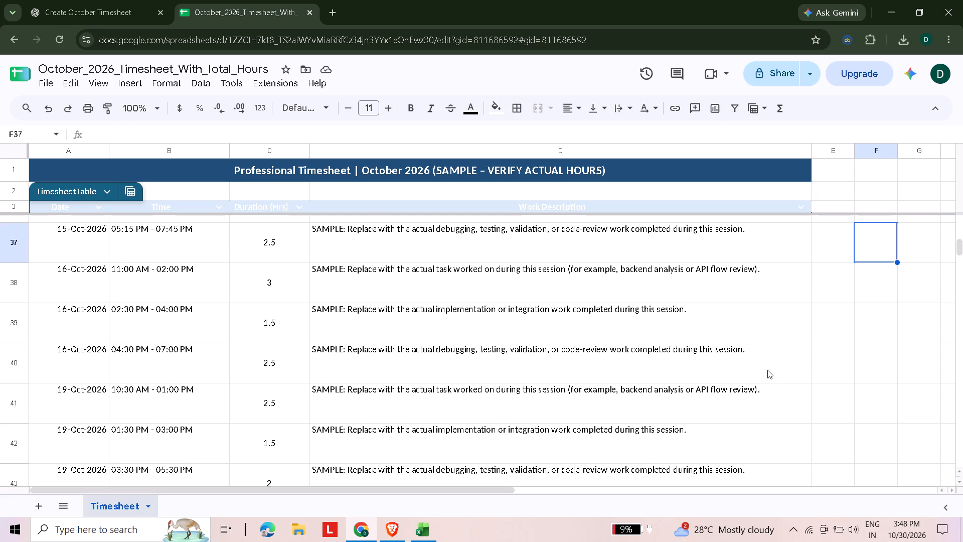
pyautogui.moveTo(825, 366); pyautogui.dragTo(217, 367)
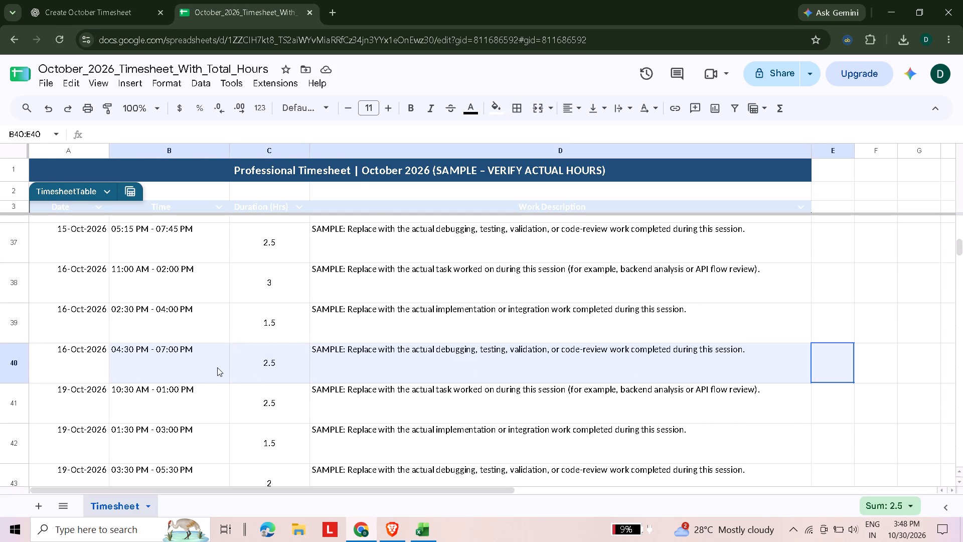
pyautogui.moveTo(217, 367); pyautogui.dragTo(833, 367)
pyautogui.hotkey('alt', 'Tab')
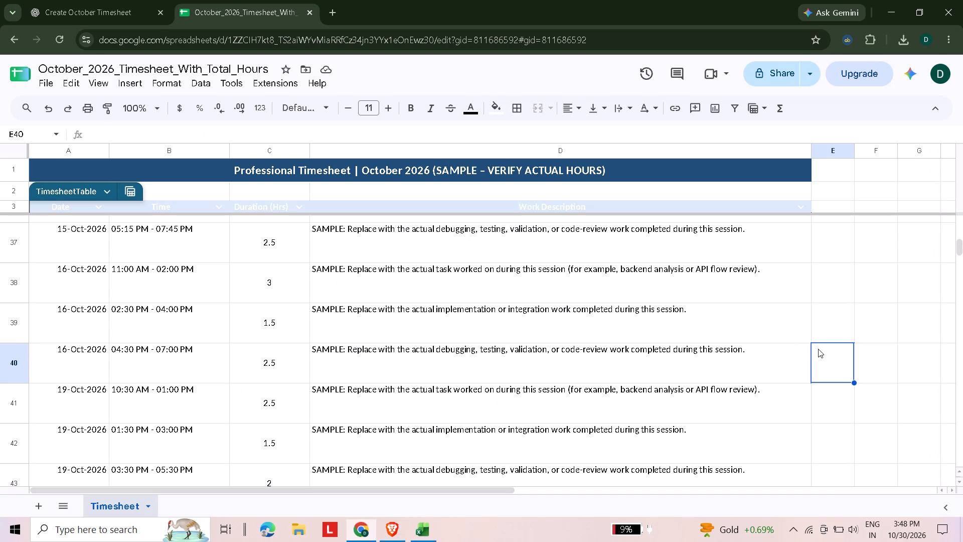
pyautogui.moveTo(820, 362); pyautogui.dragTo(107, 342)
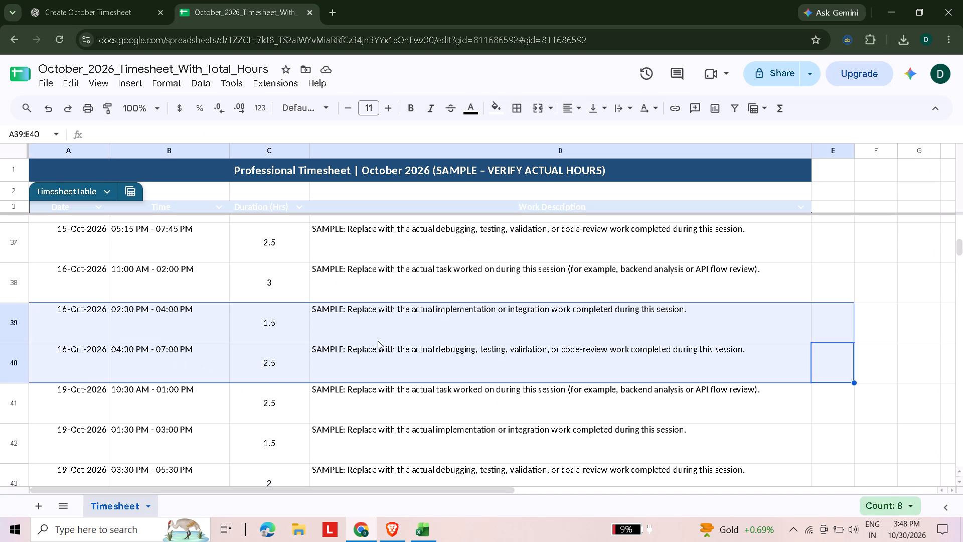
pyautogui.click(393, 348)
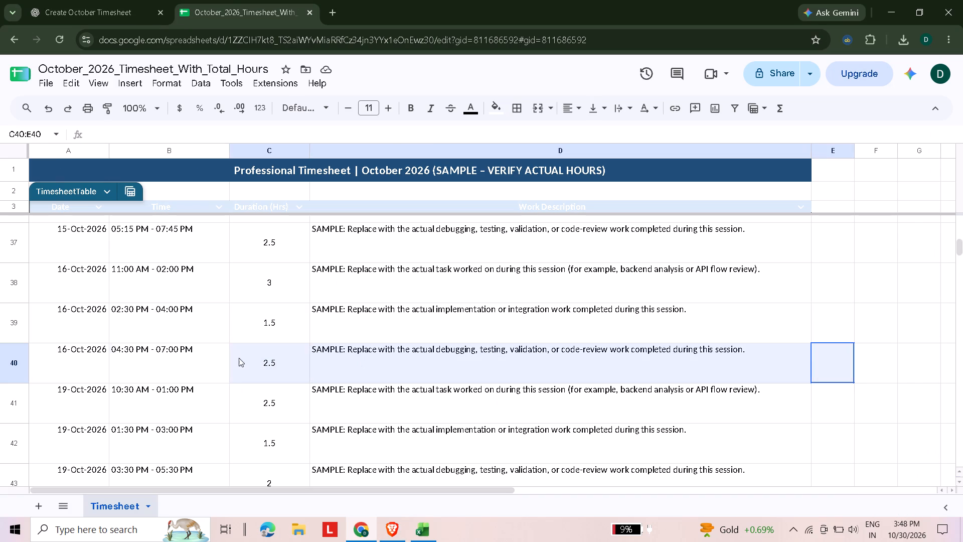
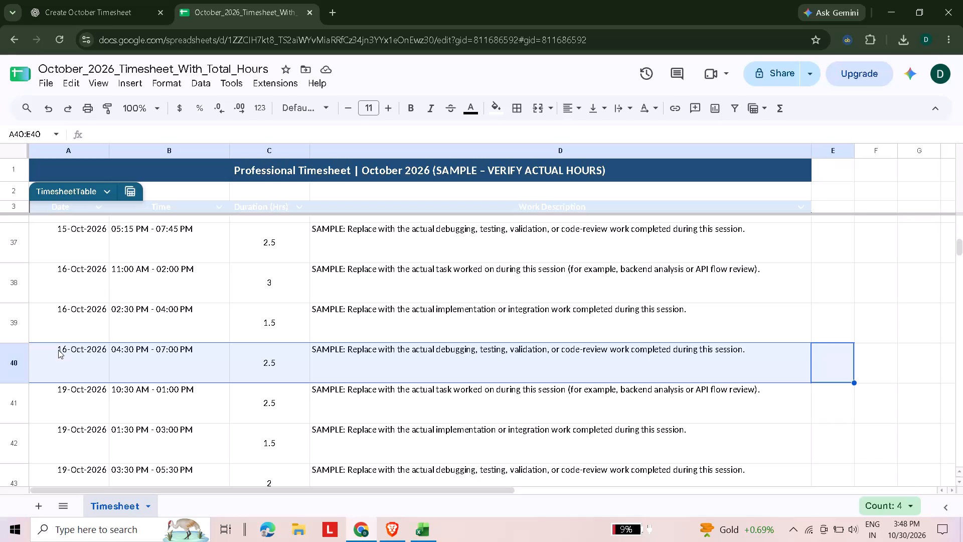
# Clear the 16-Oct-2026, 04:30 PM - 07:00 PM session row across columns A to E.
pyautogui.press('BackSpace')
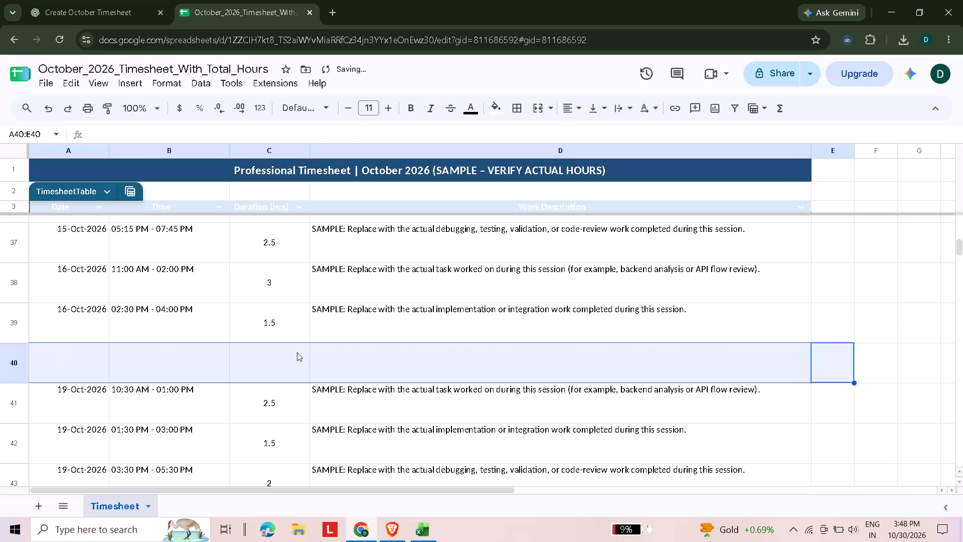
# Replace the 16-Oct-2026, 11:00 AM - 02:00 PM description with "Made Kyc integrationf for s", consulting the Oct 15 chat messages in Brave for the topic.
pyautogui.doubleClick(354, 300)
pyautogui.doubleClick(366, 279)
pyautogui.tripleClick(365, 272)
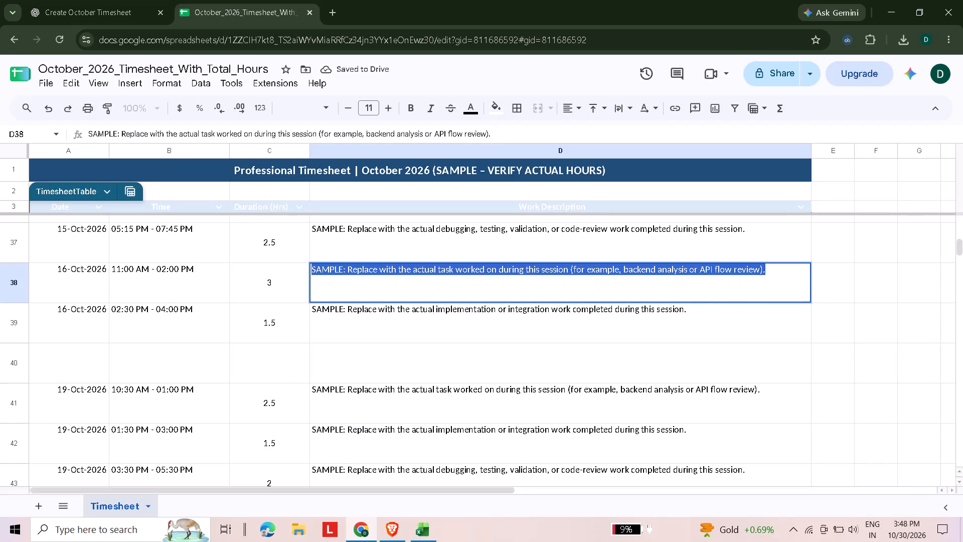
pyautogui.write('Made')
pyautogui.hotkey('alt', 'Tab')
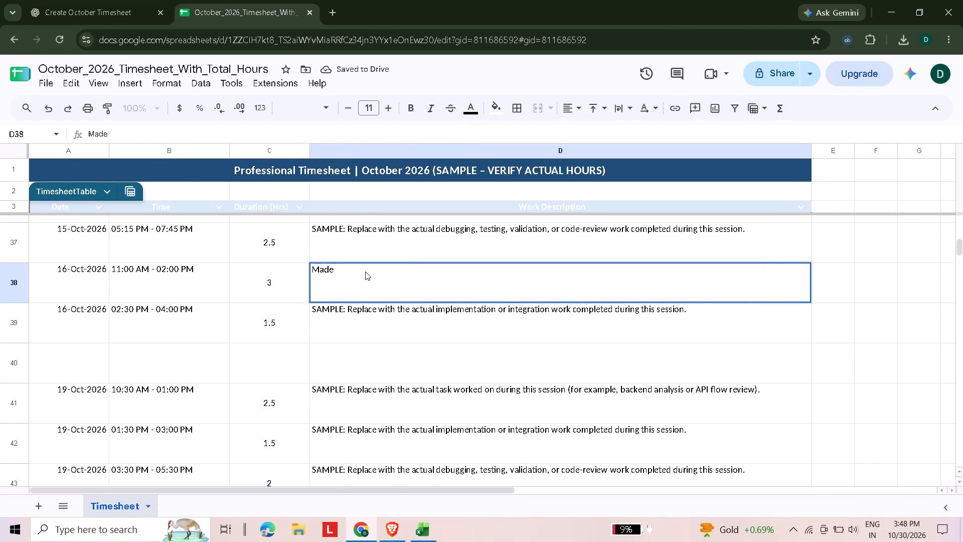
pyautogui.scroll(11, 691, 305)
pyautogui.scroll(-2, 734, 310)
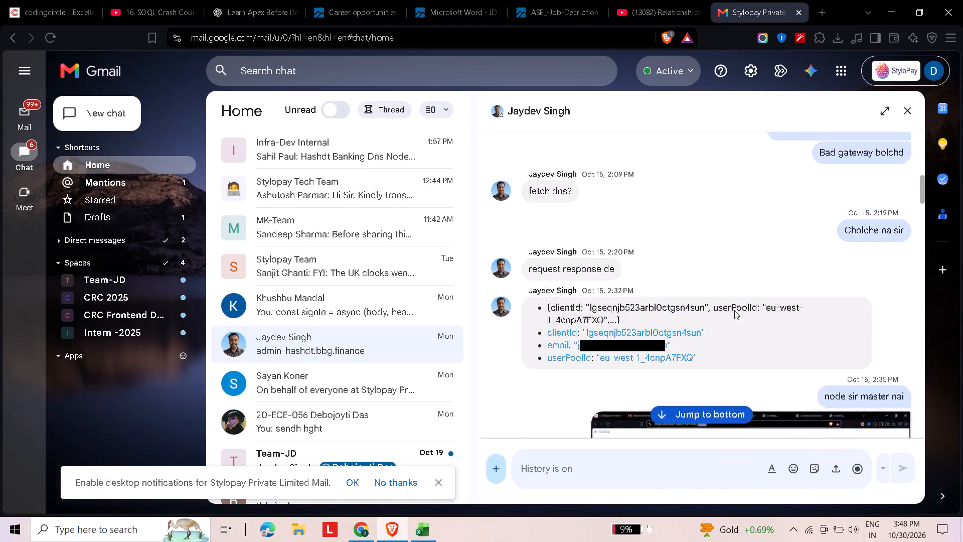
pyautogui.scroll(-15, 734, 310)
pyautogui.scroll(1, 734, 310)
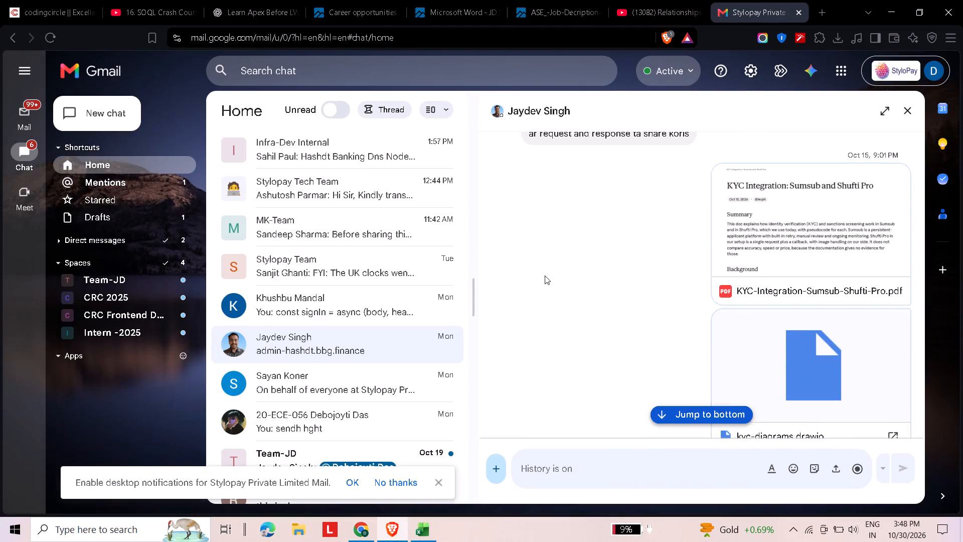
pyautogui.hotkey('alt', 'Tab')
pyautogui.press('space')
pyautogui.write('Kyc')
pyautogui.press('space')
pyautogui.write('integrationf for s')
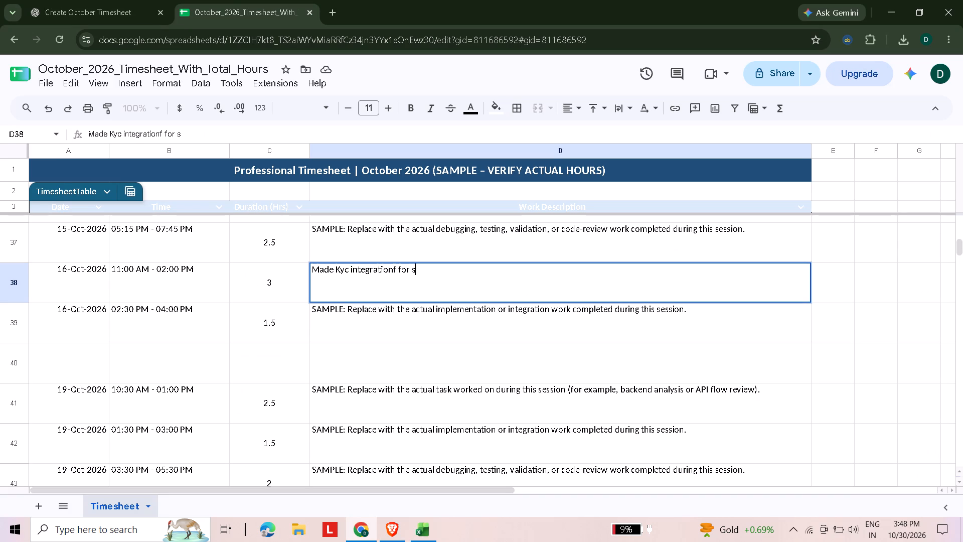
# Complete the 16-Oct-2026, 11:00 AM description so it ends "sumsub and shfutig pro", checking the KYC document shared in the Brave chat.
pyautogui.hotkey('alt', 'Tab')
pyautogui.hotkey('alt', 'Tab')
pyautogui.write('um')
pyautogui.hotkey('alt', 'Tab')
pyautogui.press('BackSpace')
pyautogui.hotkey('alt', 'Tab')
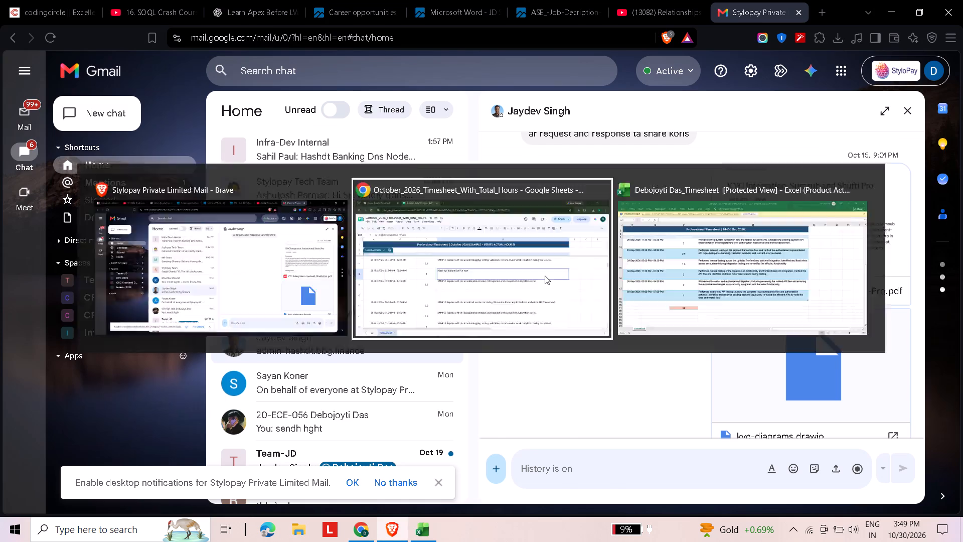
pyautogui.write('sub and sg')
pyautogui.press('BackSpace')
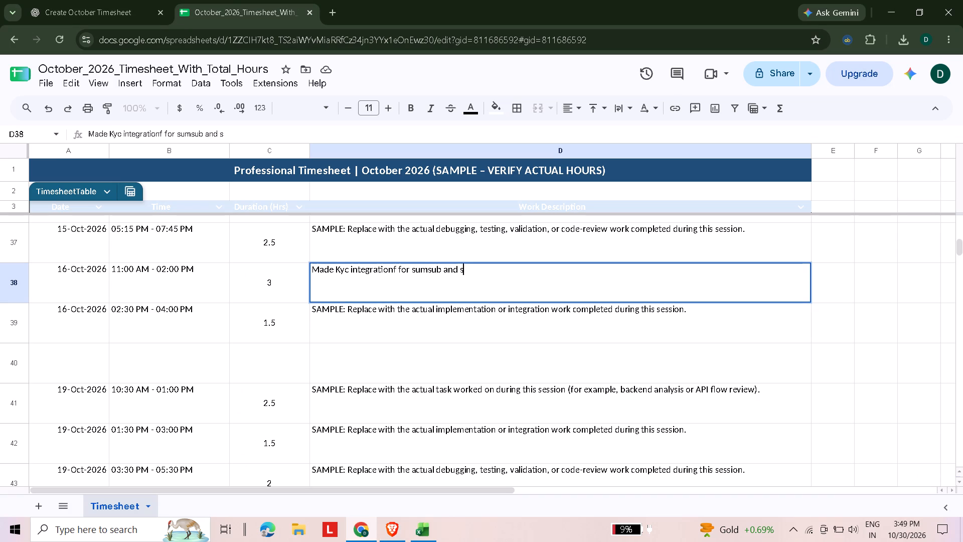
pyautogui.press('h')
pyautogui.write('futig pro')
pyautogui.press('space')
# Replace the sample description for 16-Oct-2026, 02:30 PM - 04:00 PM with "Investigting the fgraffan".
pyautogui.doubleClick(455, 323)
pyautogui.tripleClick(710, 307)
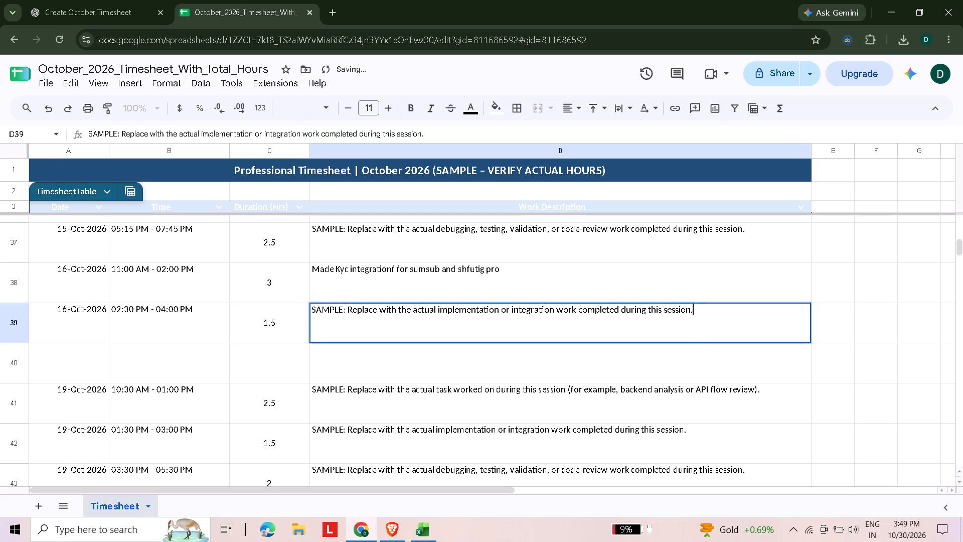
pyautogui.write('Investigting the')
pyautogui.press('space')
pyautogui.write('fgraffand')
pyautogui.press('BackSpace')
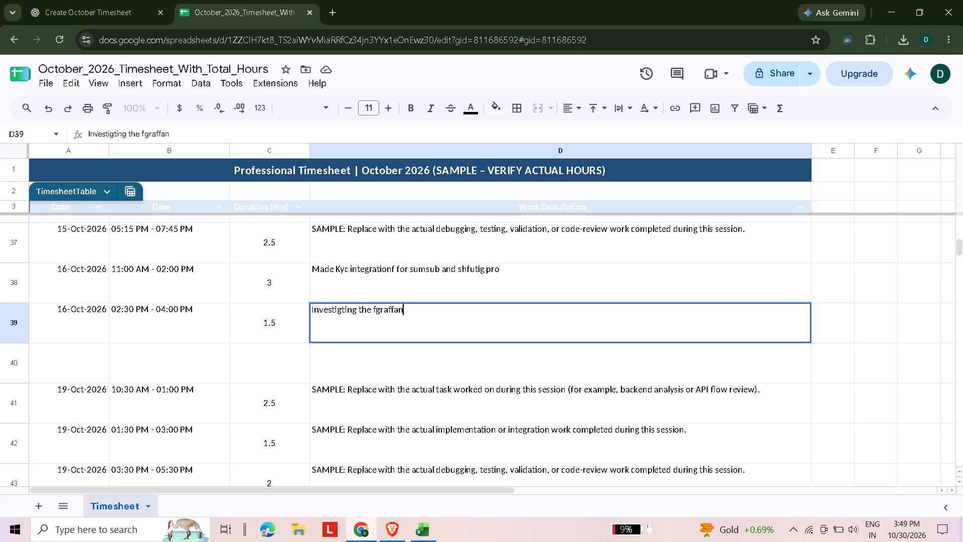
# Continue the 16-Oct-2026, 02:30 PM - 04:00 PM description with "a and log to find the production down cause and redployment of the prod".
pyautogui.write('a and log')
pyautogui.press('space')
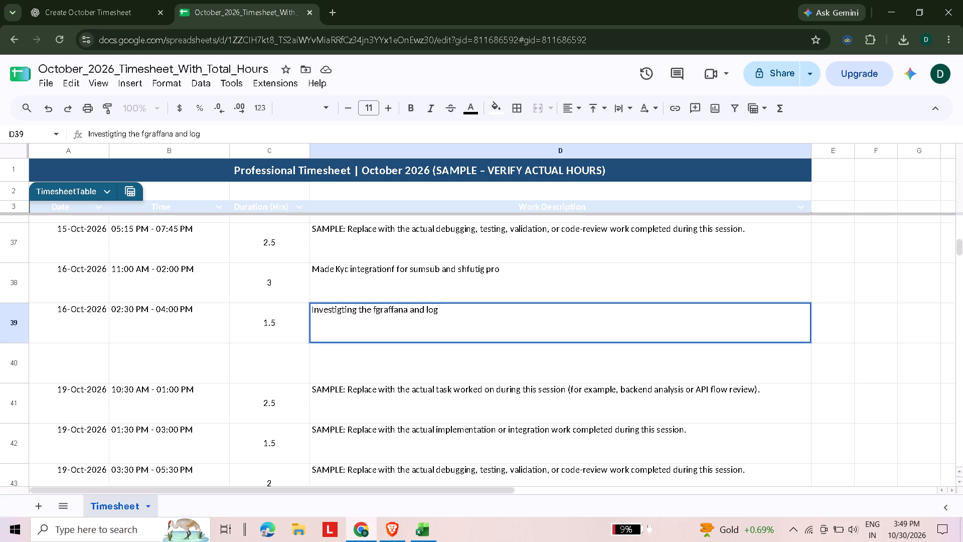
pyautogui.write('to find the')
pyautogui.press('space')
pyautogui.write('production down cause')
pyautogui.press('space')
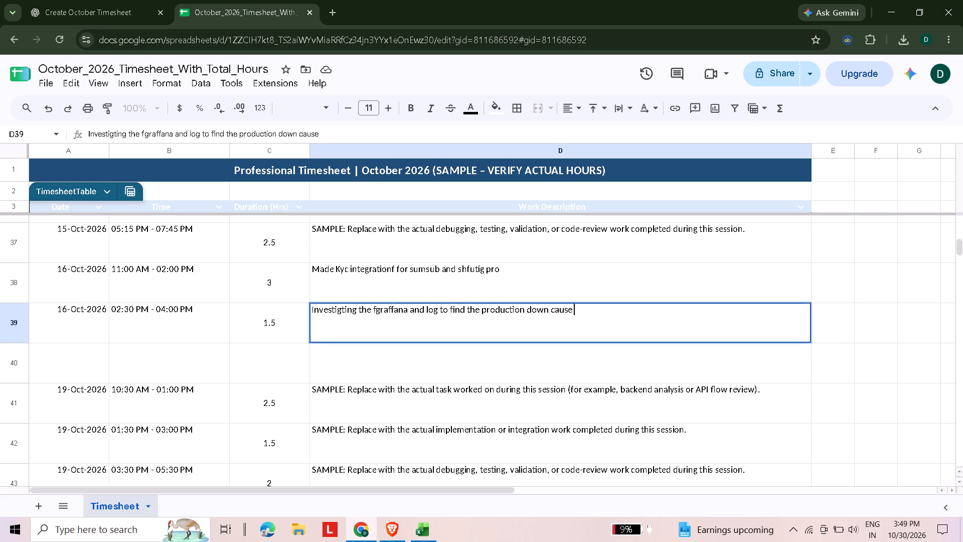
pyautogui.write('and redployment of th eprod')
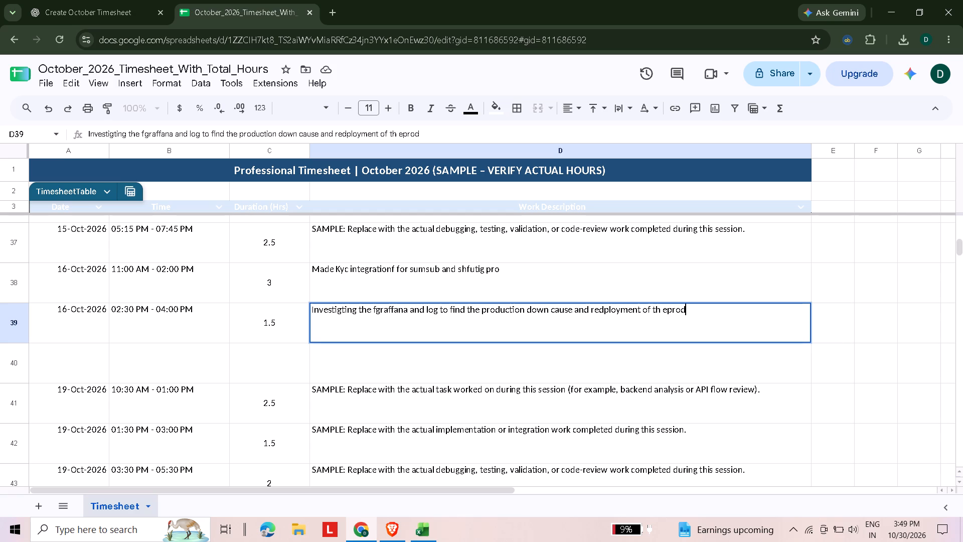
pyautogui.press('BackSpace')
pyautogui.press('BackSpace')
pyautogui.press('BackSpace')
pyautogui.press('BackSpace')
pyautogui.press('BackSpace')
pyautogui.press('BackSpace')
pyautogui.write('e prod')
# Extend the 16-Oct-2026, 02:30 PM - 04:00 PM description with "mesaging scenior for that and from which".
pyautogui.press('space')
pyautogui.write('mesaging scenior for that')
pyautogui.press('space')
pyautogui.write('and from which na')
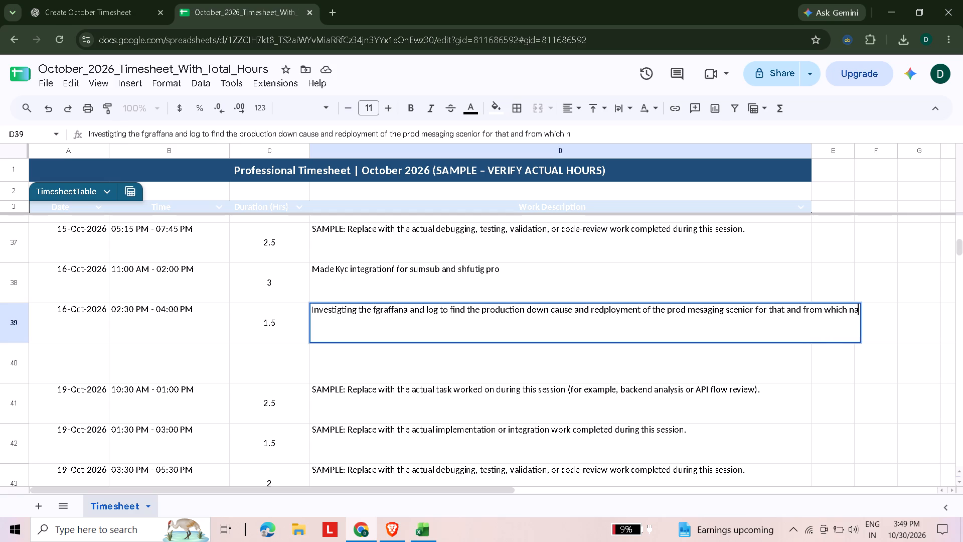
# Finish the 16-Oct-2026, 02:30 PM - 04:00 PM description with "barhcng prod was running".
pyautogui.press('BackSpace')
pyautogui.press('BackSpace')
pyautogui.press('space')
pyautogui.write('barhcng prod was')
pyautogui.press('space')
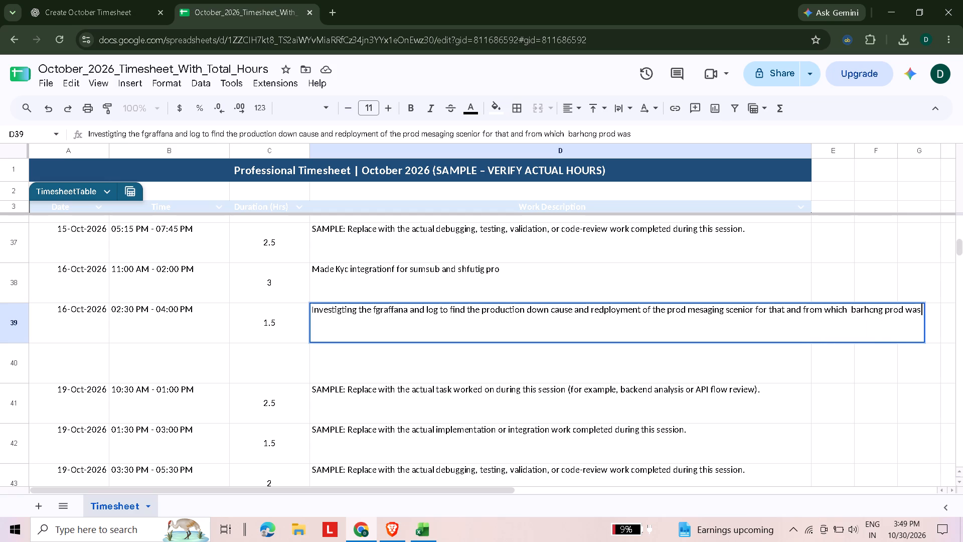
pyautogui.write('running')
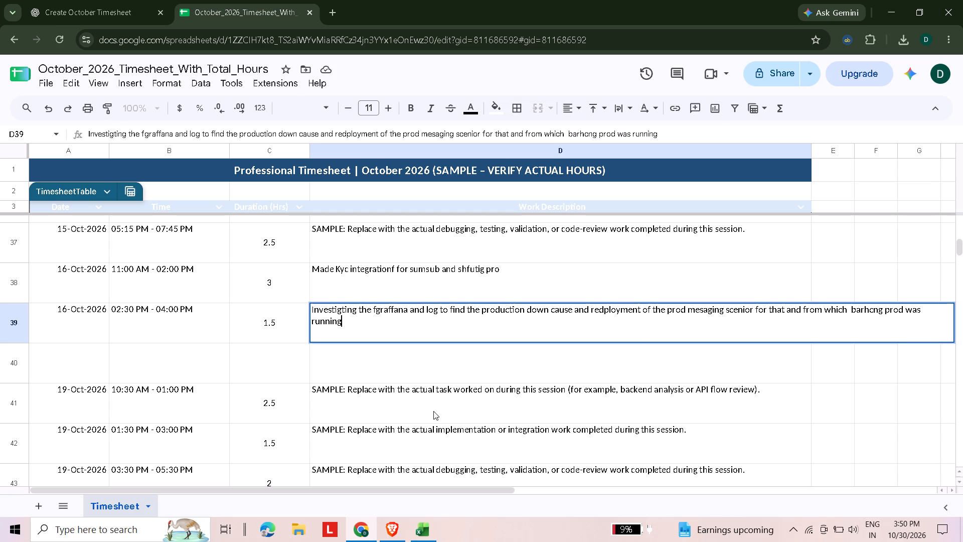
pyautogui.click(433, 411)
pyautogui.hotkey('alt', 'Tab')
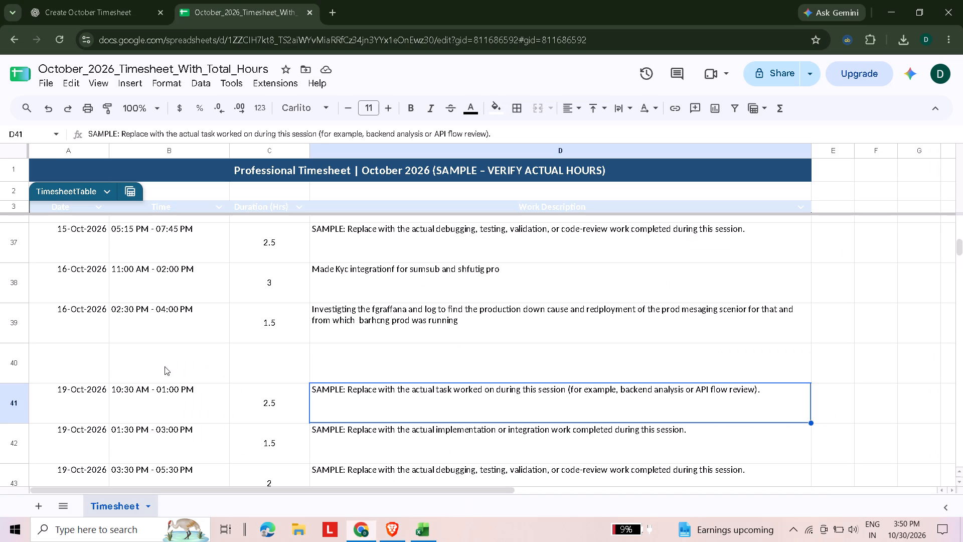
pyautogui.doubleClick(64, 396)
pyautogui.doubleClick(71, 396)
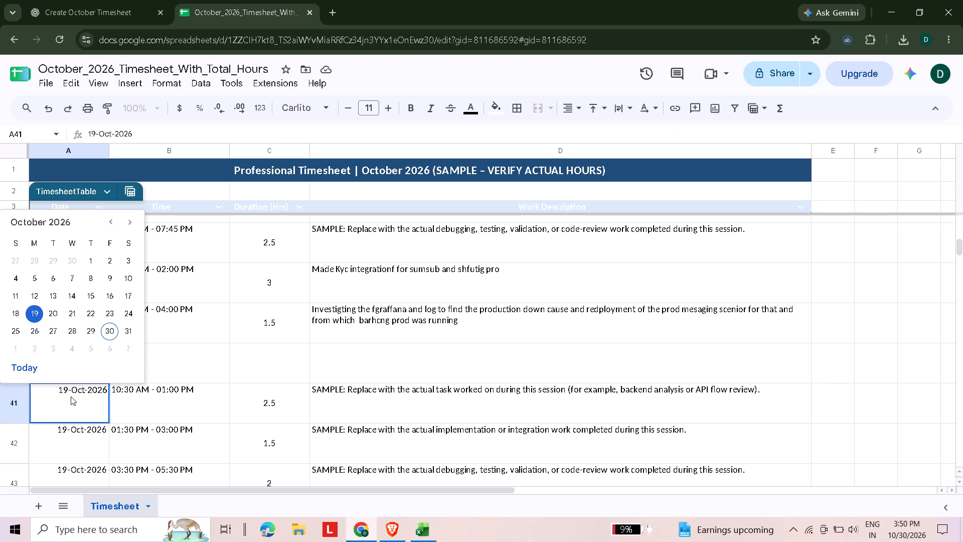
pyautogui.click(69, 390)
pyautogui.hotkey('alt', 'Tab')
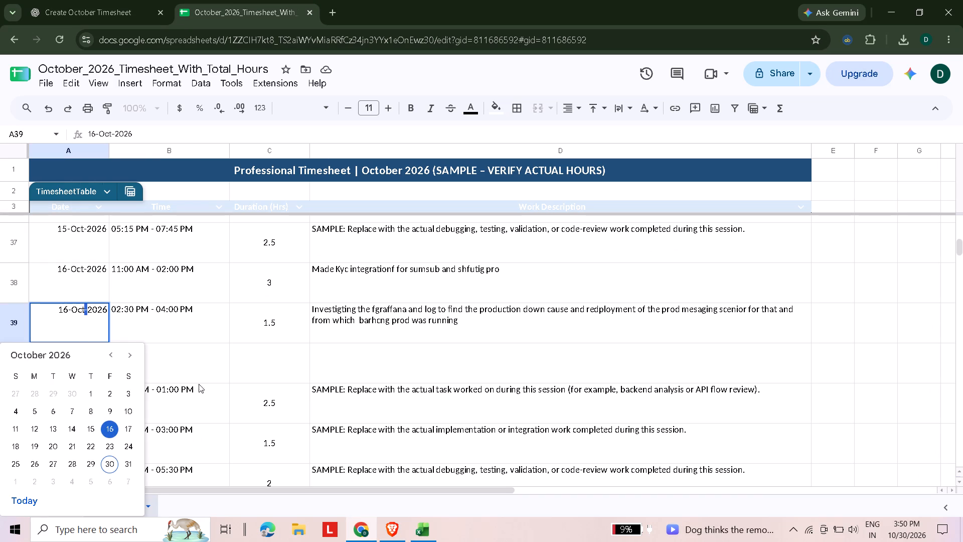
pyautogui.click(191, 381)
# Date the empty row below the 16-Oct-2026 sessions 17-Oct-2026, starting from a copy of the date above.
pyautogui.doubleClick(55, 372)
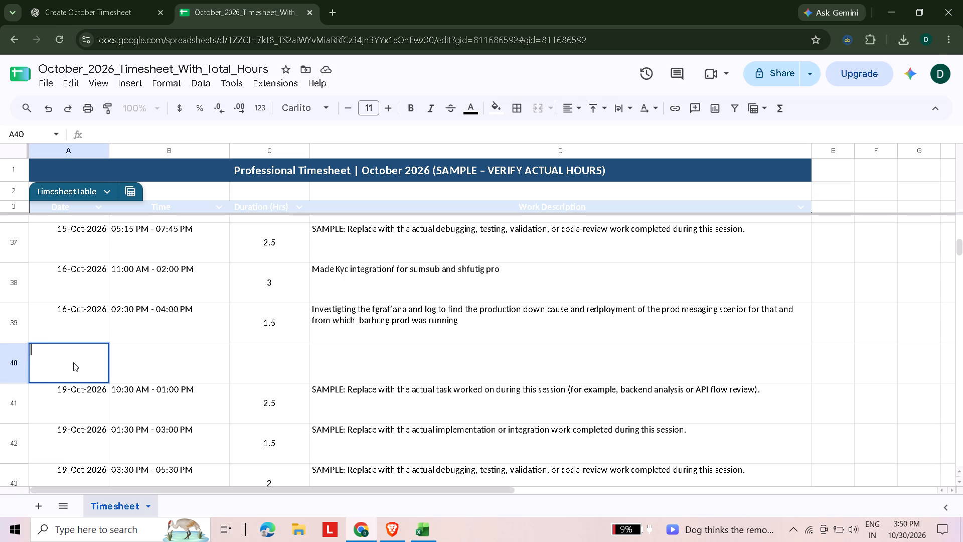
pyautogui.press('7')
pyautogui.doubleClick(76, 315)
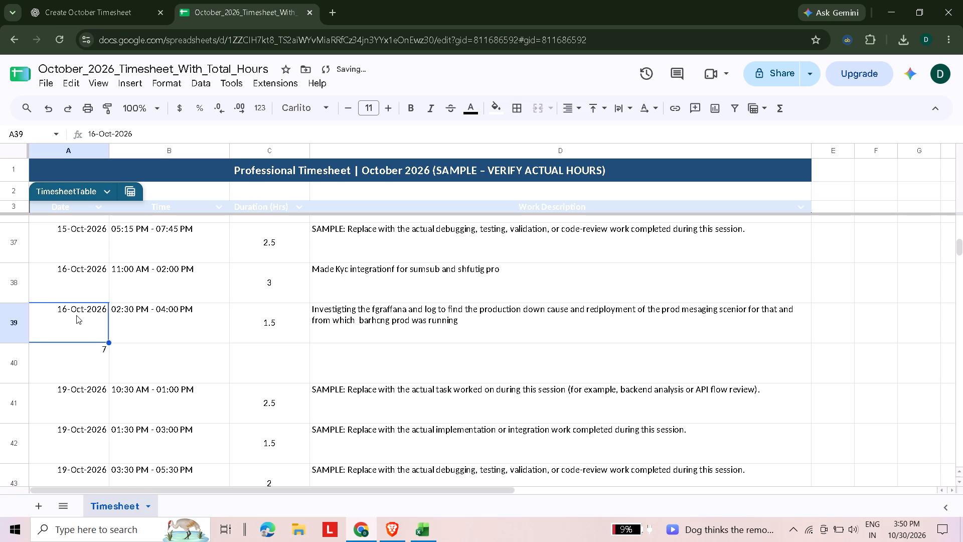
pyautogui.tripleClick(79, 313)
pyautogui.hotkey('ctrl', 'c')
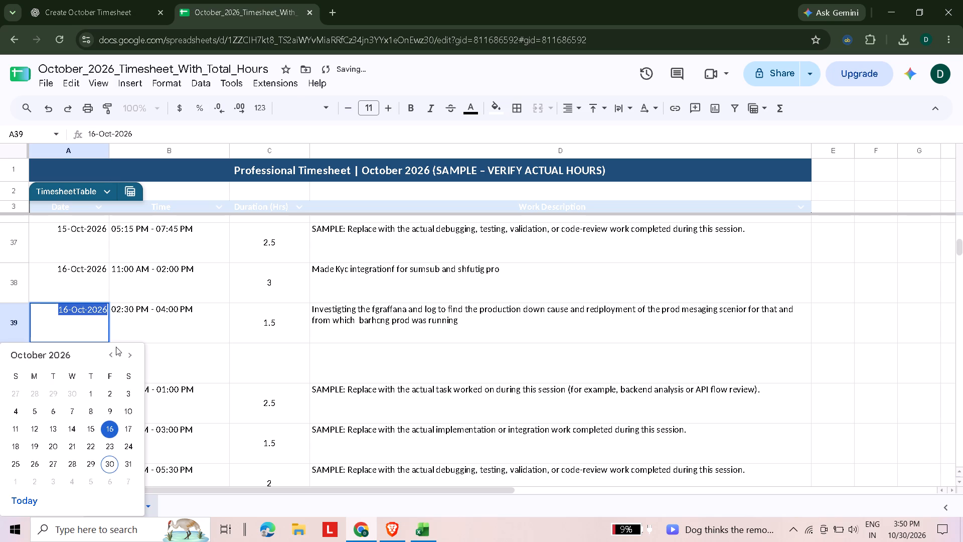
pyautogui.click(163, 379)
pyautogui.click(36, 351)
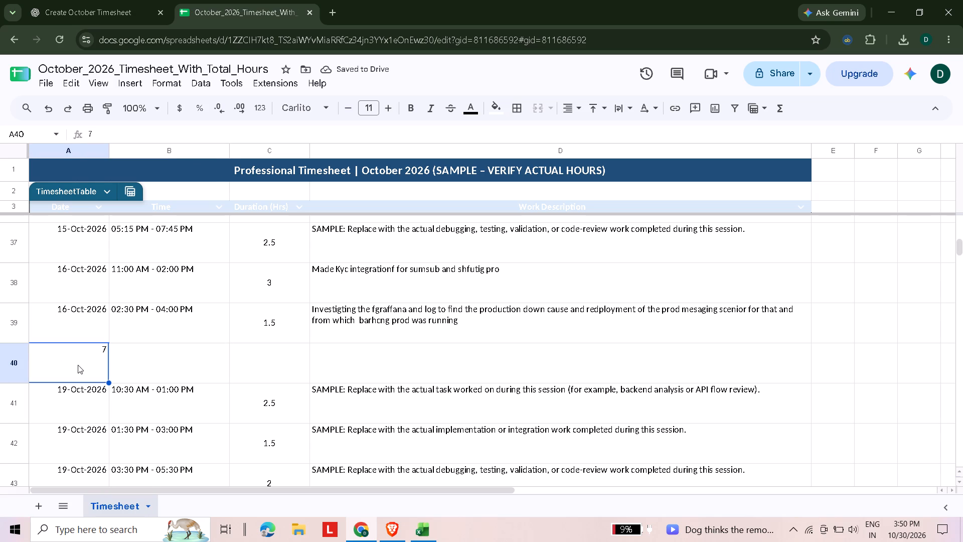
pyautogui.press('BackSpace')
pyautogui.hotkey('ctrl', 'v')
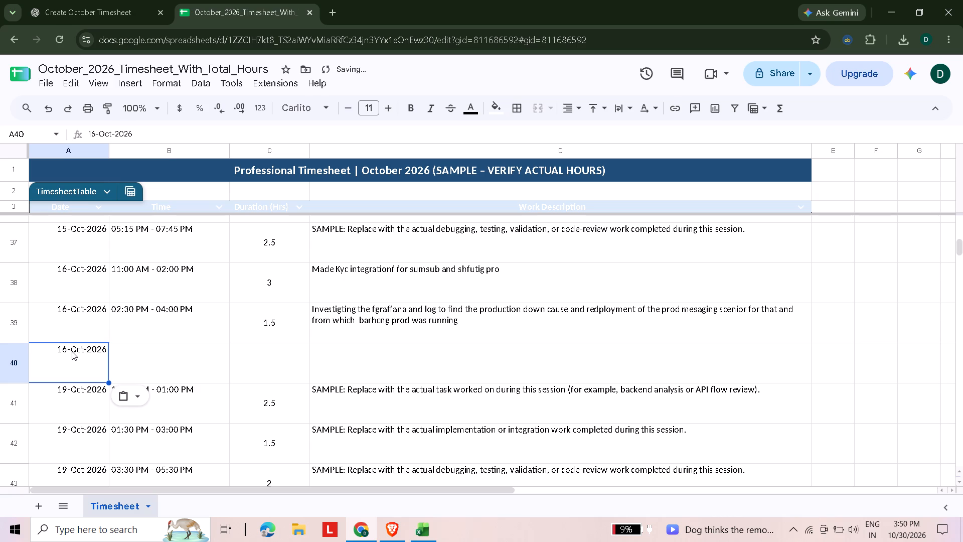
pyautogui.click(123, 403)
pyautogui.click(86, 363)
pyautogui.click(72, 352)
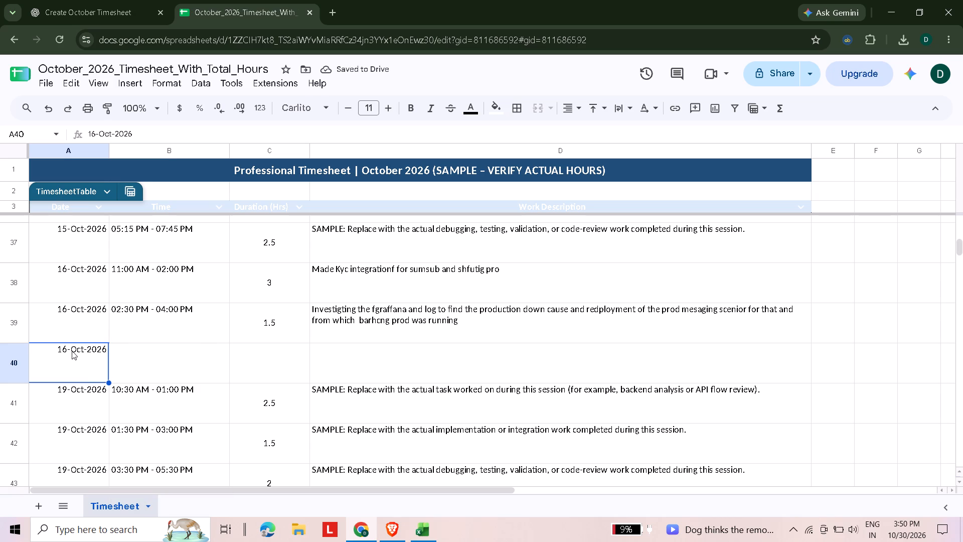
pyautogui.doubleClick(68, 350)
pyautogui.click(128, 260)
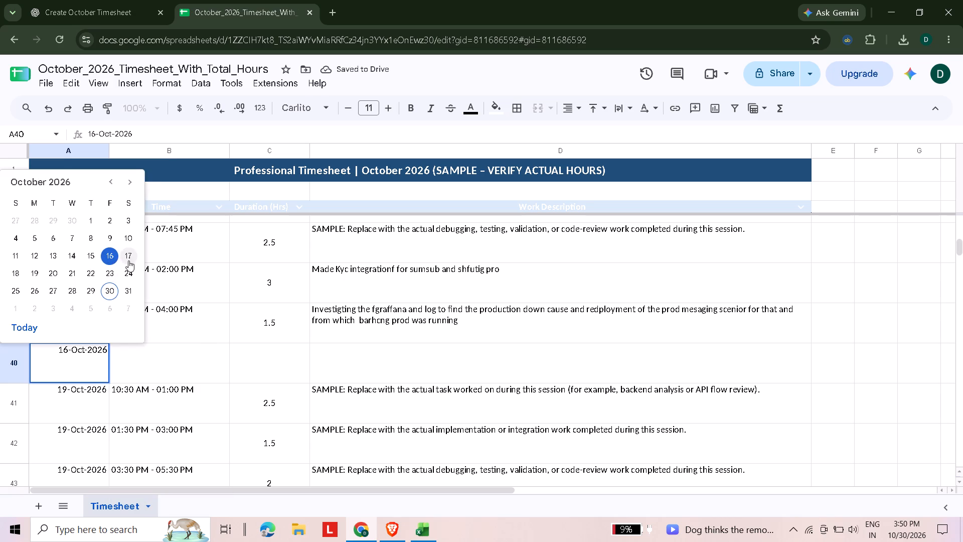
# Copy the 02:30 PM - 04:00 PM time range from the row above into the 17-Oct-2026 row's time cell.
pyautogui.click(138, 359)
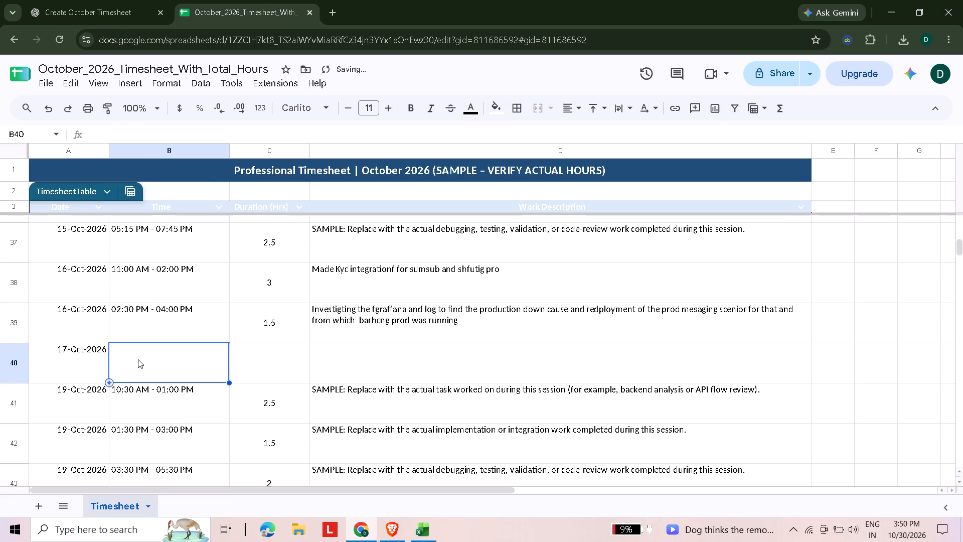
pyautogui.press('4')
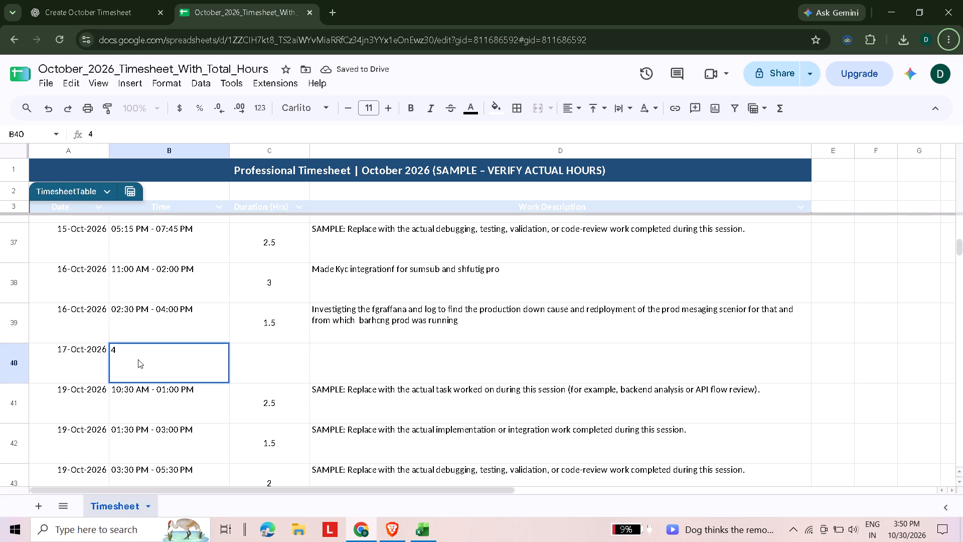
pyautogui.press('BackSpace')
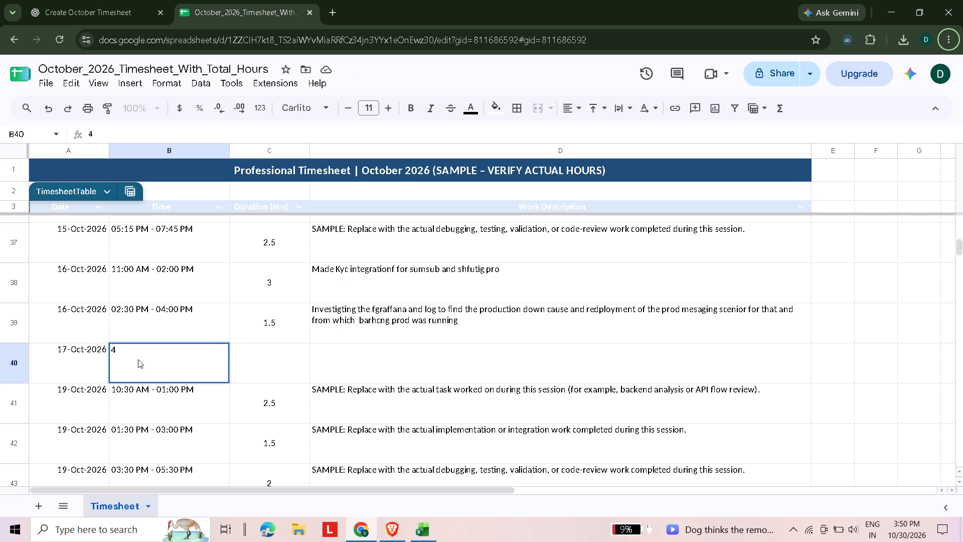
pyautogui.press('BackSpace')
pyautogui.click(138, 359)
pyautogui.click(167, 304)
pyautogui.tripleClick(173, 329)
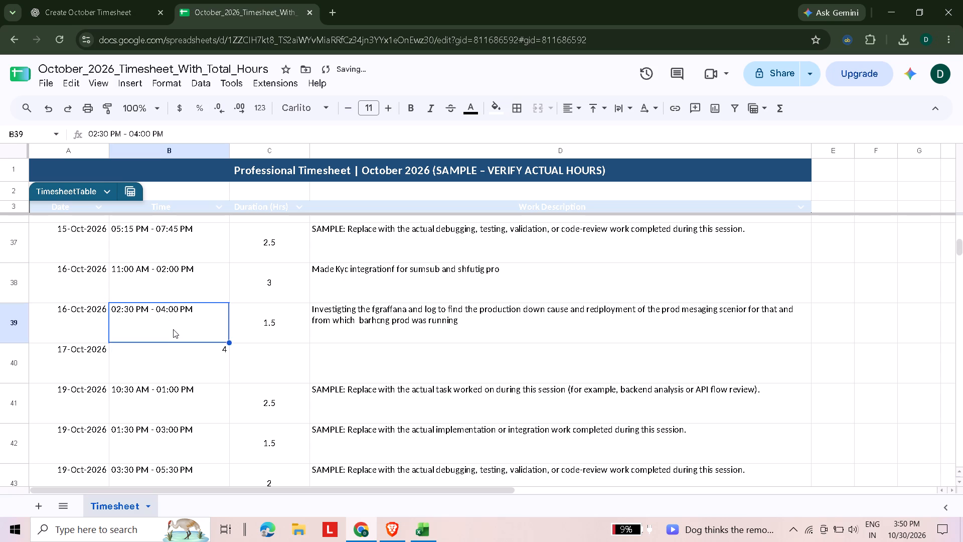
pyautogui.tripleClick(179, 314)
pyautogui.hotkey('ctrl', 'c')
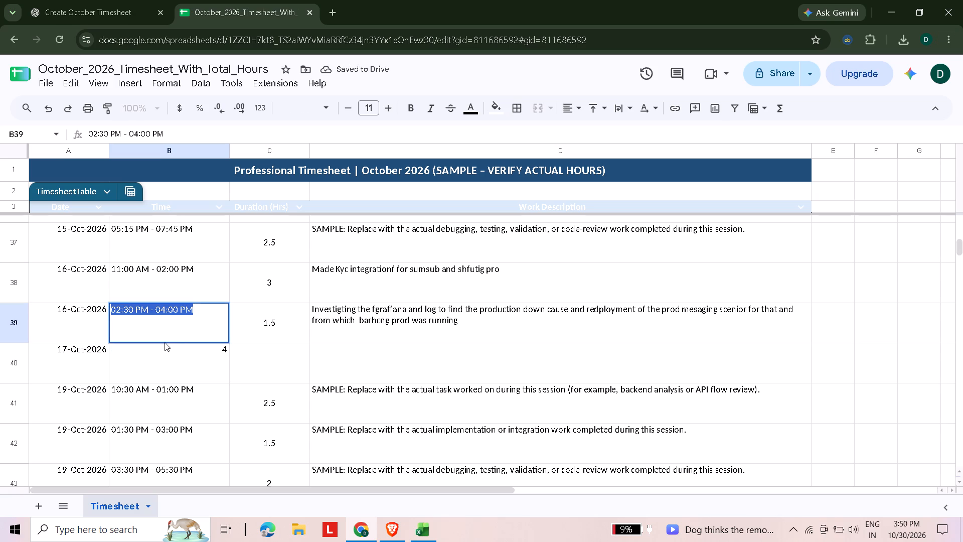
pyautogui.doubleClick(159, 356)
pyautogui.hotkey('ctrl', 'v')
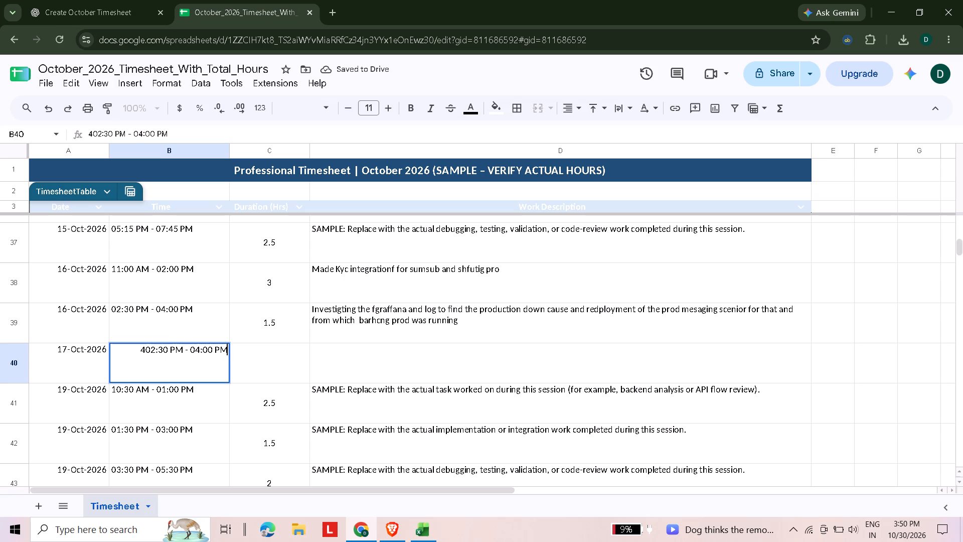
pyautogui.click(145, 352)
pyautogui.press('BackSpace')
# Check the 17 October chat messages in Brave and change the 17-Oct-2026 session's end time to 06:00 PM.
pyautogui.hotkey('alt', 'Tab')
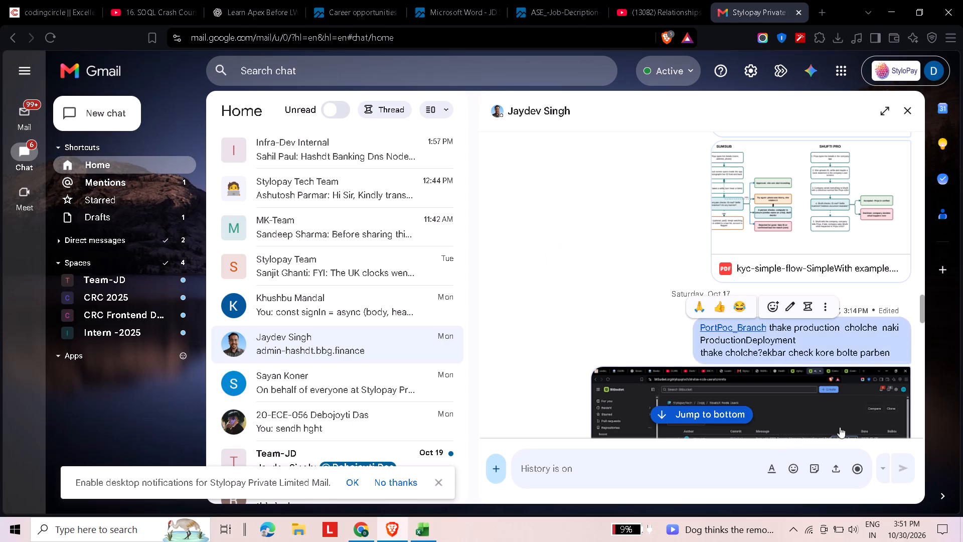
pyautogui.hotkey('alt', 'Tab')
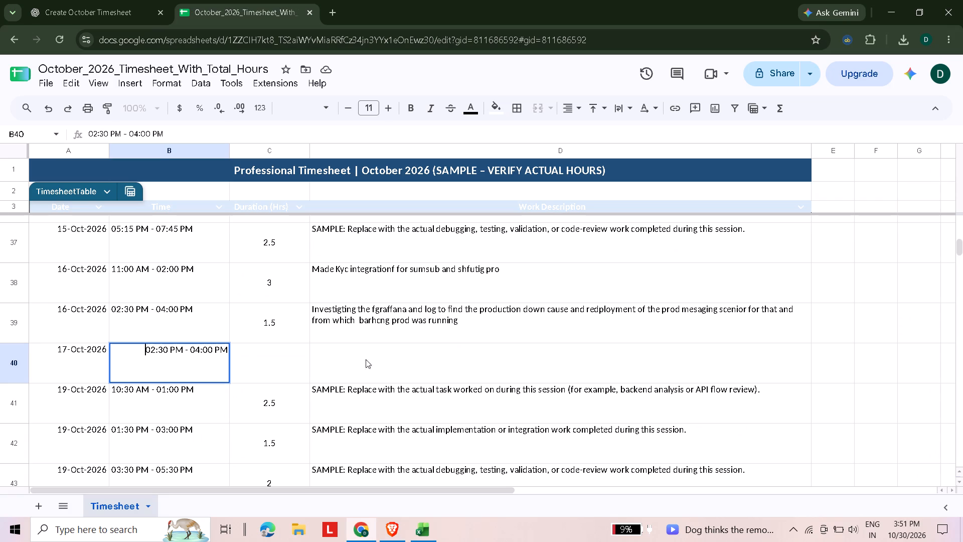
pyautogui.click(201, 351)
pyautogui.press('BackSpace')
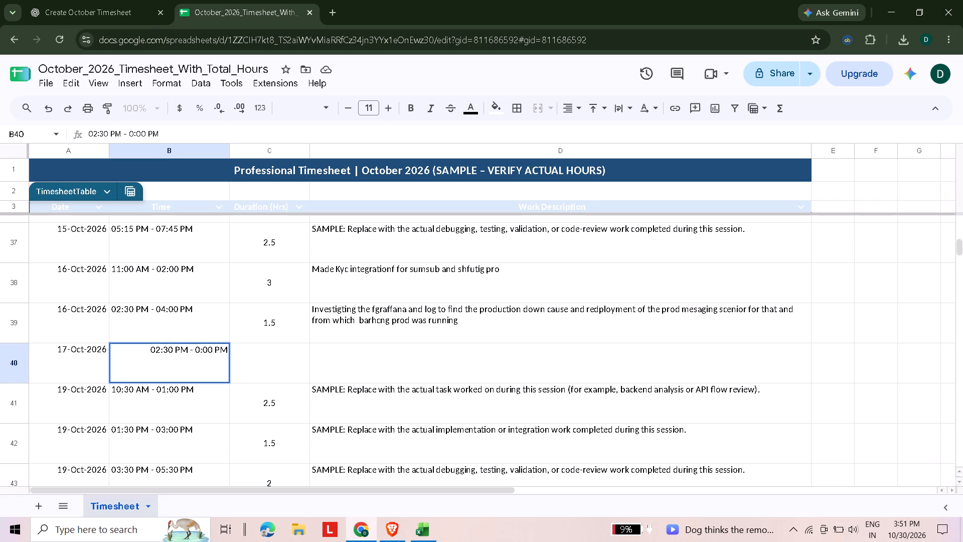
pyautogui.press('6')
# Set the 17-Oct-2026 session's duration to 4.3 hours.
pyautogui.click(258, 352)
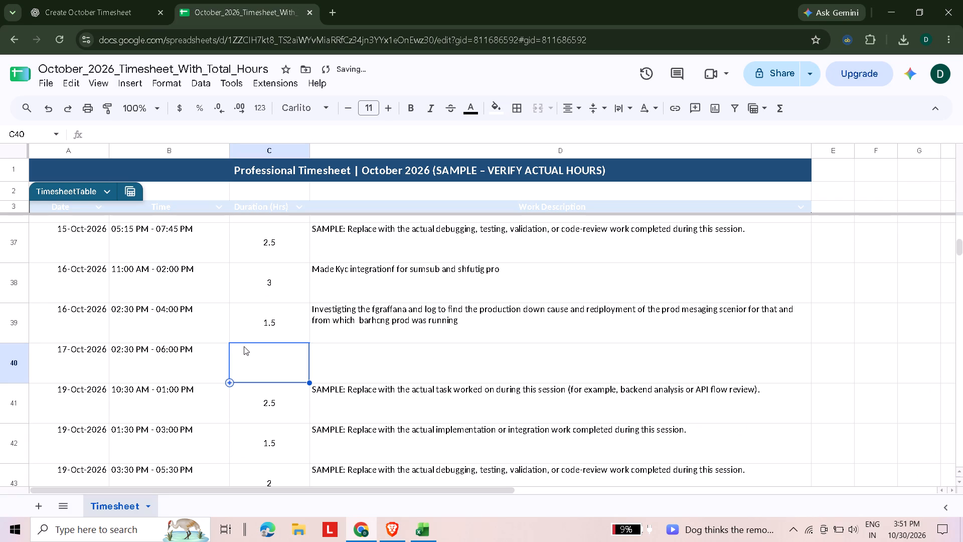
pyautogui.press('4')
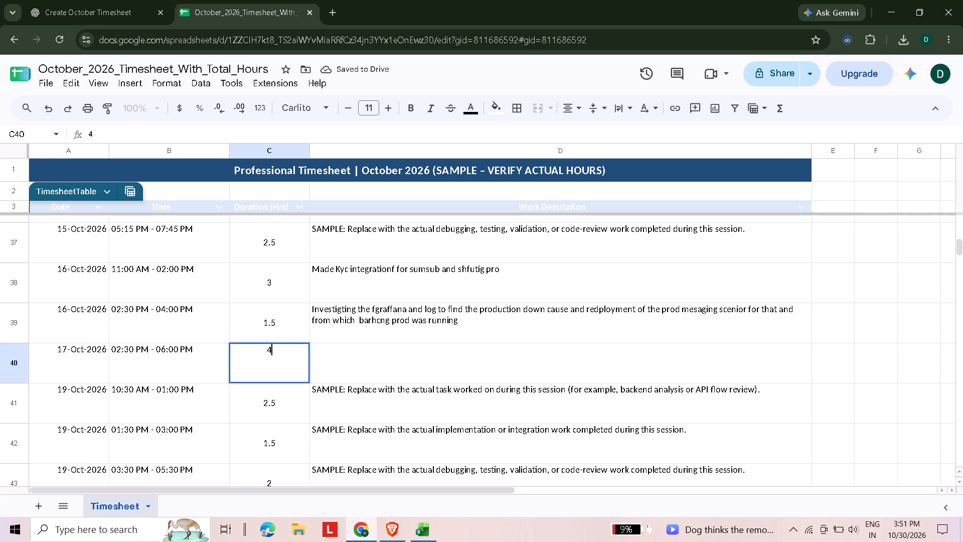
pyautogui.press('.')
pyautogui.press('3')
pyautogui.click(368, 357)
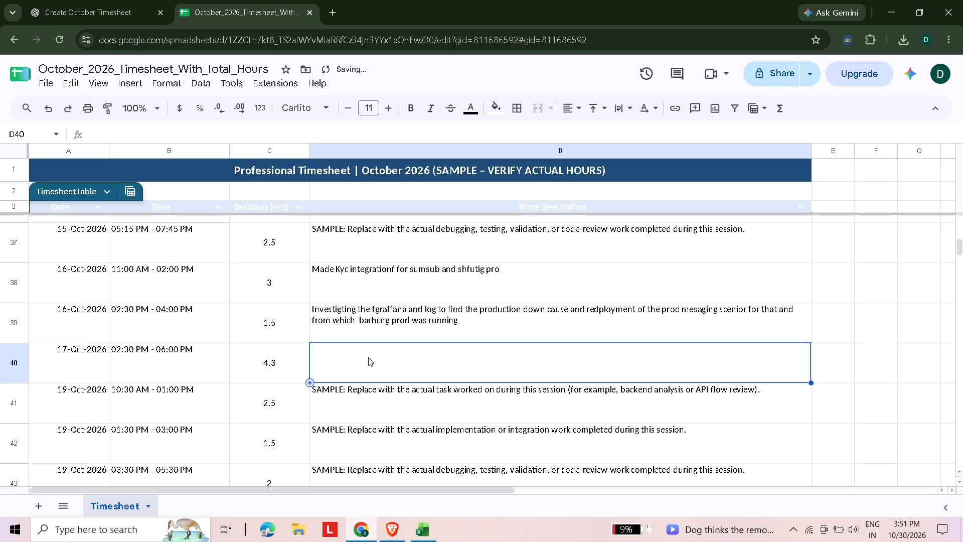
pyautogui.hotkey('alt', 'Tab')
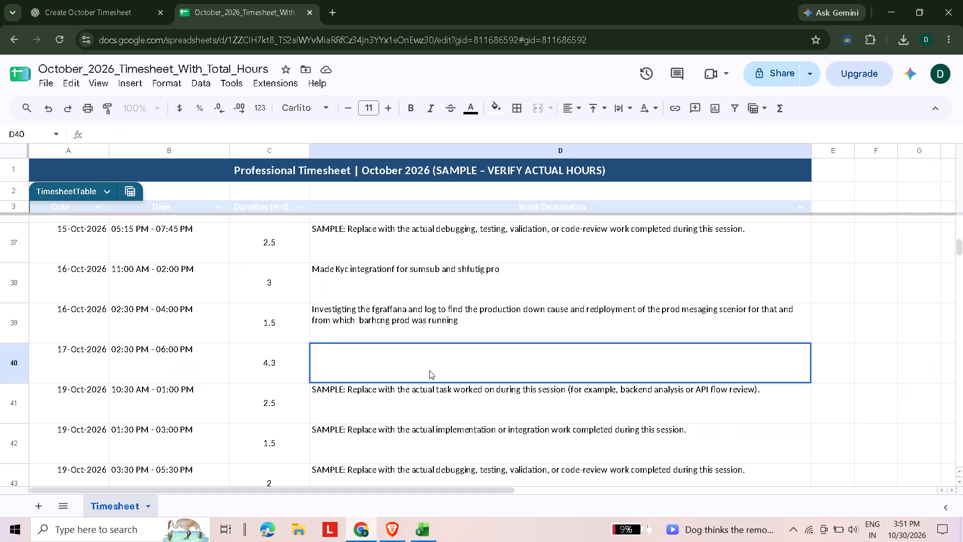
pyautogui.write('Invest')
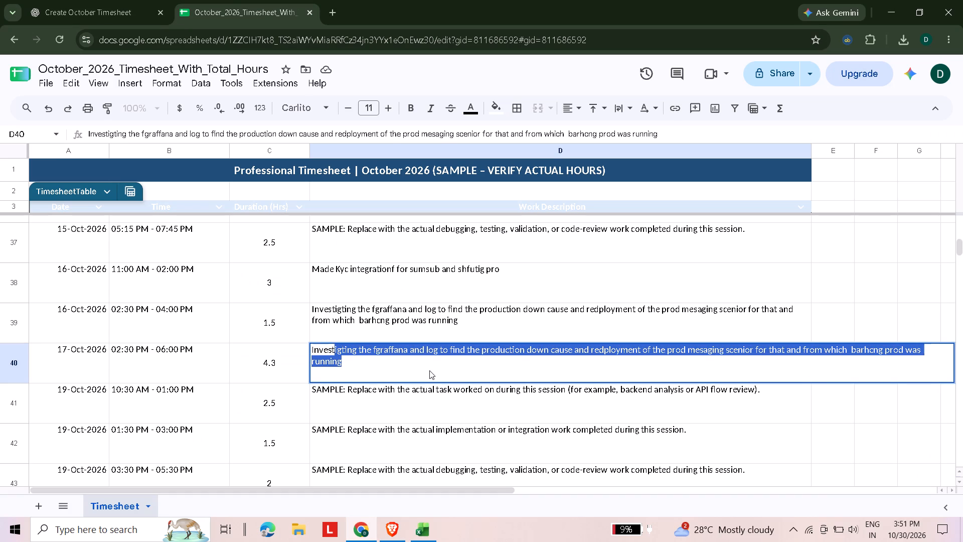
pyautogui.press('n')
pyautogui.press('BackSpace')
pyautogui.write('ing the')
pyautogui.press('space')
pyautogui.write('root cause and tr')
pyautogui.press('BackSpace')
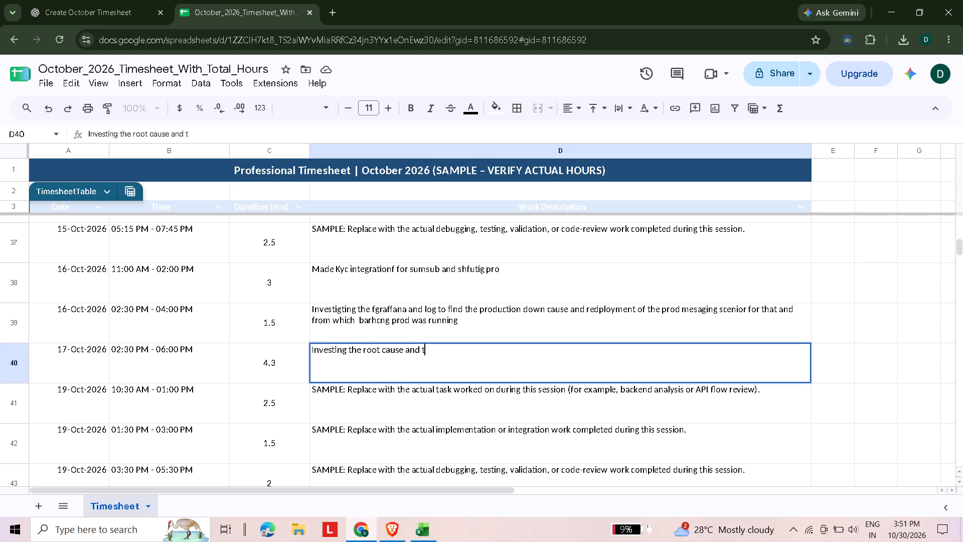
# Complete the 17-Oct-2026 description with "fixed the code but could not verify my own testing as sandbox db was down".
pyautogui.press('BackSpace')
pyautogui.write('fixed the code')
pyautogui.press('space')
pyautogui.write('but could not verify')
pyautogui.press('space')
pyautogui.write('my own testing as s')
pyautogui.write('andbix')
pyautogui.press('BackSpace')
pyautogui.press('BackSpace')
pyautogui.write('ox db was down')
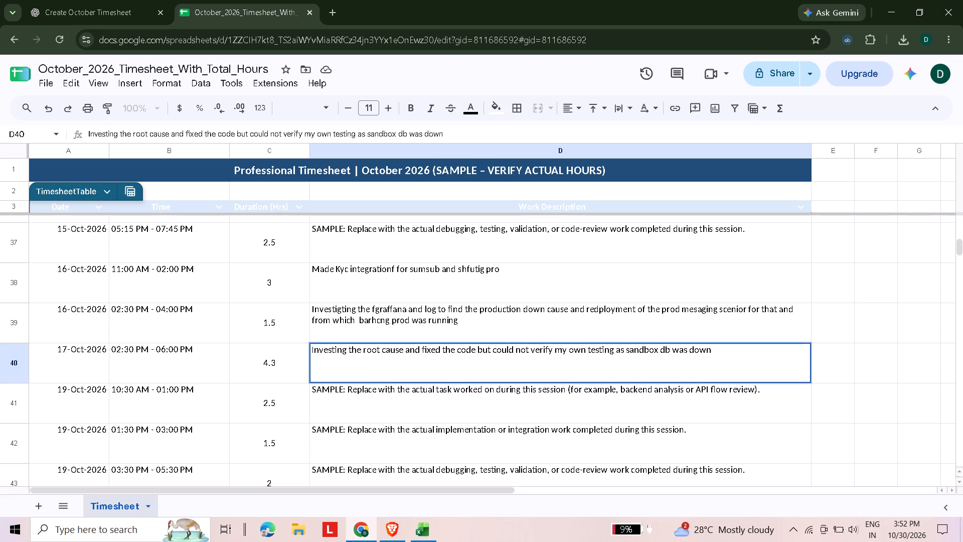
# Review the most recent messages of the open direct chat in Brave against the 19-Oct-2026, 10:30 AM - 01:00 PM timesheet row.
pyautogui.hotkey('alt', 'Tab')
pyautogui.scroll(-3, 862, 255)
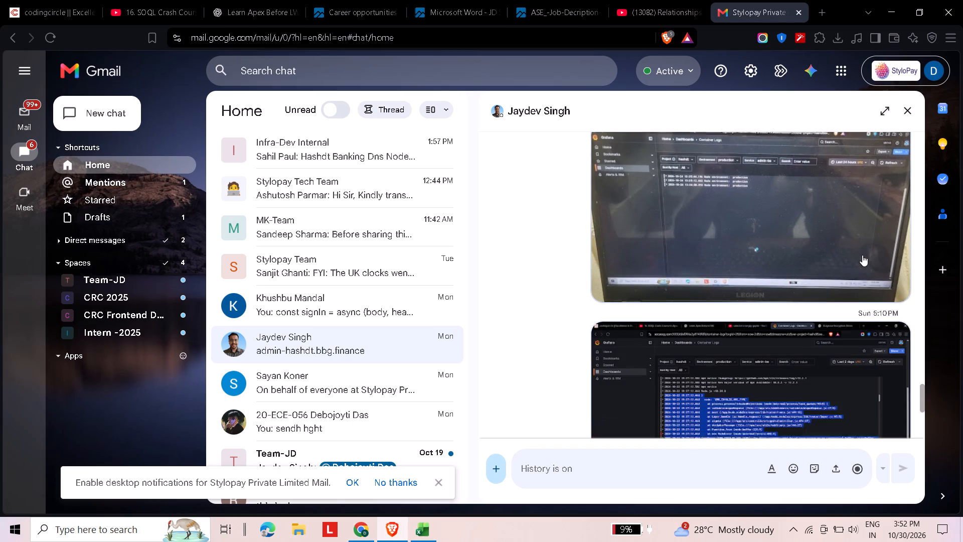
pyautogui.scroll(-4, 865, 257)
pyautogui.scroll(-1, 783, 333)
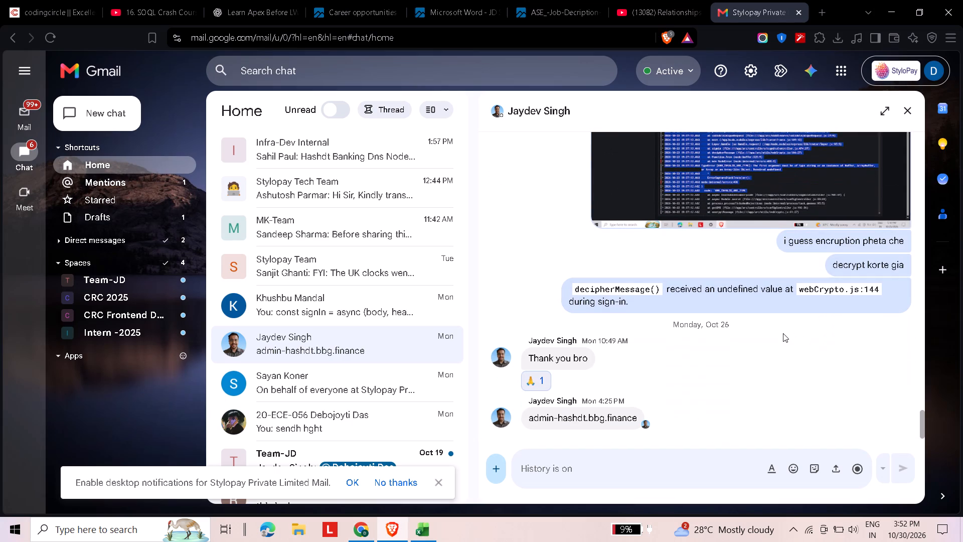
pyautogui.scroll(4, 783, 332)
pyautogui.hotkey('alt', 'Tab')
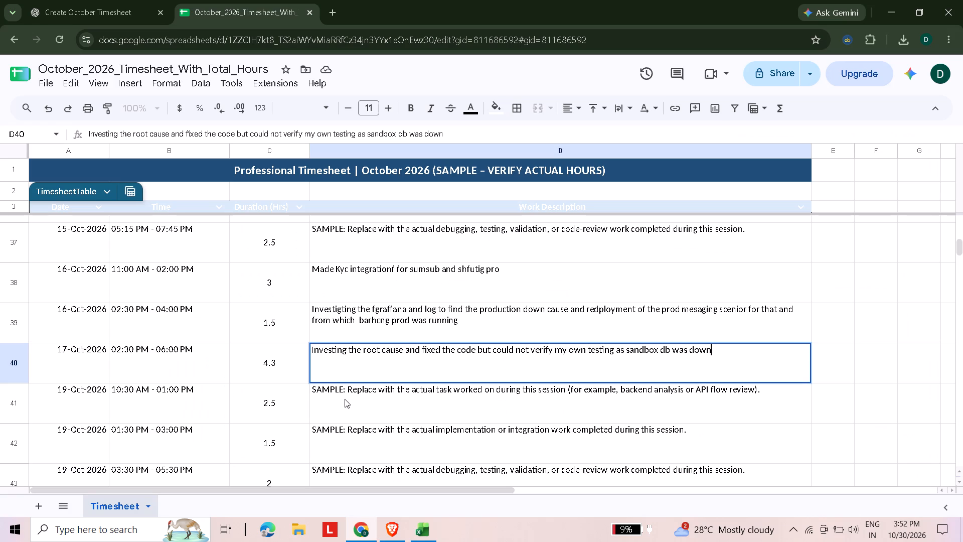
pyautogui.click(386, 393)
pyautogui.hotkey('alt', 'Tab')
pyautogui.scroll(3, 653, 328)
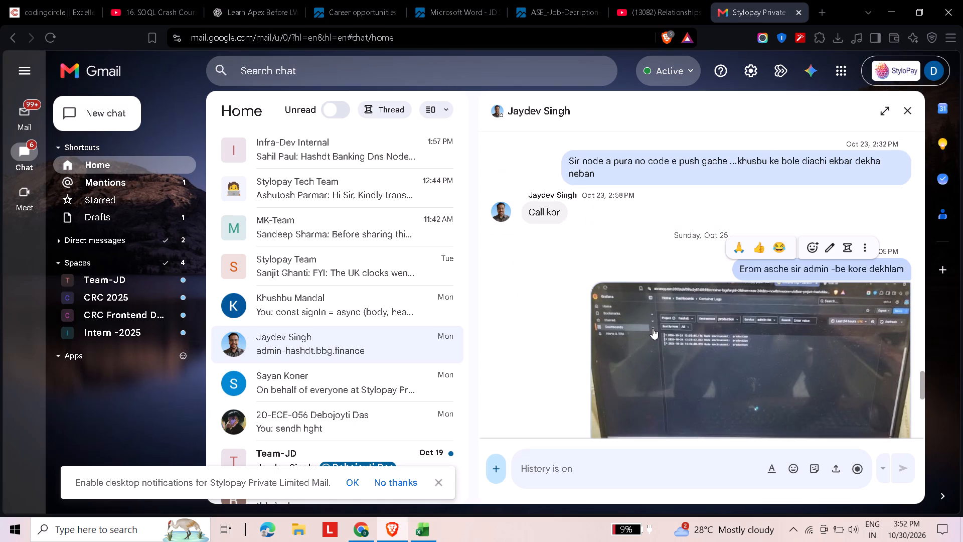
pyautogui.hotkey('alt', 'Tab')
pyautogui.hotkey('alt', 'Tab')
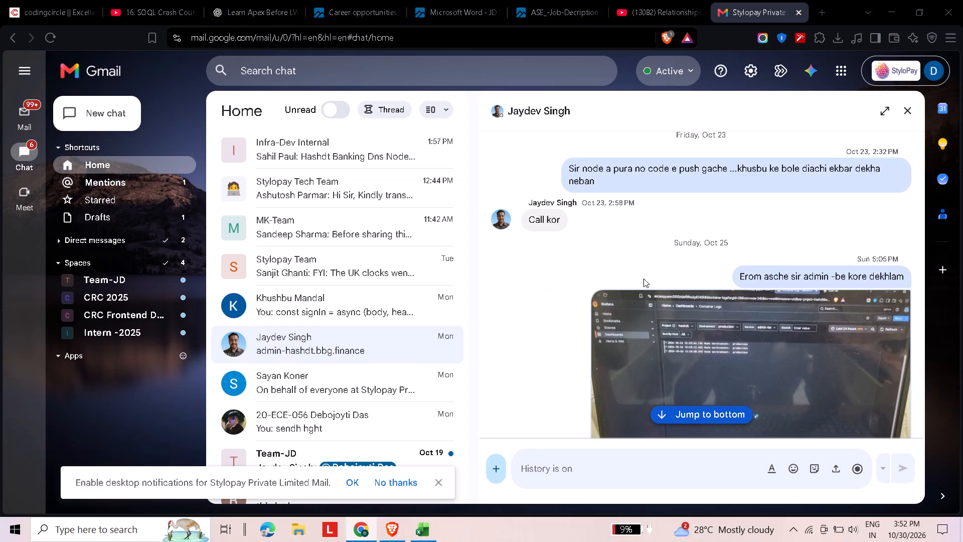
pyautogui.click(313, 319)
pyautogui.scroll(7, 728, 374)
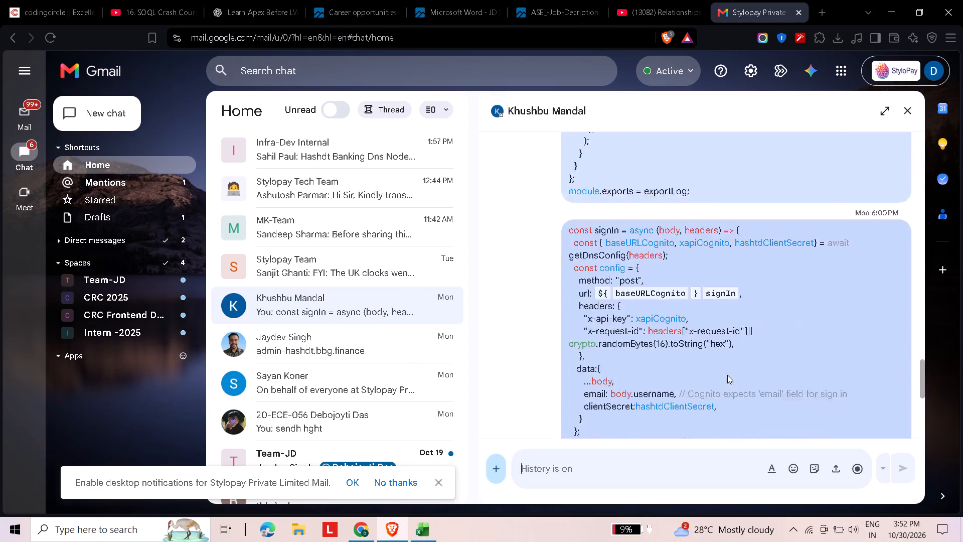
pyautogui.scroll(20, 727, 375)
pyautogui.scroll(10, 727, 375)
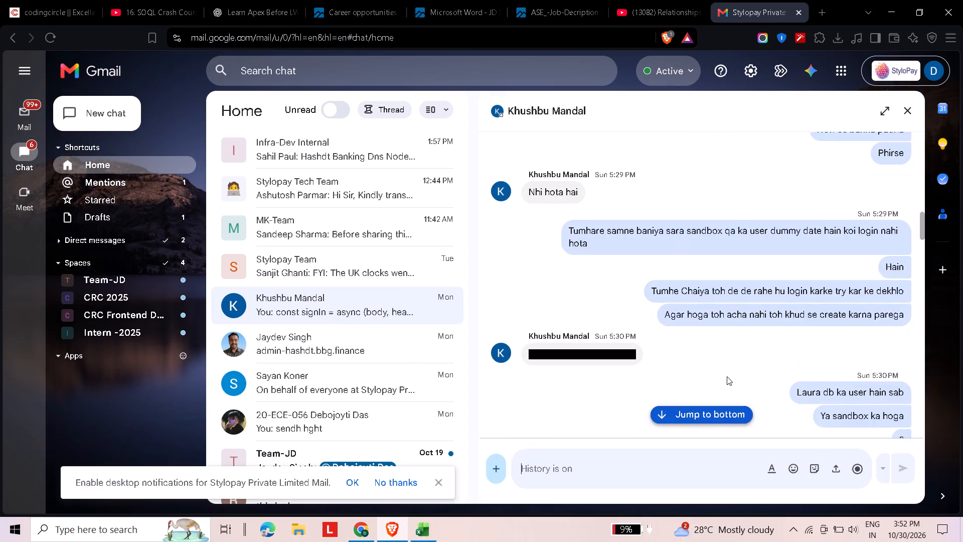
pyautogui.scroll(20, 727, 376)
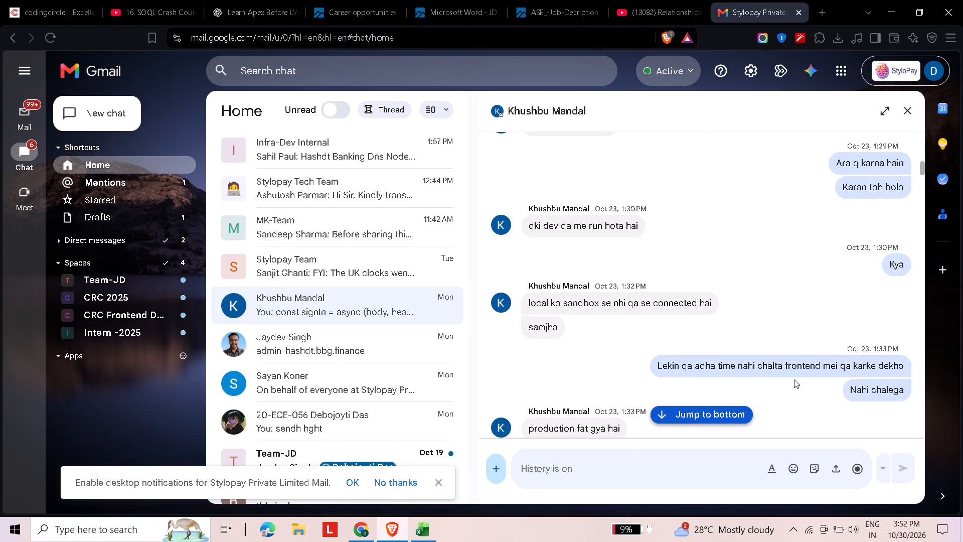
# Review the colleague's Gmail chat messages from Oct 19 to Oct 23 for work done on those days.
pyautogui.scroll(8, 794, 379)
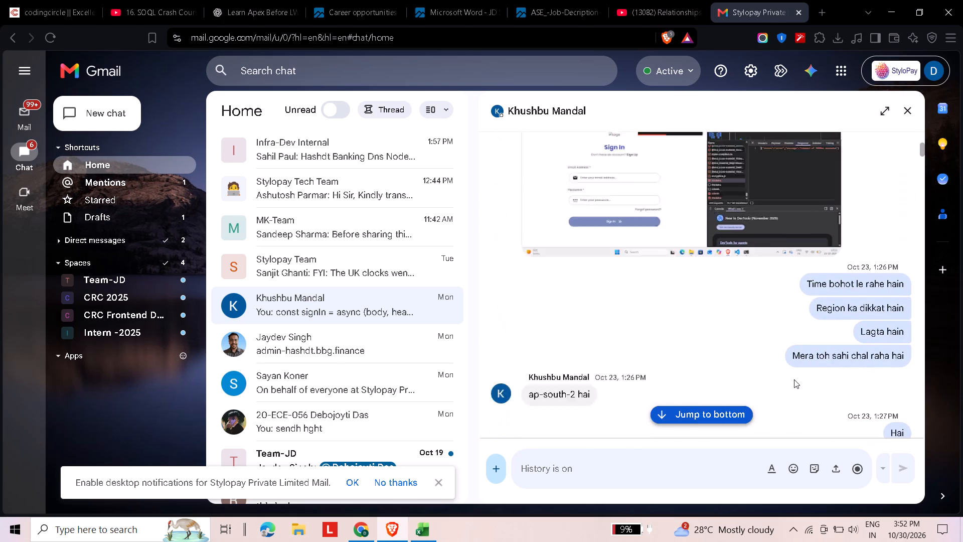
pyautogui.scroll(8, 794, 379)
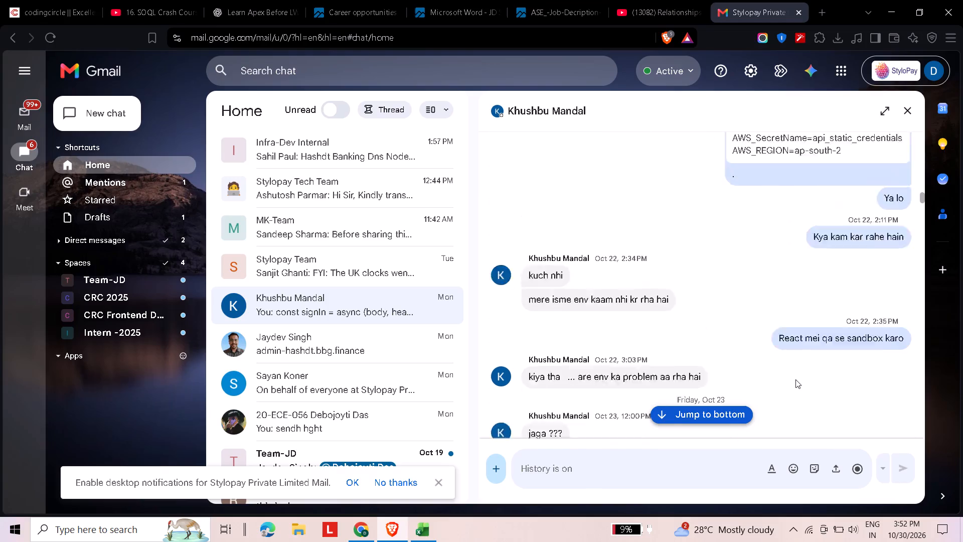
pyautogui.scroll(9, 795, 379)
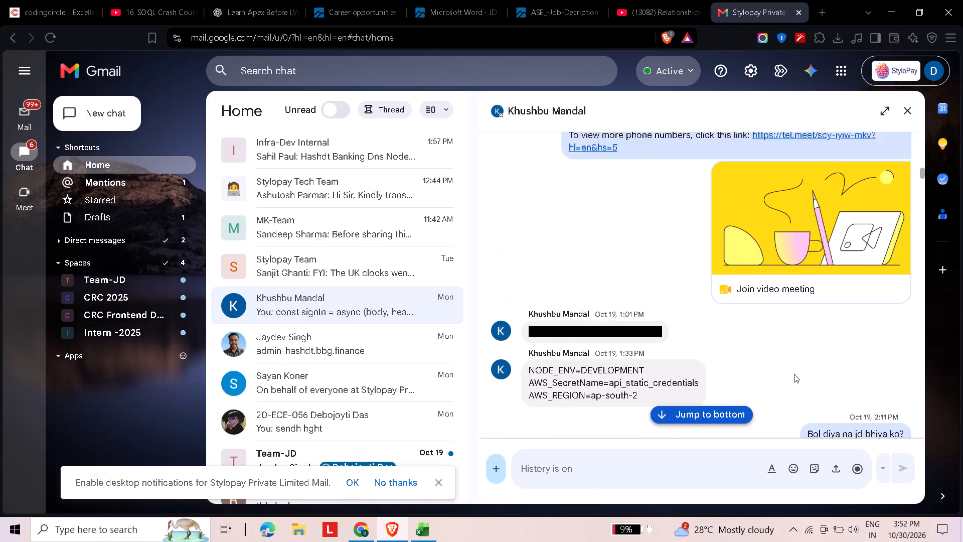
pyautogui.scroll(-20, 794, 374)
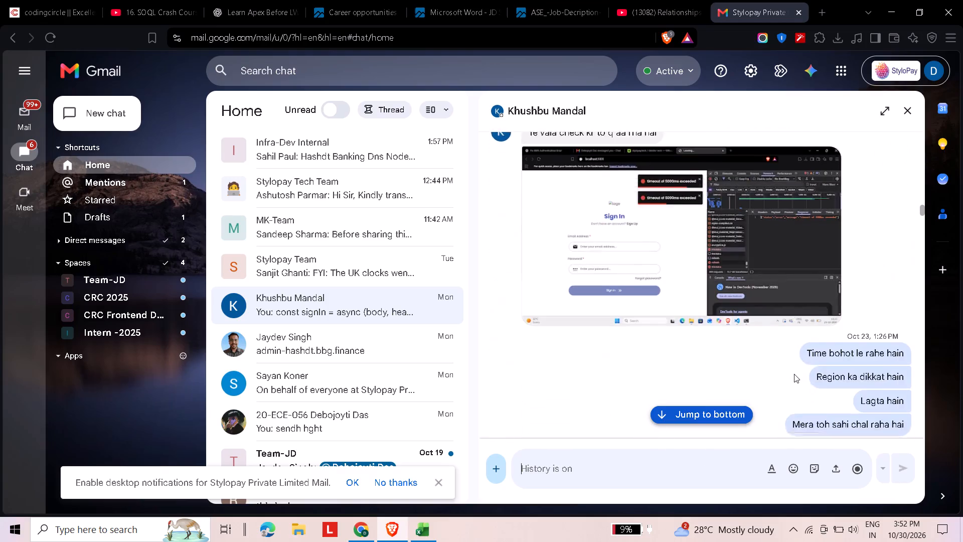
pyautogui.scroll(-6, 794, 374)
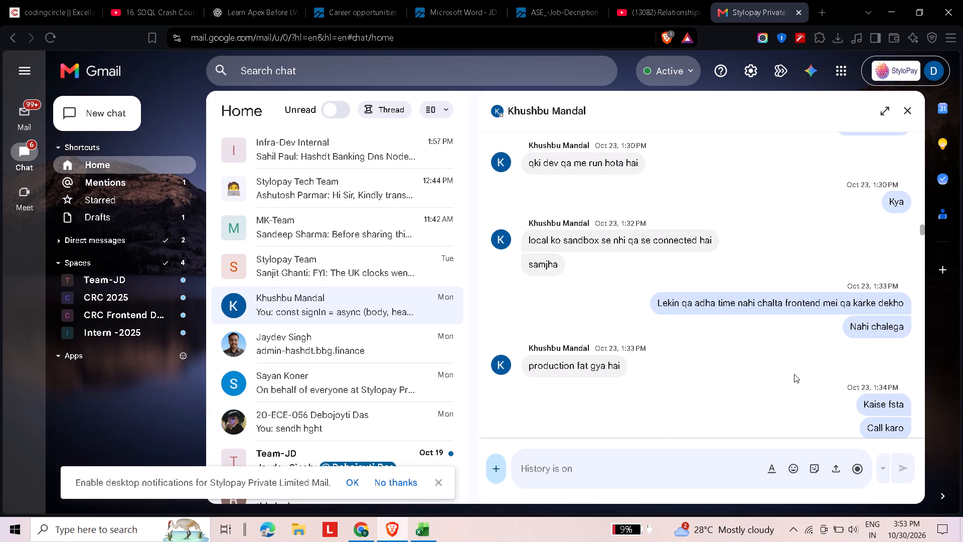
pyautogui.scroll(17, 860, 403)
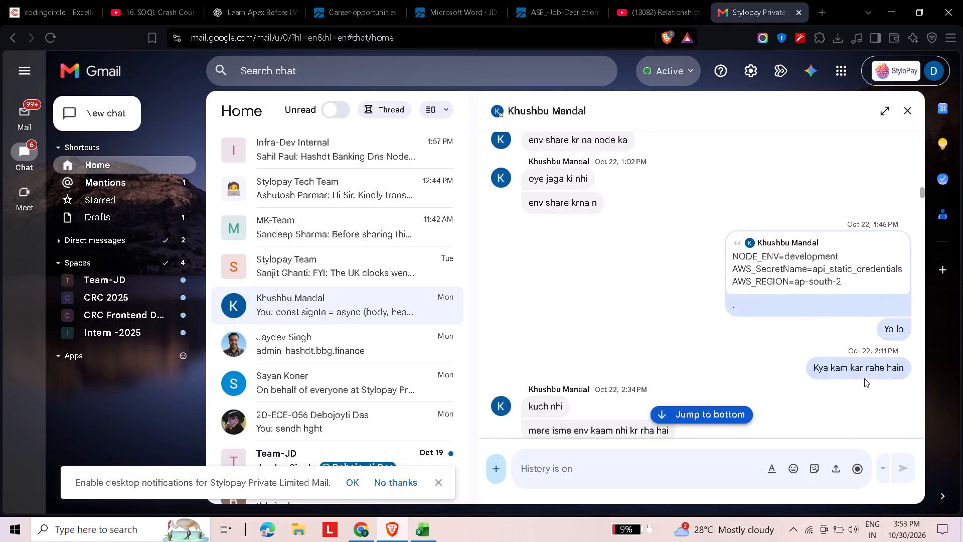
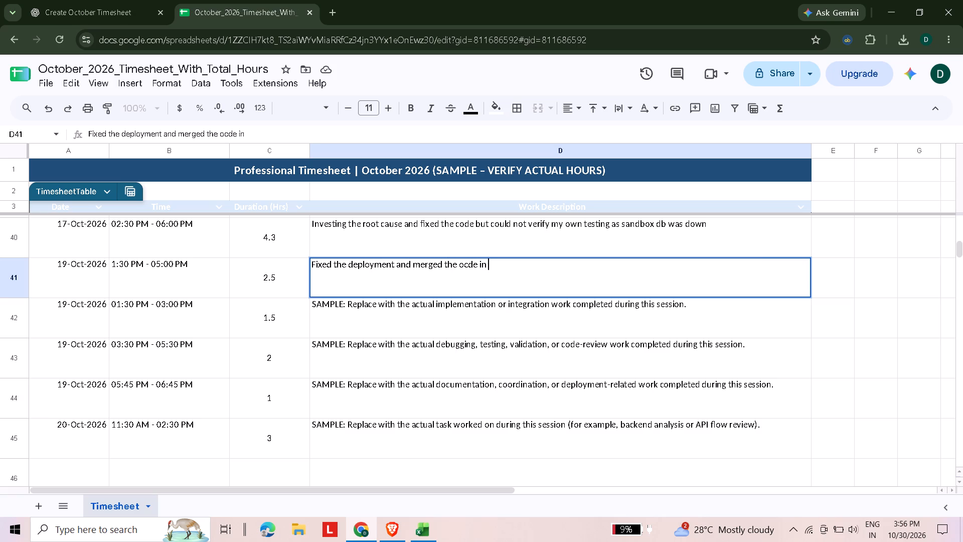
pyautogui.press('BackSpace')
pyautogui.press('BackSpace')
pyautogui.press('BackSpace')
pyautogui.press('BackSpace')
pyautogui.press('BackSpace')
pyautogui.press('BackSpace')
pyautogui.press('BackSpace')
pyautogui.press('BackSpace')
pyautogui.write('code in production')
# Clear the two sample rows for 19-Oct-2026, 01:30 PM - 03:00 PM and 03:30 PM - 05:30 PM.
pyautogui.click(268, 312)
pyautogui.moveTo(820, 314); pyautogui.dragTo(491, 323)
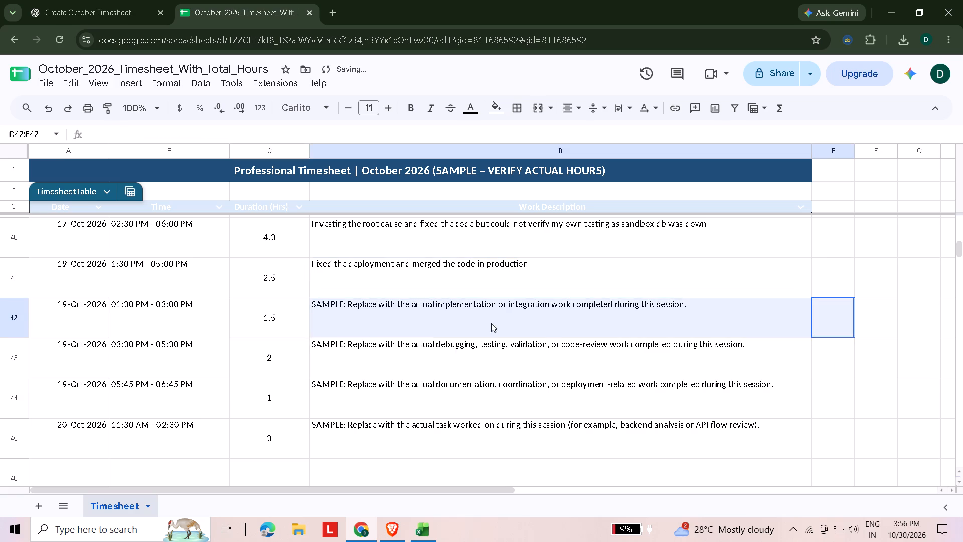
pyautogui.moveTo(491, 323); pyautogui.dragTo(4, 312)
pyautogui.click(819, 364)
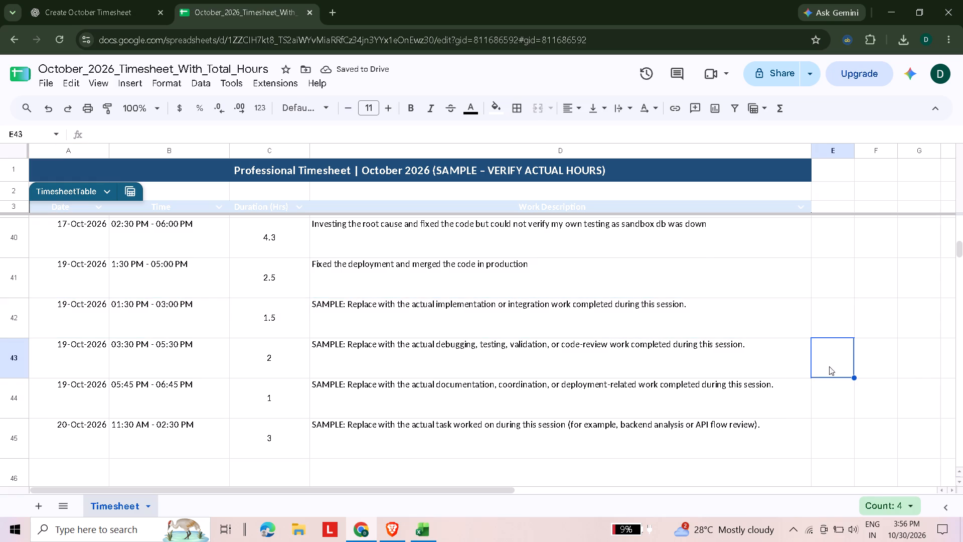
pyautogui.moveTo(837, 366); pyautogui.dragTo(64, 304)
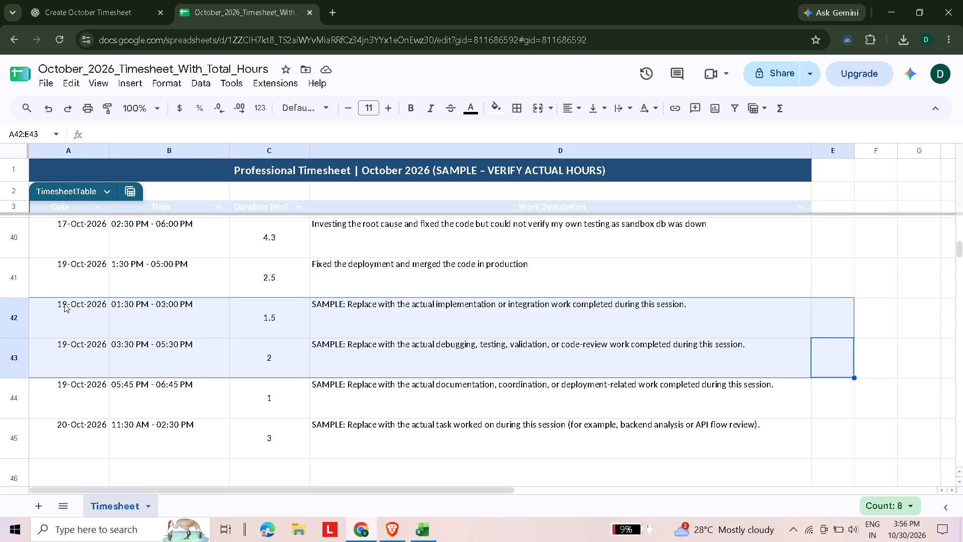
pyautogui.press('Delete')
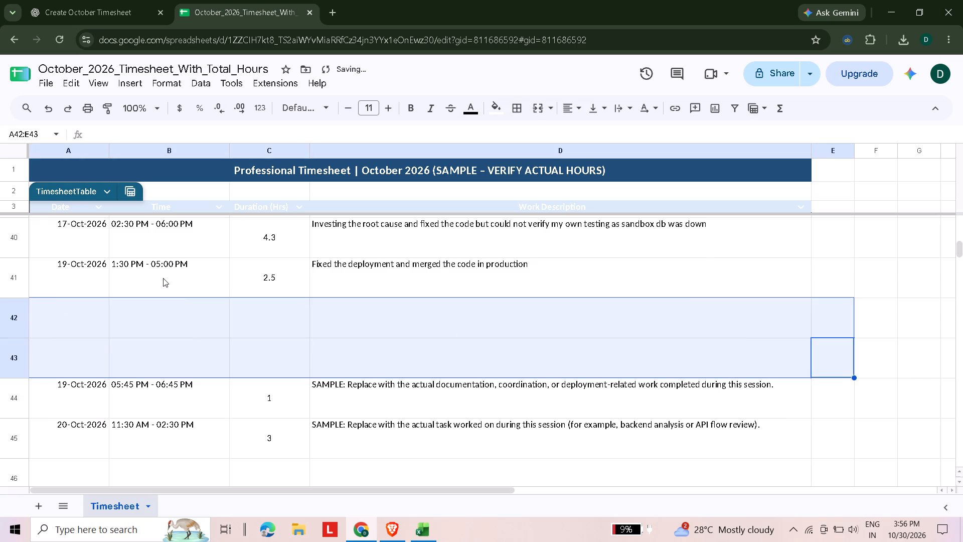
pyautogui.click(163, 278)
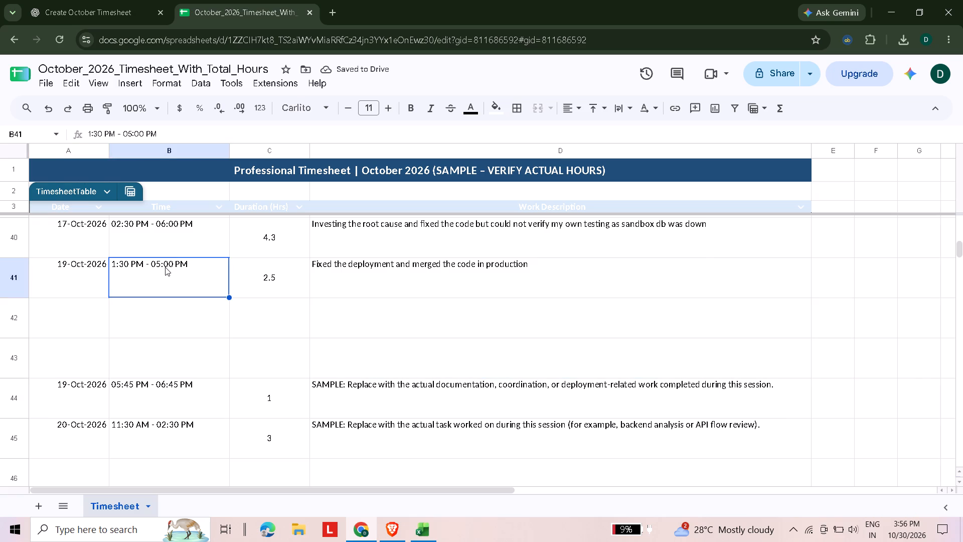
# Change the end time of the 19-Oct-2026, 1:30 PM session to 06:00 PM.
pyautogui.doubleClick(156, 264)
pyautogui.click(159, 264)
pyautogui.press('BackSpace')
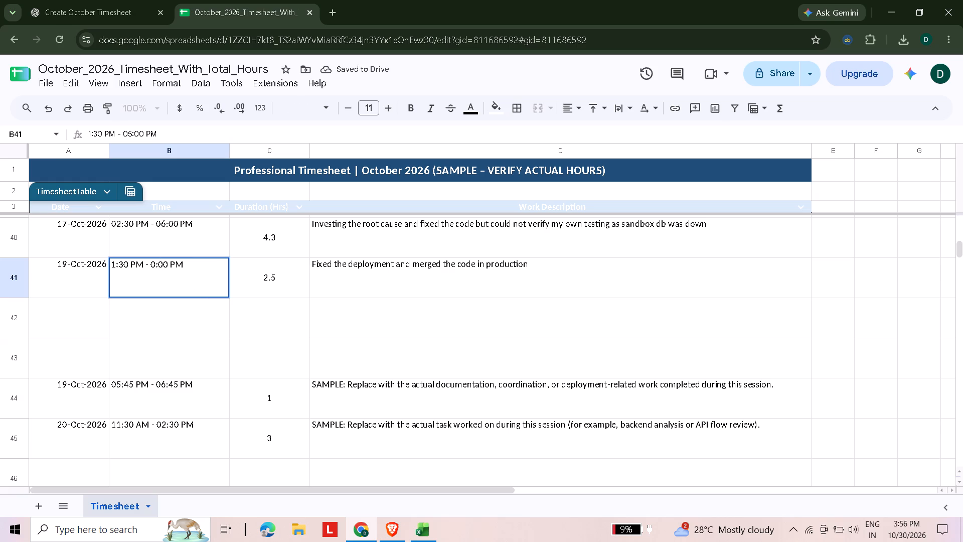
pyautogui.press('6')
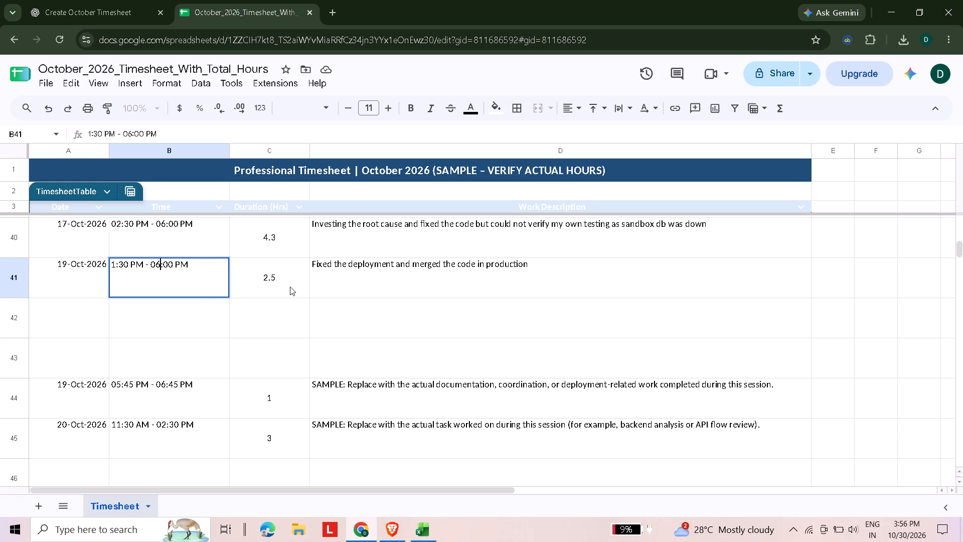
# Enter 5:.3 as the duration of the 19-Oct-2026, 1:30 PM - 06:00 PM session.
pyautogui.doubleClick(286, 284)
pyautogui.press('BackSpace')
pyautogui.press('BackSpace')
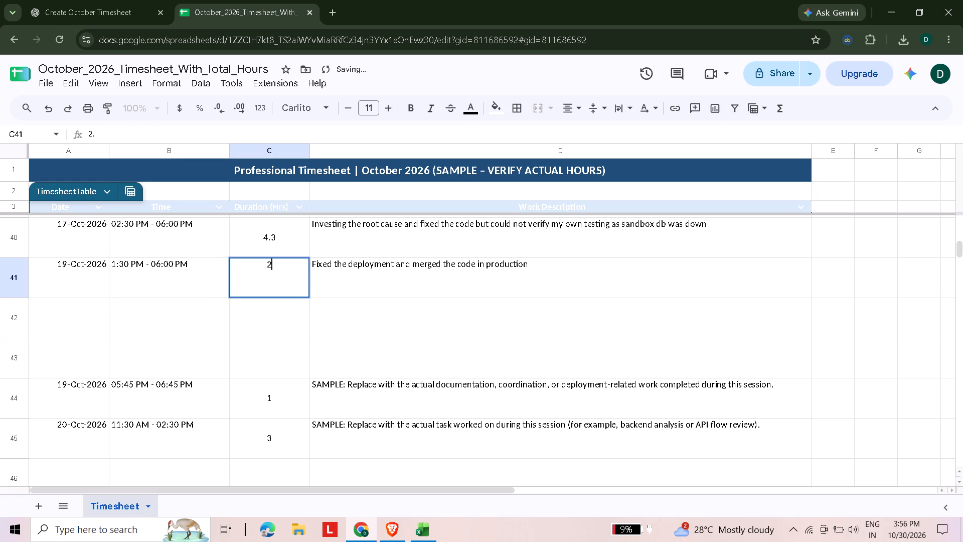
pyautogui.press('BackSpace')
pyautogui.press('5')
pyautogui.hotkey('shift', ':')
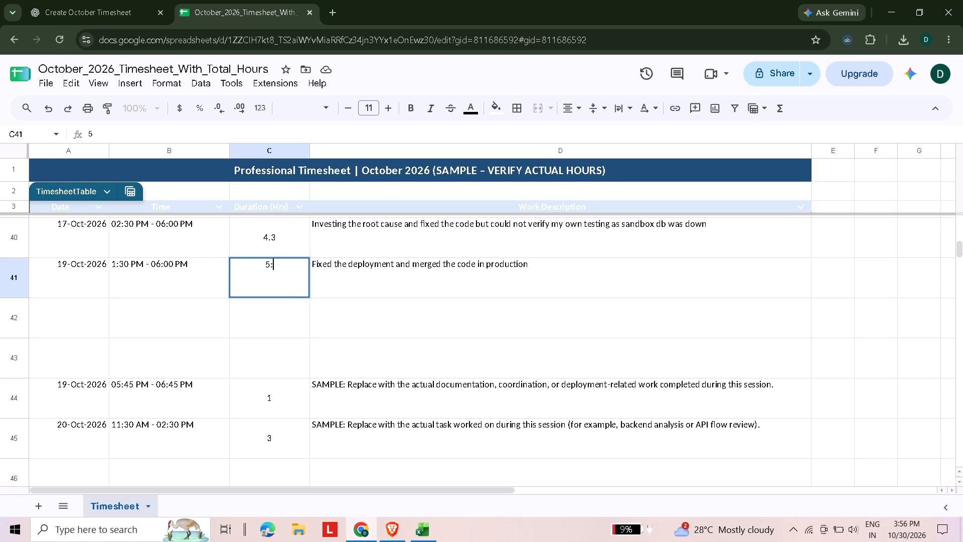
pyautogui.press('Insert')
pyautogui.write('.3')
pyautogui.click(402, 297)
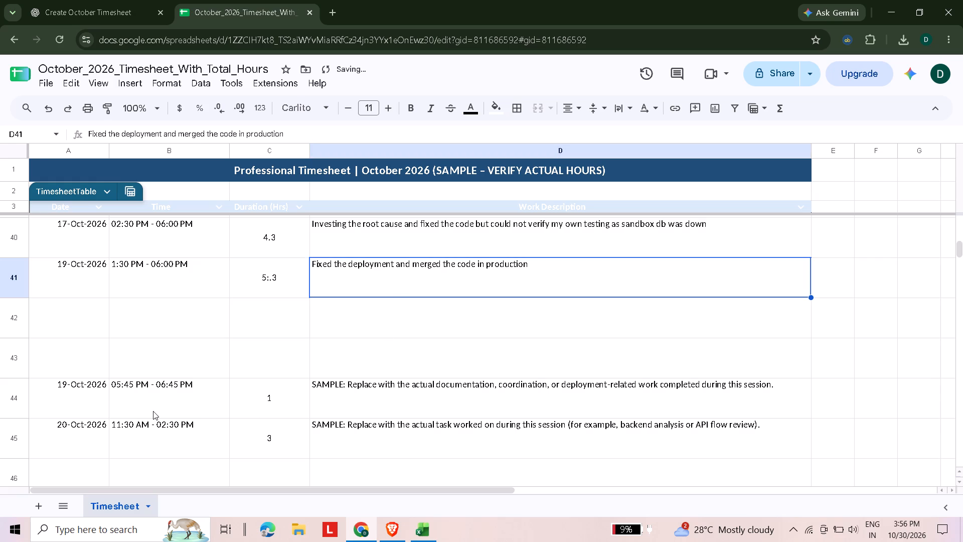
# Clear the sample row for 19-Oct-2026, 05:45 PM - 06:45 PM.
pyautogui.moveTo(821, 395); pyautogui.dragTo(7, 411)
pyautogui.press('Delete')
# Look through the Stylopay Tech Team chat in Brave from Oct 19 to Oct 26 for work on the following timesheet dates.
pyautogui.hotkey('alt', 'Tab')
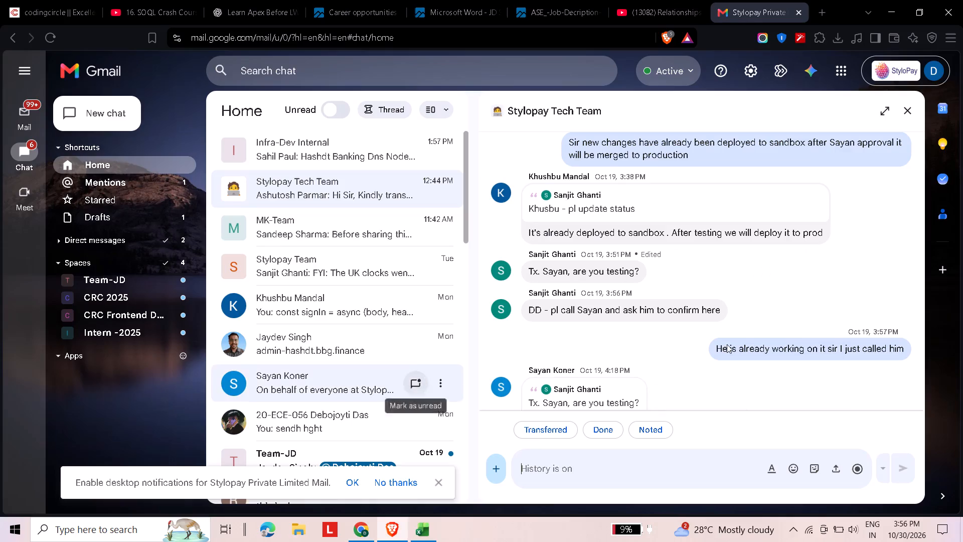
pyautogui.scroll(-20, 846, 287)
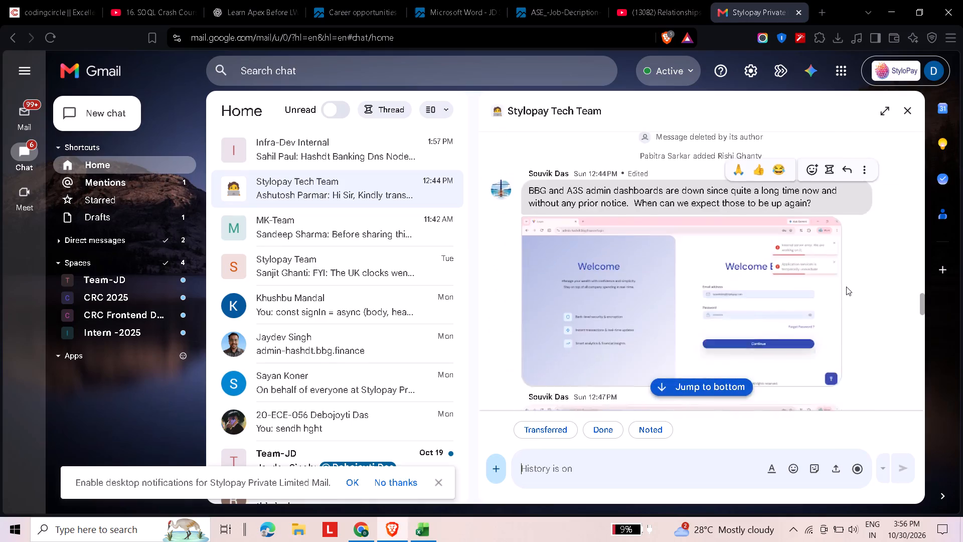
pyautogui.scroll(-3, 846, 287)
pyautogui.hotkey('alt', 'Tab')
pyautogui.scroll(-3, 552, 325)
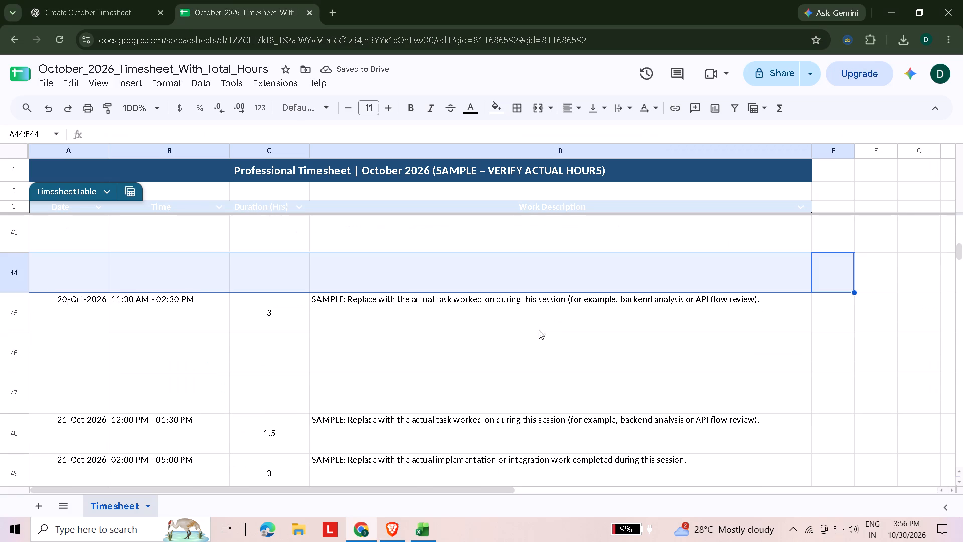
pyautogui.scroll(1, 533, 339)
pyautogui.hotkey('alt', 'Tab')
pyautogui.scroll(-2, 695, 374)
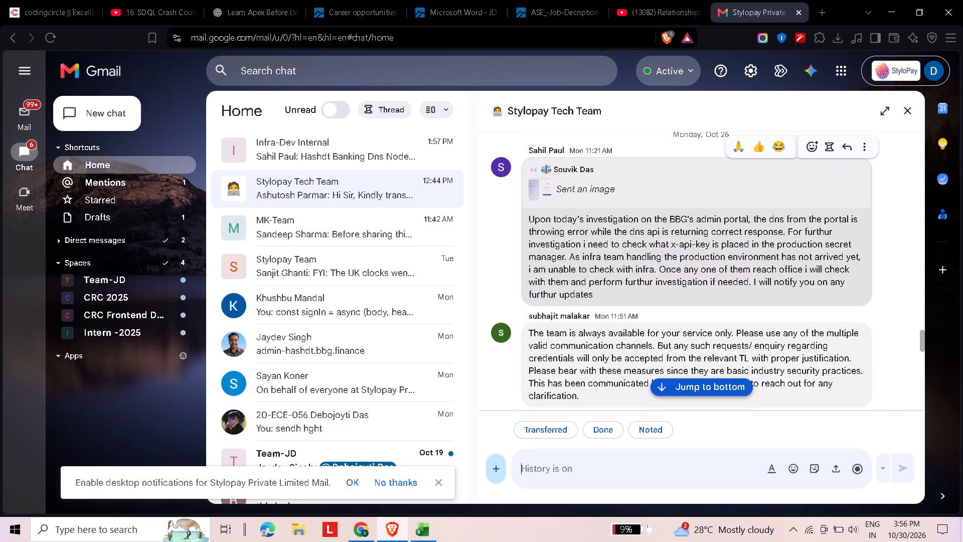
pyautogui.scroll(2, 707, 198)
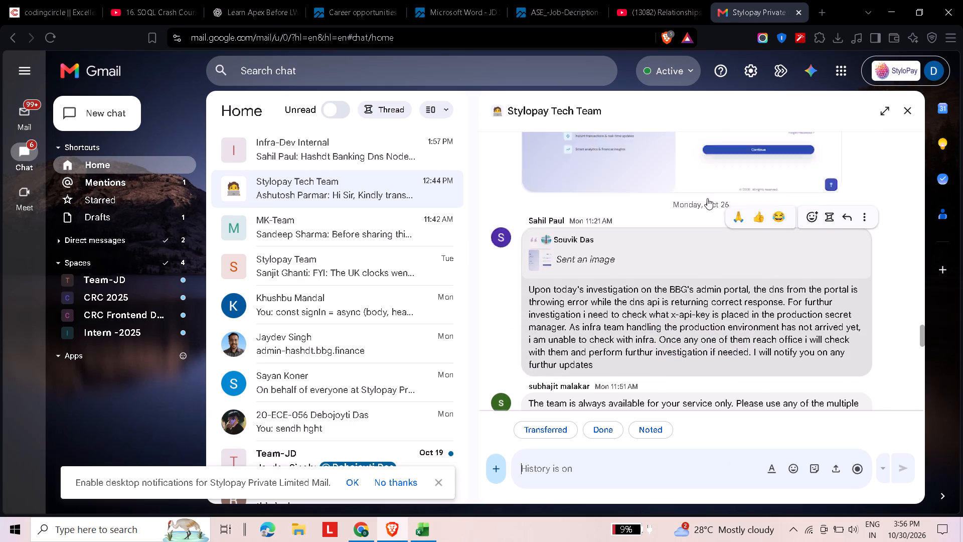
# Back in the Google Sheets timesheet, review the rows through 30-Oct-2026 and back to mid-October for sample descriptions still needing replacement.
pyautogui.hotkey('alt', 'Tab')
pyautogui.scroll(-3, 536, 353)
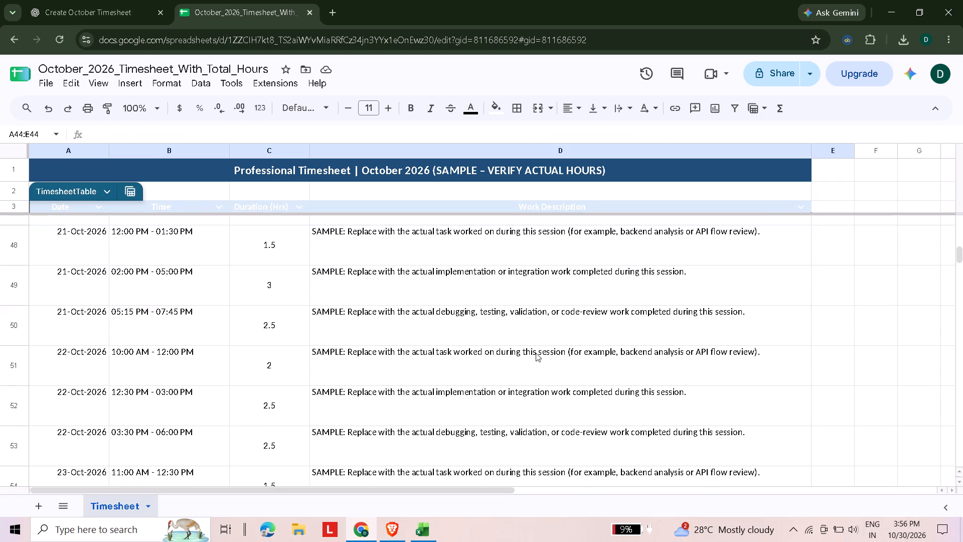
pyautogui.scroll(-4, 531, 352)
pyautogui.scroll(-1, 478, 380)
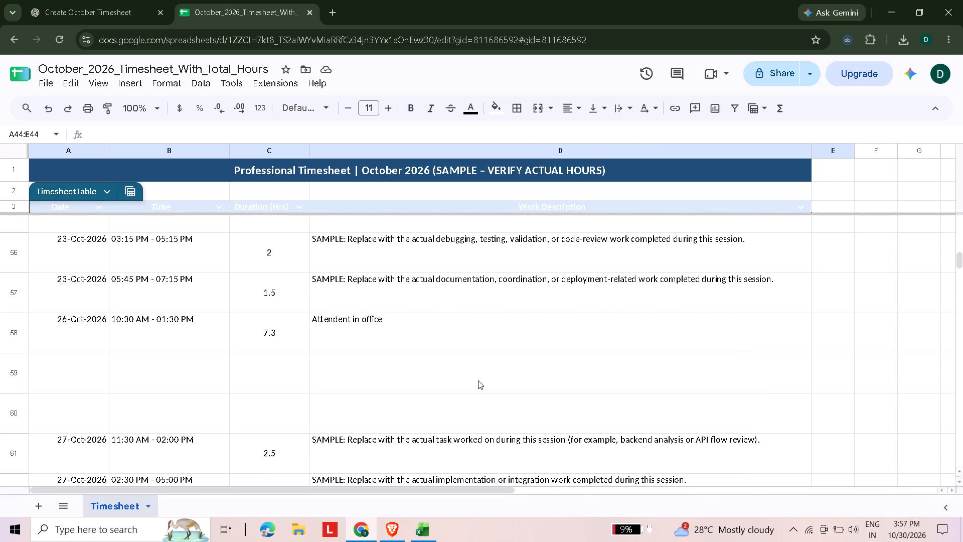
pyautogui.scroll(-8, 478, 380)
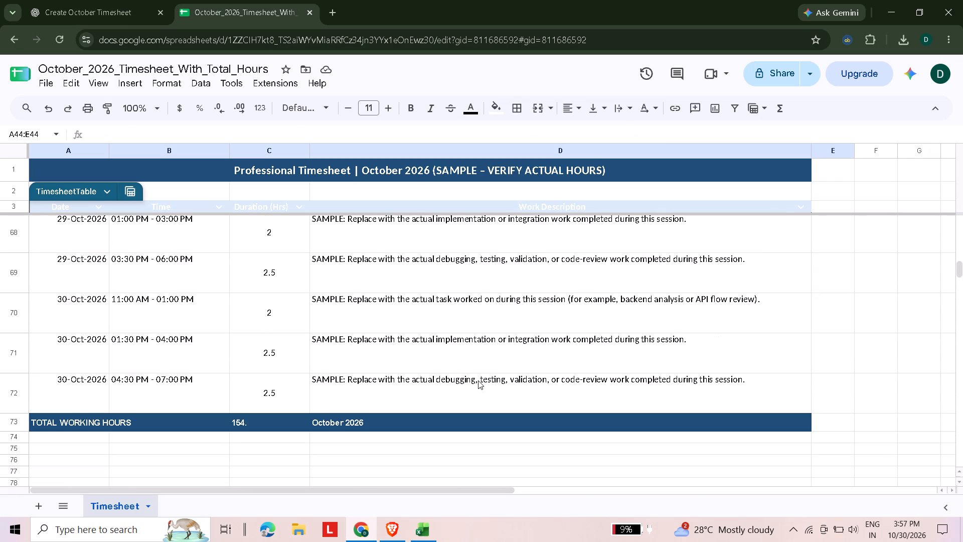
pyautogui.scroll(6, 478, 380)
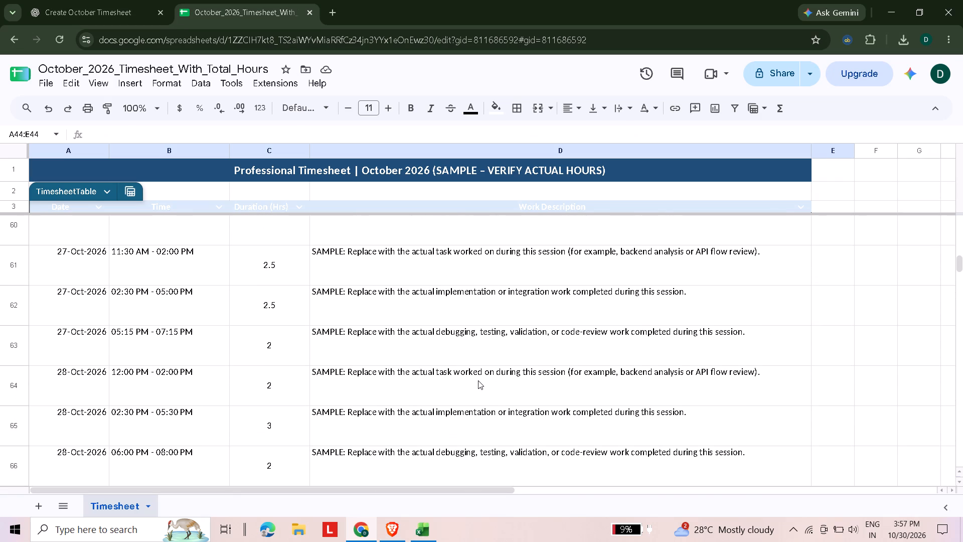
pyautogui.doubleClick(496, 335)
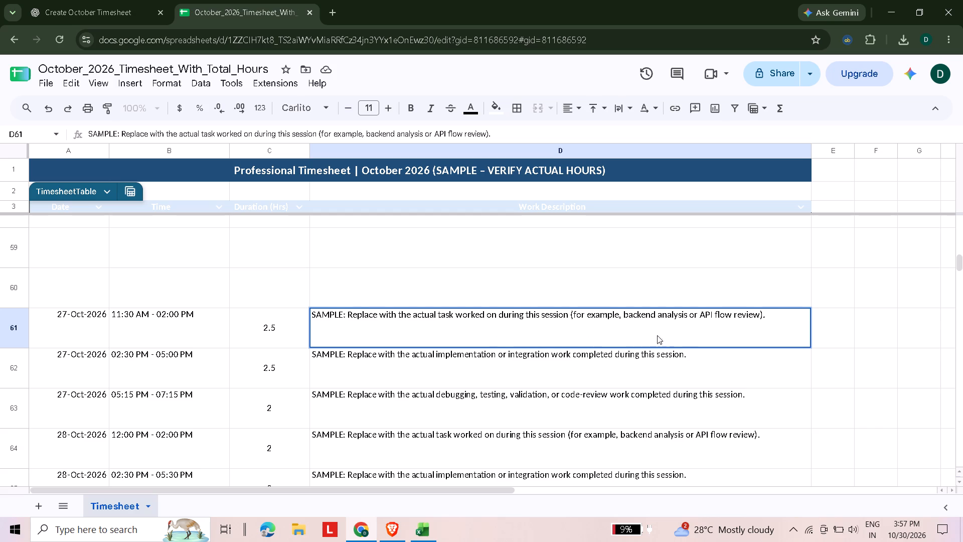
pyautogui.scroll(4, 735, 346)
pyautogui.click(779, 289)
pyautogui.scroll(2, 779, 289)
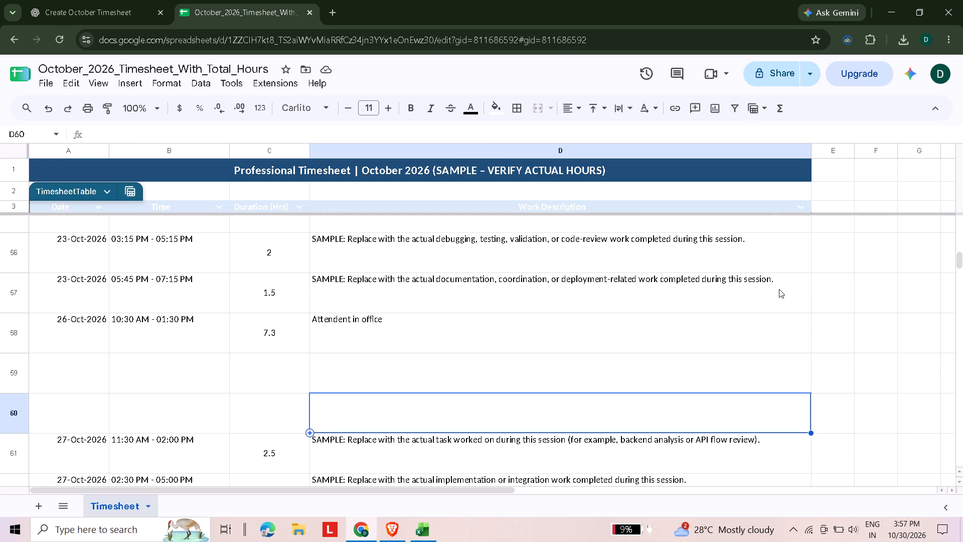
pyautogui.scroll(14, 764, 302)
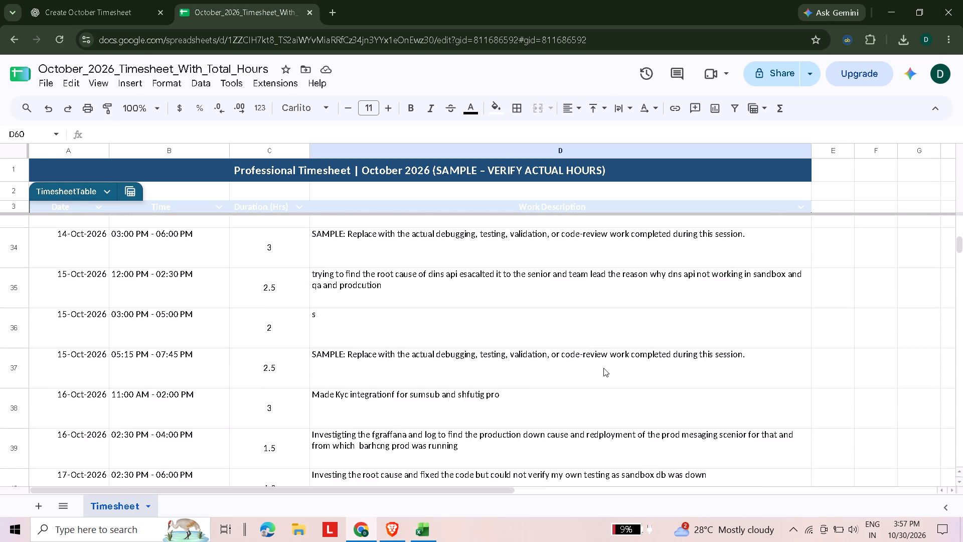
# Look through the timesheet rows from 06-Oct-2026 to 21-Oct-2026 for descriptions still needing replacement.
pyautogui.scroll(7, 602, 369)
pyautogui.scroll(6, 576, 427)
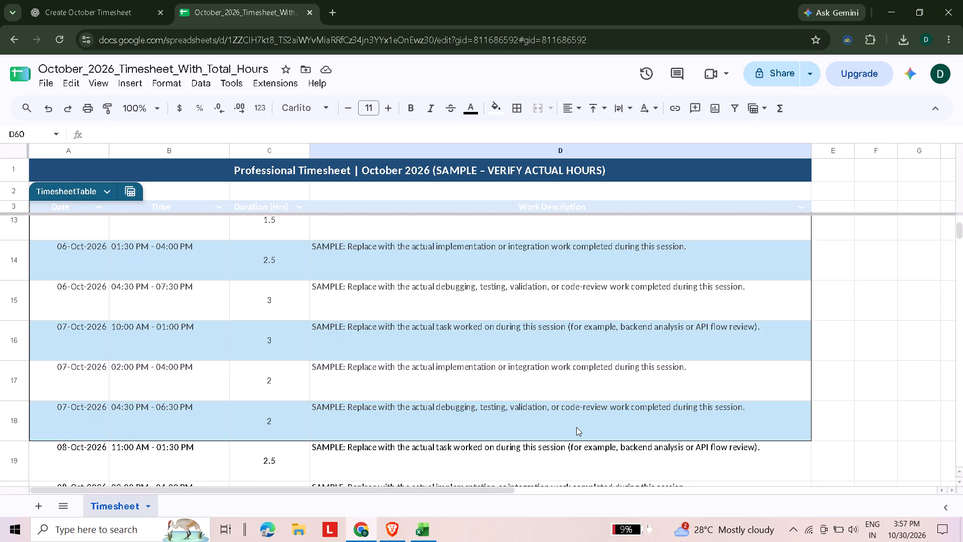
pyautogui.scroll(-12, 636, 405)
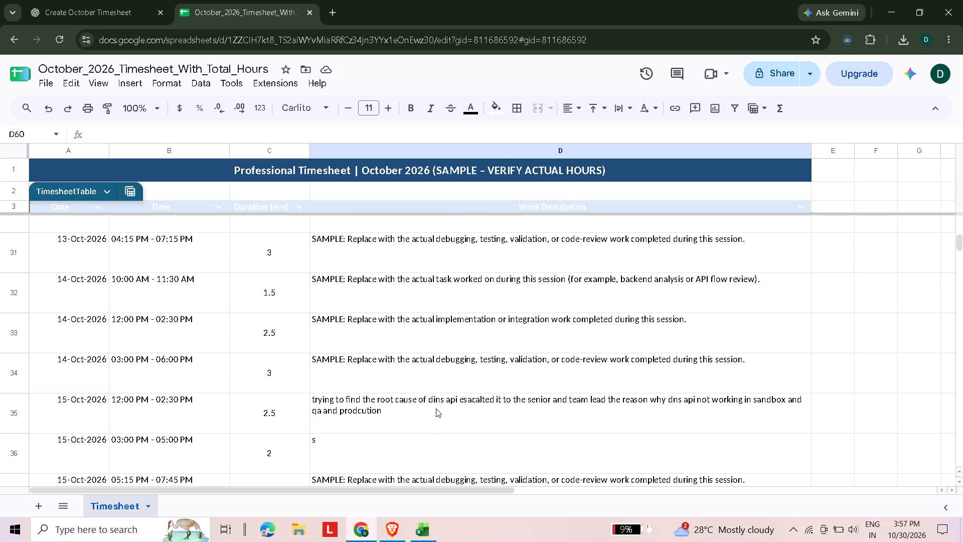
pyautogui.scroll(-2, 437, 437)
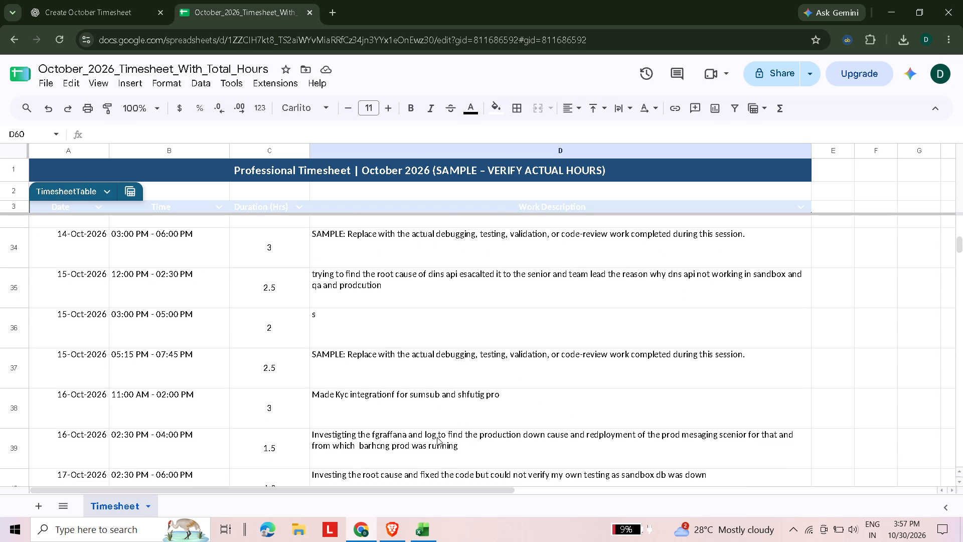
pyautogui.scroll(-4, 437, 437)
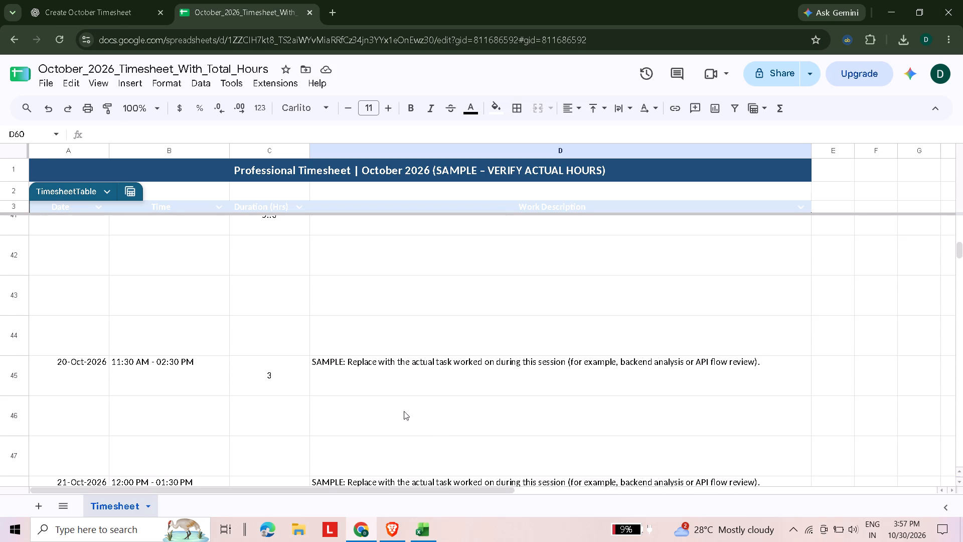
pyautogui.scroll(-1, 403, 405)
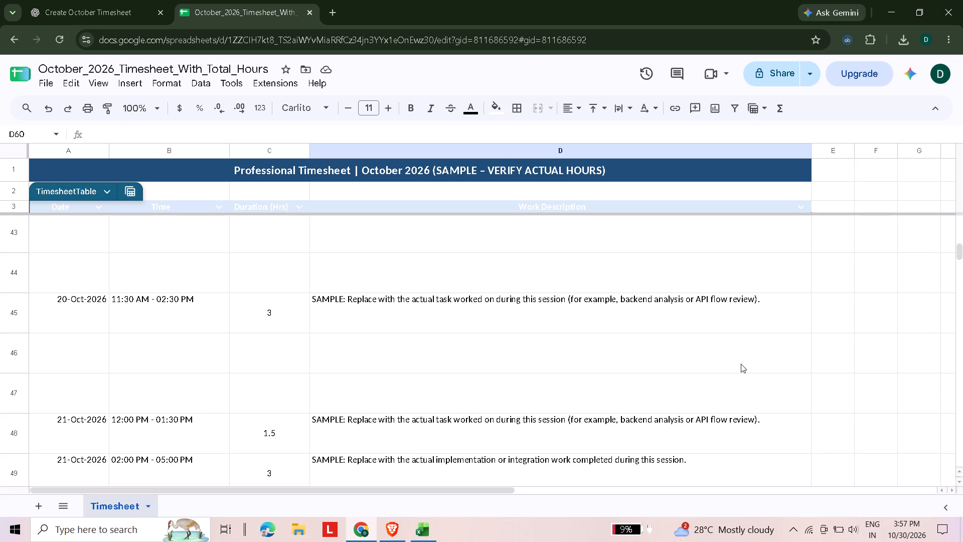
# Check 20 October in the system calendar and clear the 20-Oct-2026, 11:30 AM - 02:30 PM timesheet row.
pyautogui.click(911, 541)
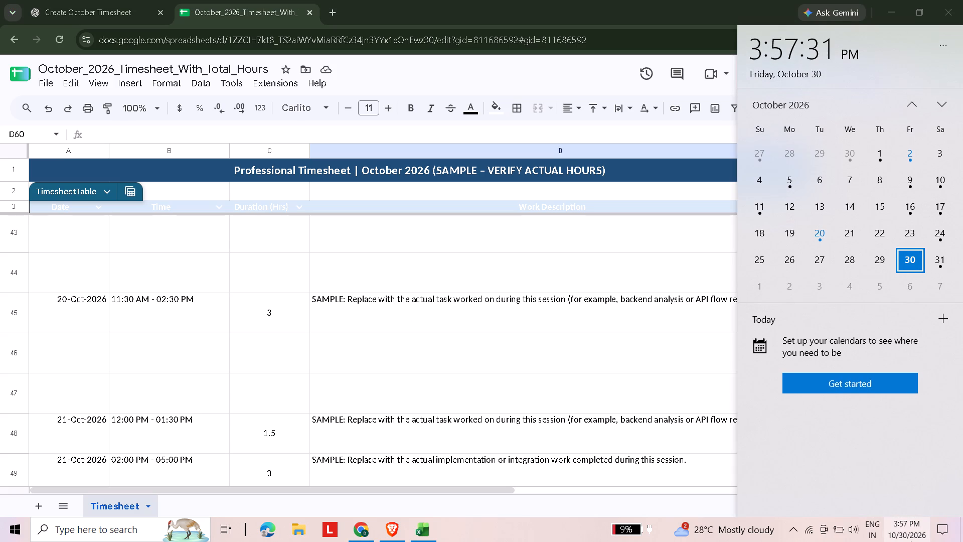
pyautogui.click(821, 236)
pyautogui.click(636, 320)
pyautogui.moveTo(837, 315); pyautogui.dragTo(540, 324)
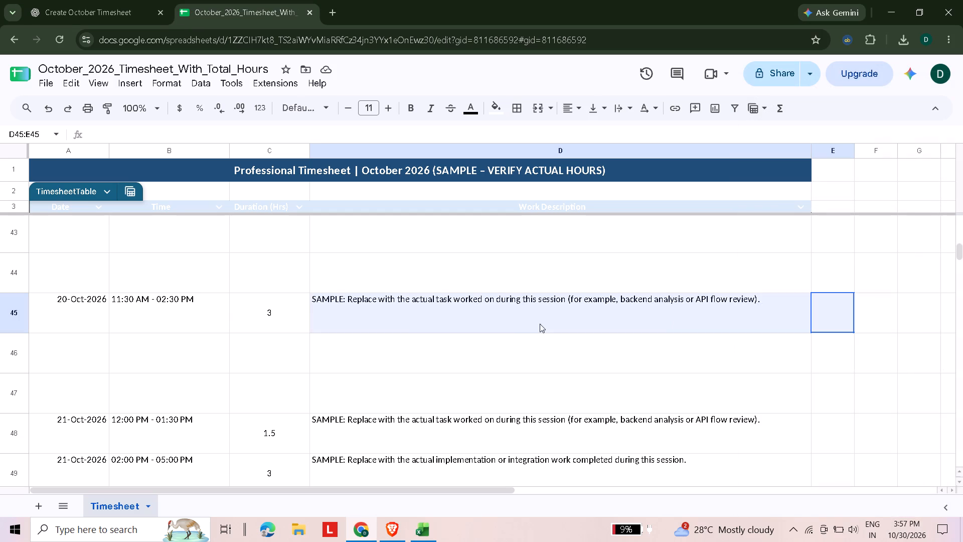
pyautogui.moveTo(540, 324); pyautogui.dragTo(94, 307)
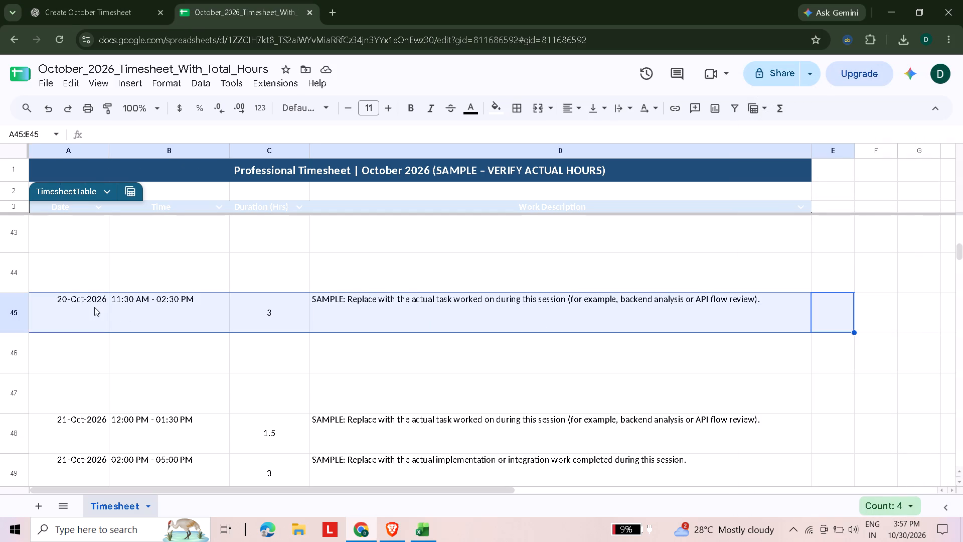
pyautogui.press('Delete')
# Set the 21-Oct-2026, 12:00 PM description to "Started doing poc how to implemnt logger using cloud watch or morgan logger which is for node".
pyautogui.scroll(3, 106, 308)
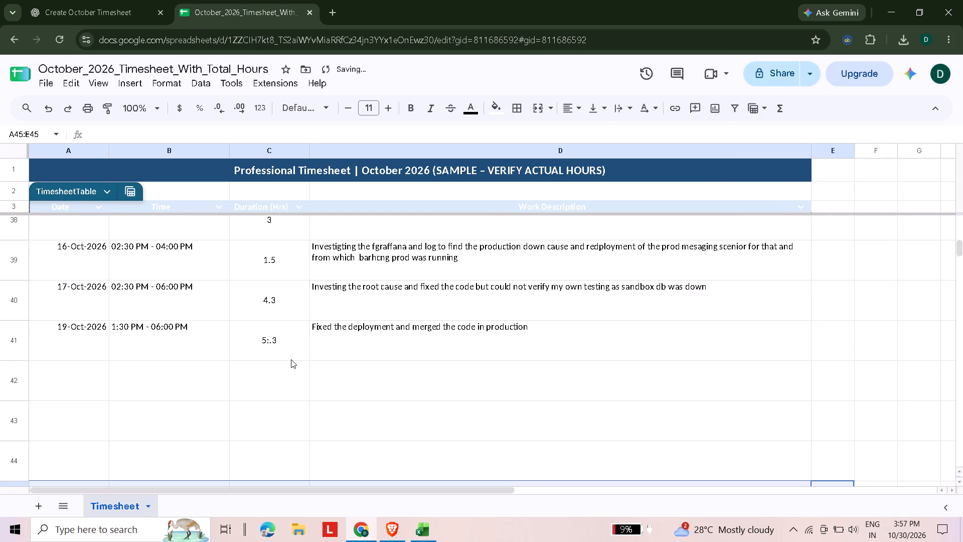
pyautogui.scroll(-5, 291, 359)
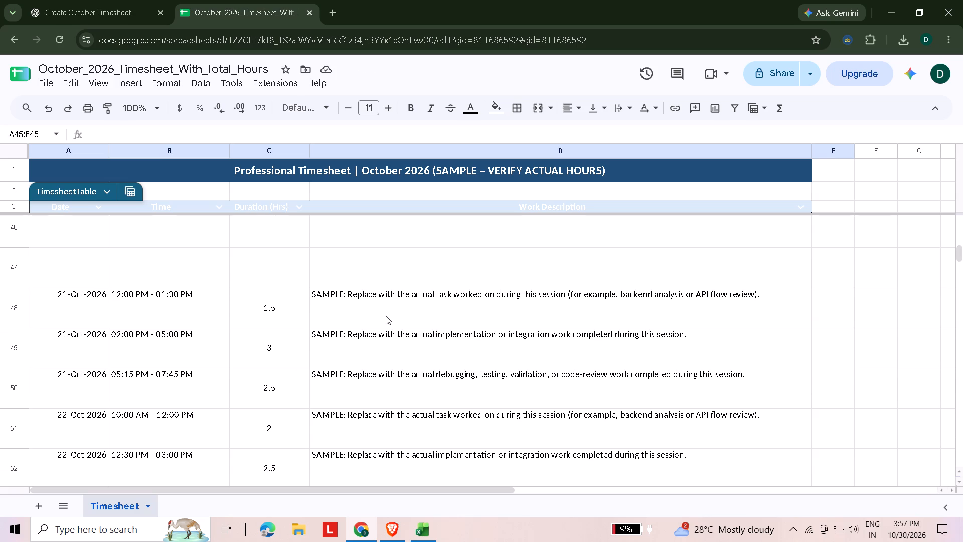
pyautogui.doubleClick(389, 312)
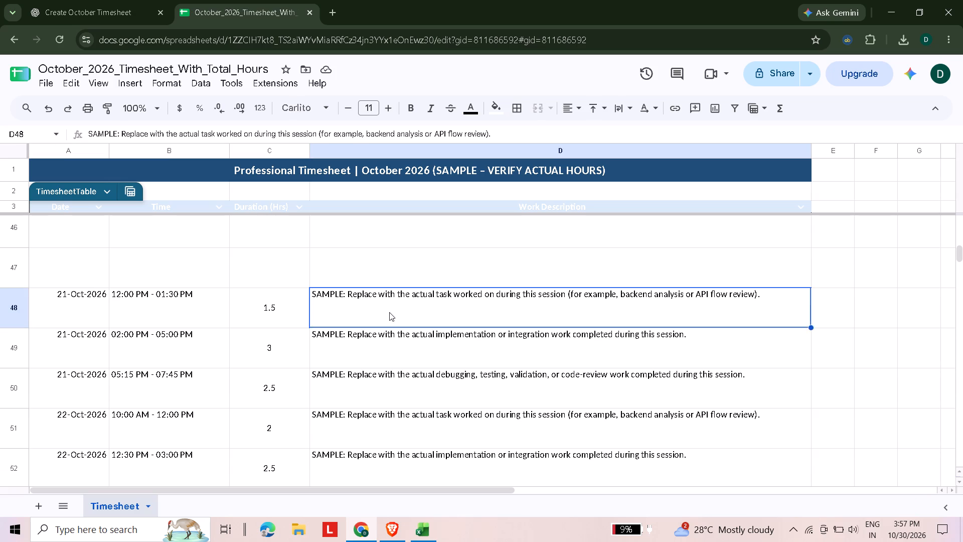
pyautogui.tripleClick(446, 294)
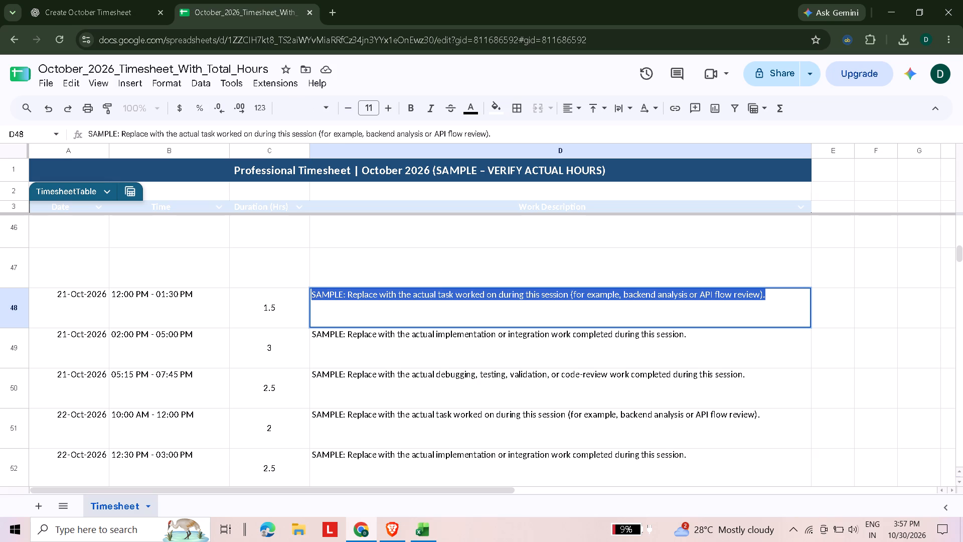
pyautogui.write('Started')
pyautogui.press('space')
pyautogui.write('implmente')
pyautogui.press('BackSpace')
pyautogui.press('BackSpace')
pyautogui.press('BackSpace')
pyautogui.press('BackSpace')
pyautogui.press('BackSpace')
pyautogui.press('BackSpace')
pyautogui.press('BackSpace')
pyautogui.press('BackSpace')
pyautogui.press('BackSpace')
pyautogui.press('BackSpace')
pyautogui.press('BackSpace')
pyautogui.press('BackSpace')
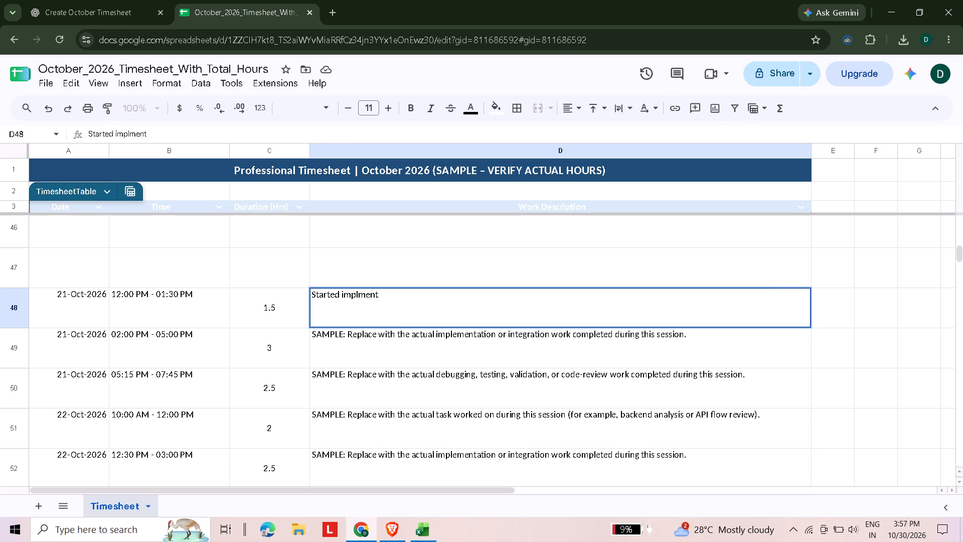
pyautogui.press('BackSpace')
pyautogui.press('BackSpace')
pyautogui.press('BackSpace')
pyautogui.press('BackSpace')
pyautogui.write('tarted pi')
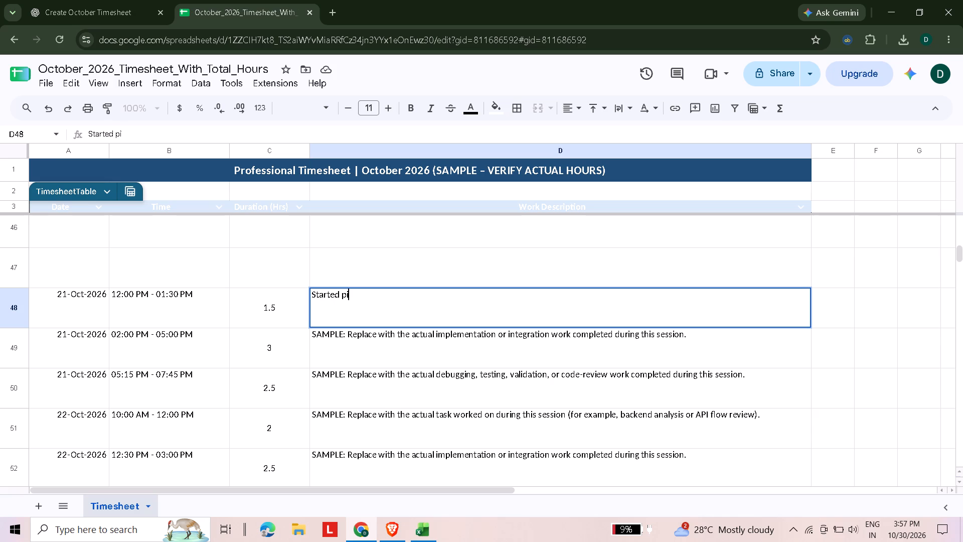
pyautogui.press('BackSpace')
pyautogui.press('BackSpace')
pyautogui.write('doing poc')
pyautogui.press('space')
pyautogui.write('how to implemnt logger')
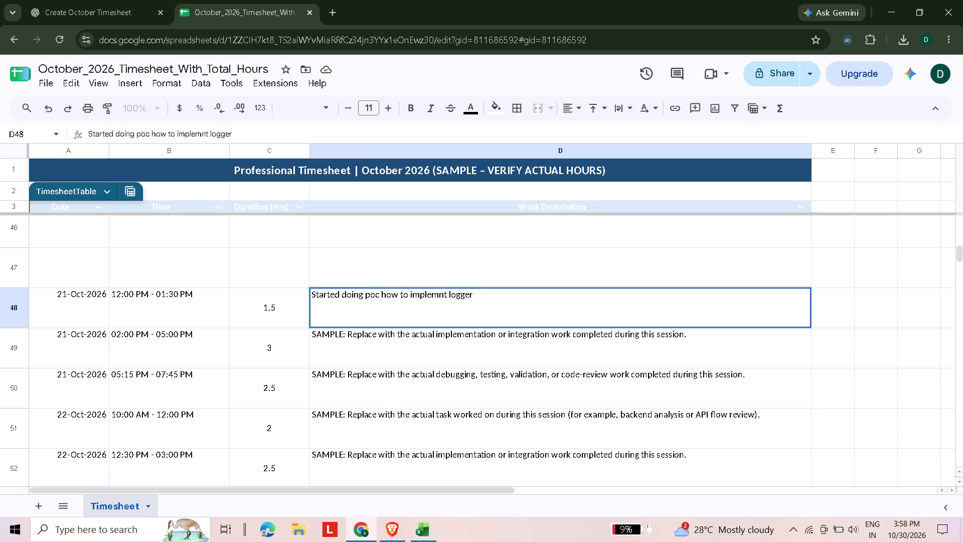
pyautogui.press('space')
pyautogui.write('usign')
pyautogui.press('BackSpace')
pyautogui.press('BackSpace')
pyautogui.write('ng cloud watch or mo')
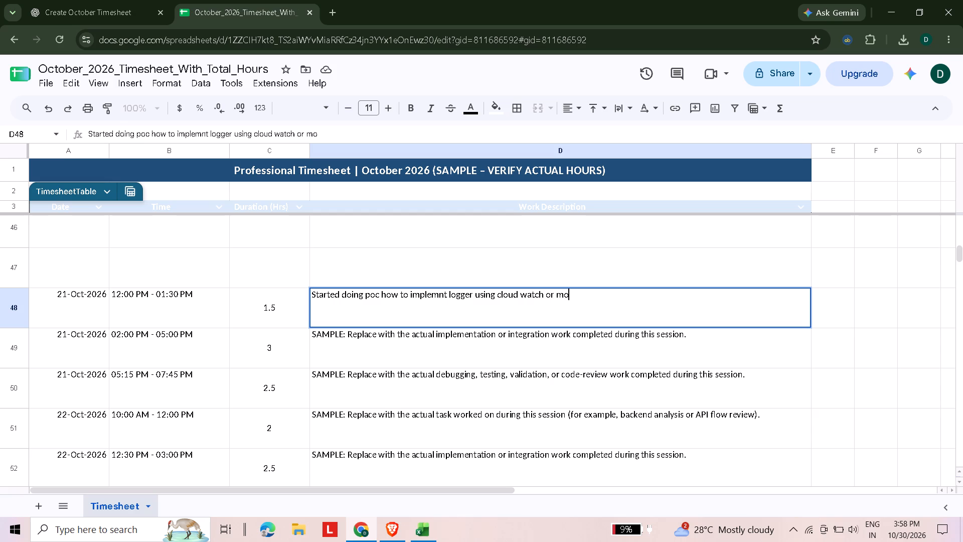
pyautogui.write('egan')
pyautogui.press('space')
pyautogui.press('BackSpace')
pyautogui.press('BackSpace')
pyautogui.press('BackSpace')
pyautogui.press('BackSpace')
pyautogui.press('BackSpace')
pyautogui.write('rgan logger whihc')
pyautogui.press('space')
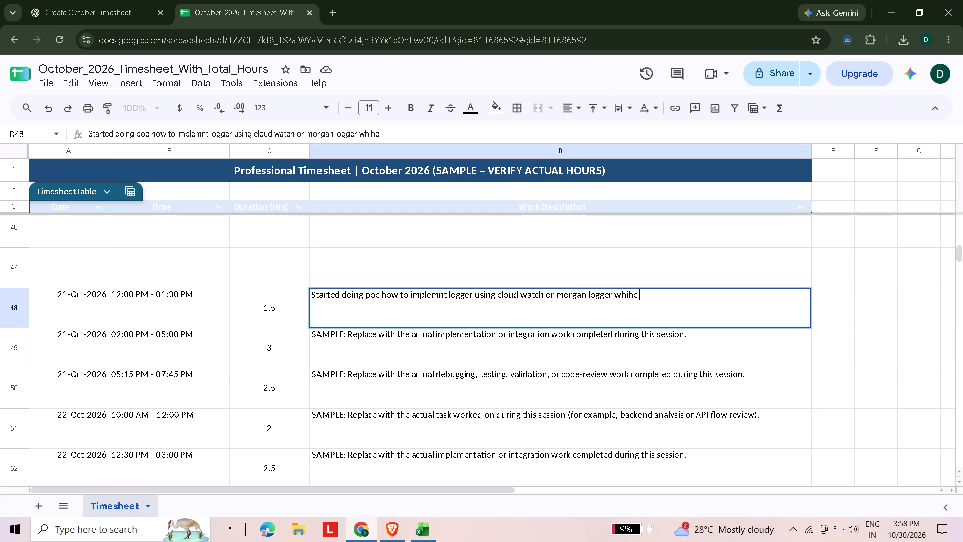
pyautogui.press('BackSpace')
pyautogui.press('BackSpace')
pyautogui.press('BackSpace')
pyautogui.write('ch is for node')
# Replace the 21-Oct-2026, 02:00 PM - 05:00 PM sample description with the same logger POC text as the row above.
pyautogui.doubleClick(424, 337)
pyautogui.doubleClick(424, 337)
pyautogui.tripleClick(424, 337)
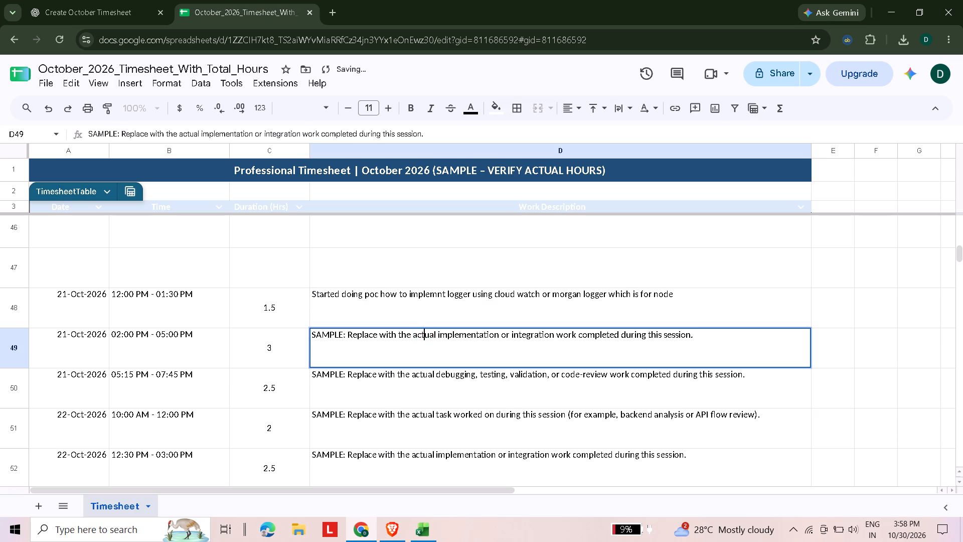
pyautogui.click(424, 337)
pyautogui.write('St')
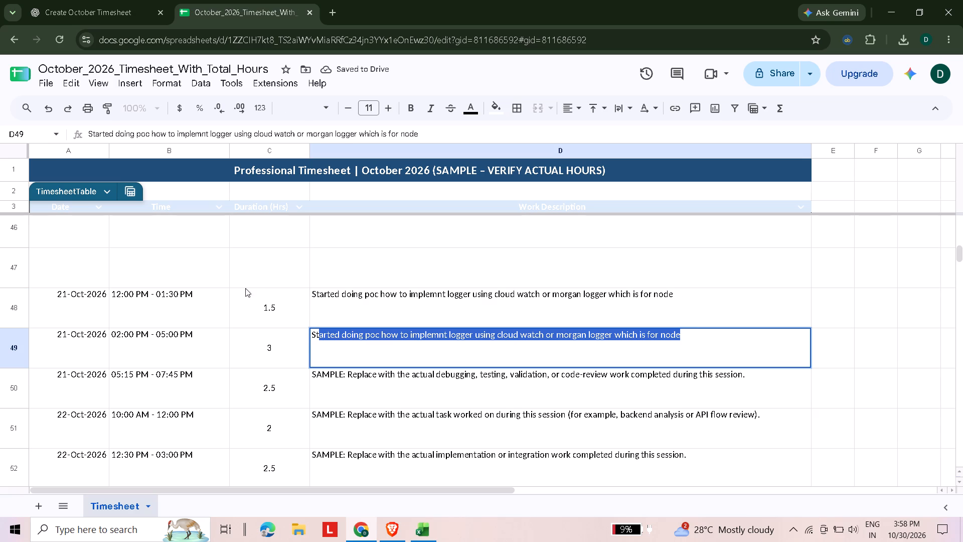
# Change the end time of the first 21-Oct-2026 session to 02:30 PM, keeping the 12:00 PM start.
pyautogui.doubleClick(169, 294)
pyautogui.click(167, 297)
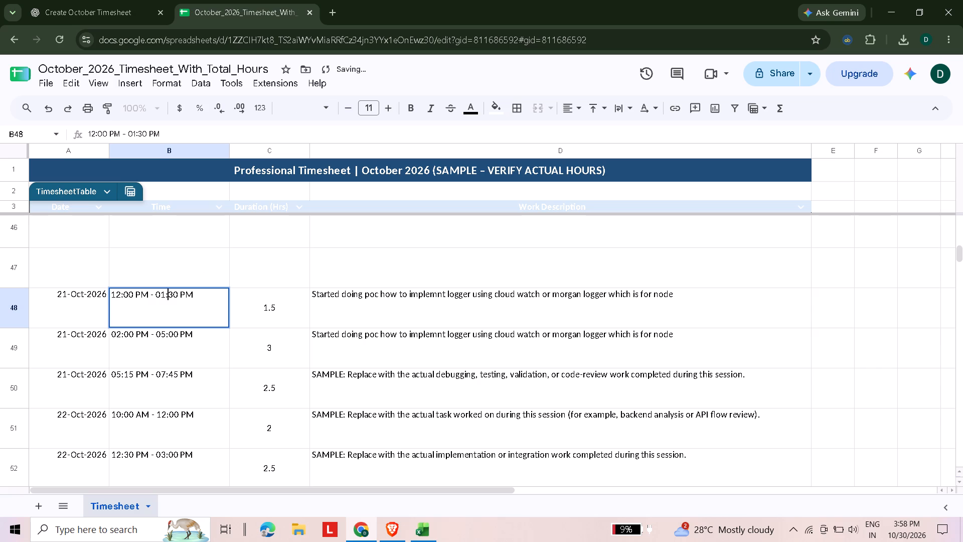
pyautogui.click(163, 298)
pyautogui.doubleClick(162, 294)
pyautogui.press('BackSpace')
pyautogui.press('2')
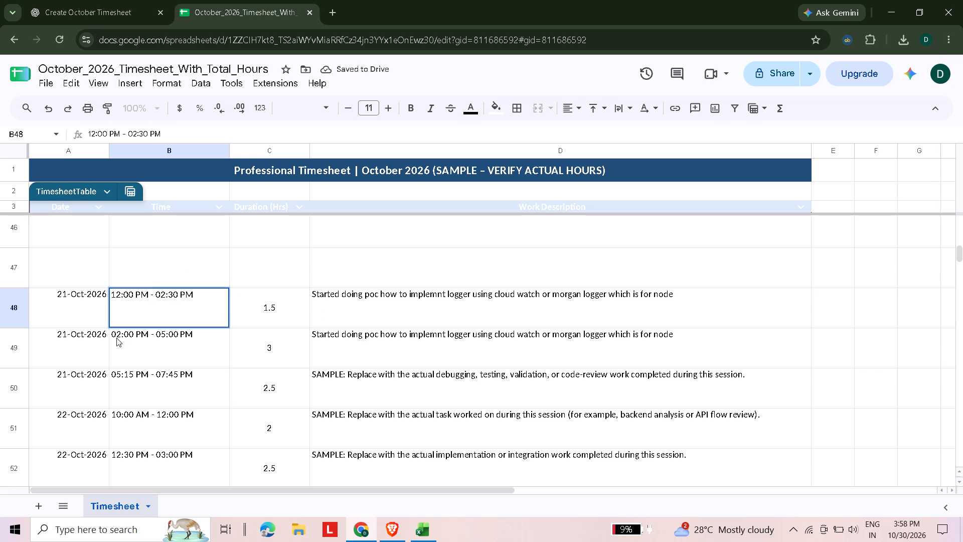
# Change the start time of the 21-Oct-2026 session ending at 05:00 PM to 02:30 PM.
pyautogui.click(120, 342)
pyautogui.doubleClick(120, 333)
pyautogui.click(120, 333)
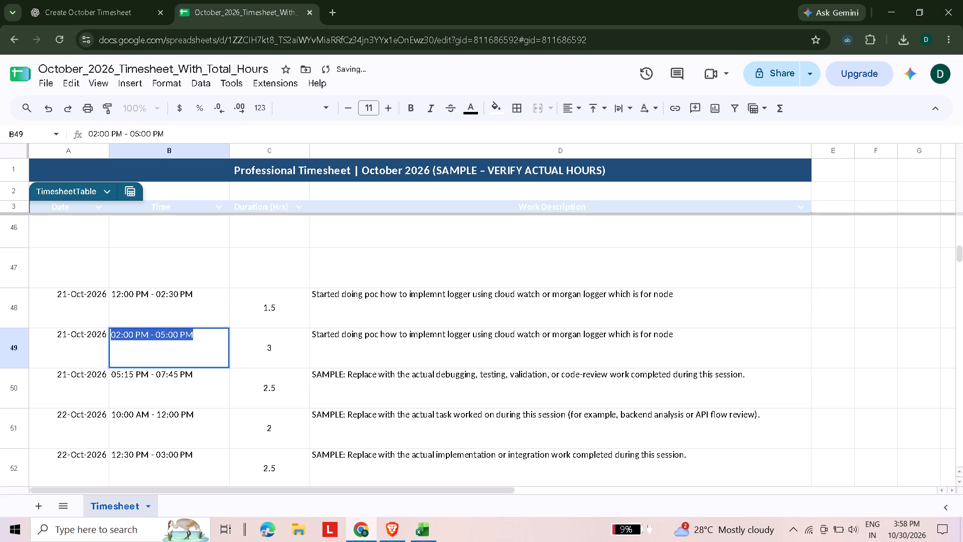
pyautogui.click(124, 337)
pyautogui.click(130, 340)
pyautogui.press('BackSpace')
pyautogui.press('3')
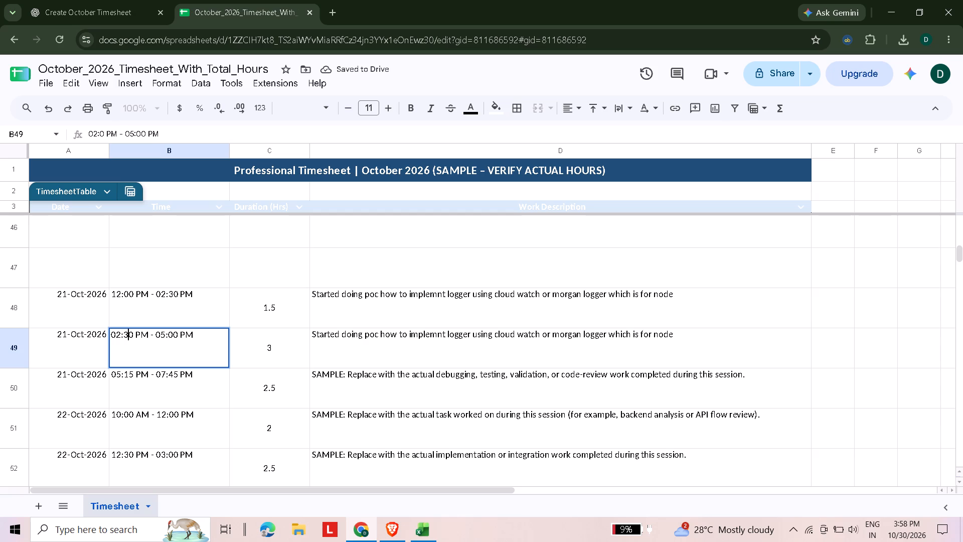
pyautogui.doubleClick(357, 354)
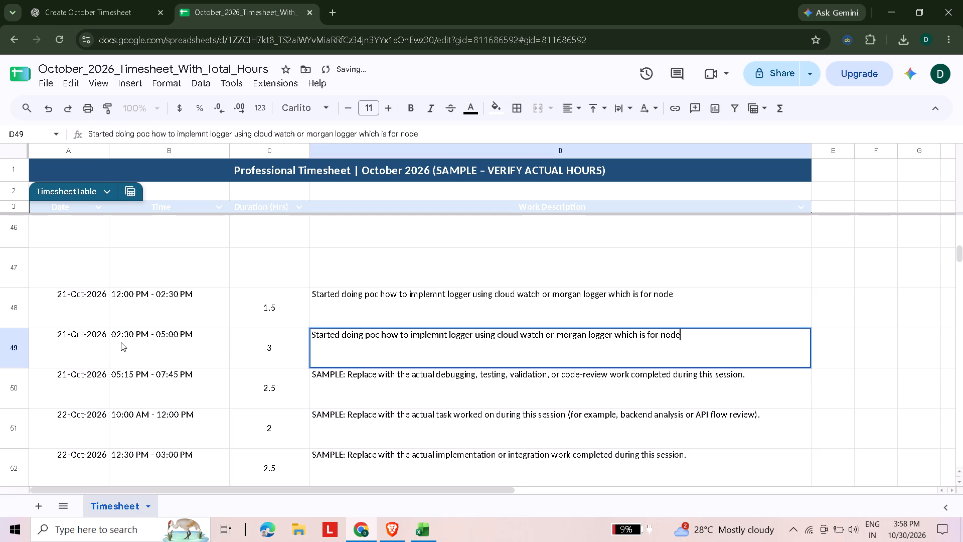
pyautogui.doubleClick(172, 332)
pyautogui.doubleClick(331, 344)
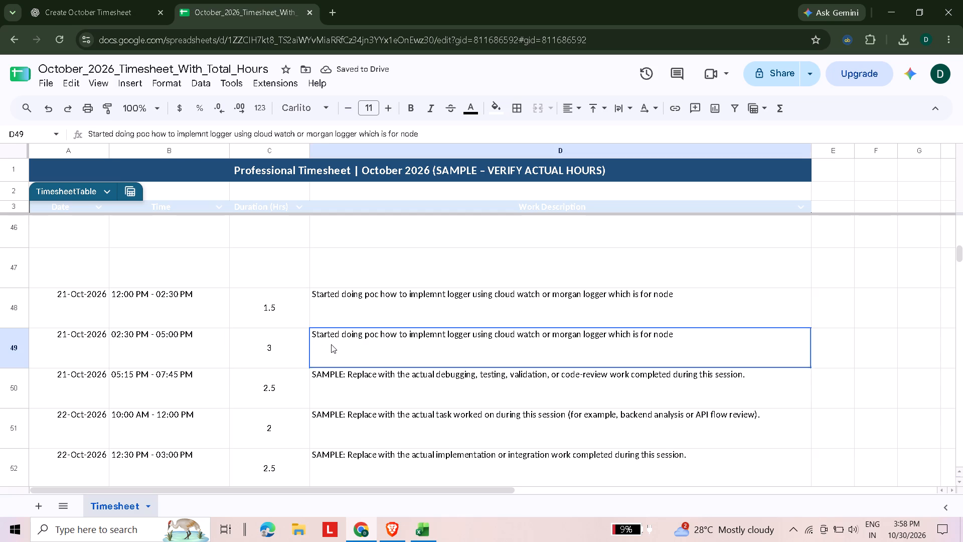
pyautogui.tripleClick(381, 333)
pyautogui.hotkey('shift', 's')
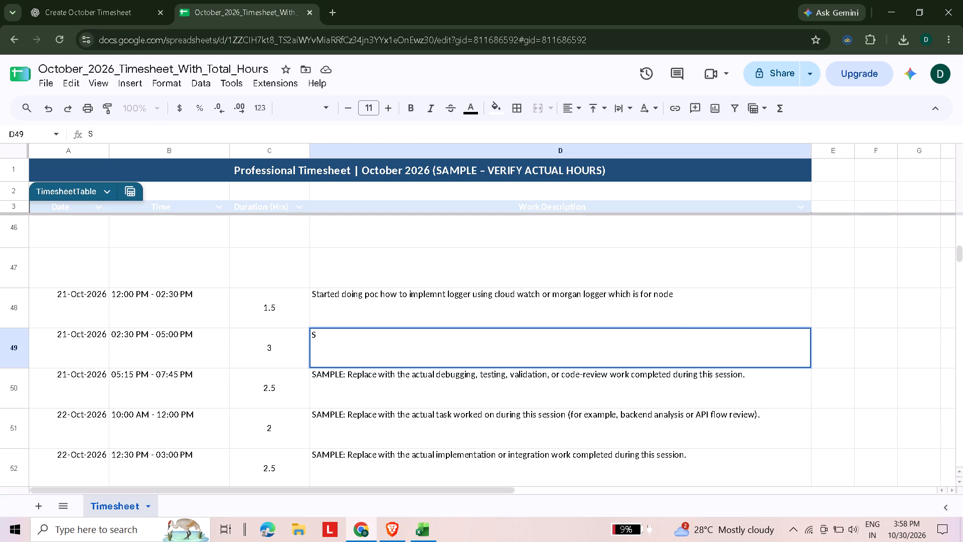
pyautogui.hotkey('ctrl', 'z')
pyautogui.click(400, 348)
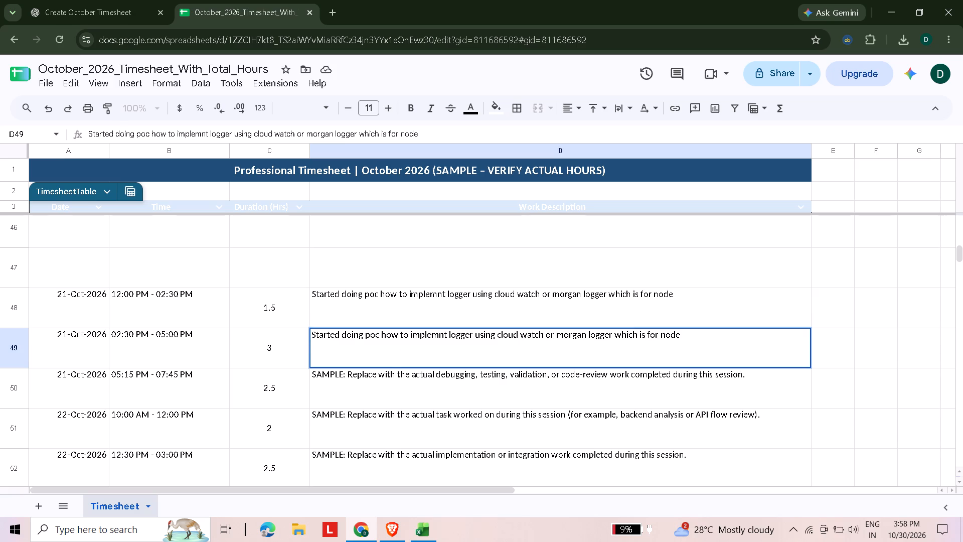
# Replace the 21-Oct-2026, 02:30 PM - 05:00 PM description with "Started implemnting loggere".
pyautogui.tripleClick(366, 333)
pyautogui.write('Started implemnting loggere4')
pyautogui.press('BackSpace')
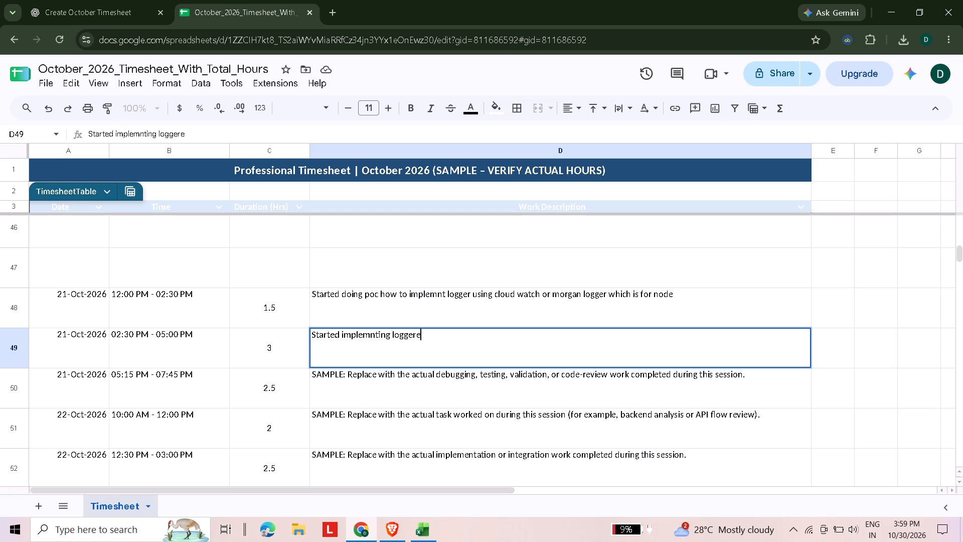
# Commit "Started implemnting loggere" as the description of the 21-Oct-2026, 02:30 PM - 05:00 PM session.
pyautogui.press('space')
pyautogui.scroll(-2, 336, 323)
pyautogui.click(346, 355)
pyautogui.click(357, 379)
# Review the timesheet rows from 21-Oct-2026 to 28-Oct-2026 against the Stylopay Tech Team chat in Brave to find sessions still needing real descriptions.
pyautogui.scroll(-2, 415, 374)
pyautogui.scroll(2, 415, 374)
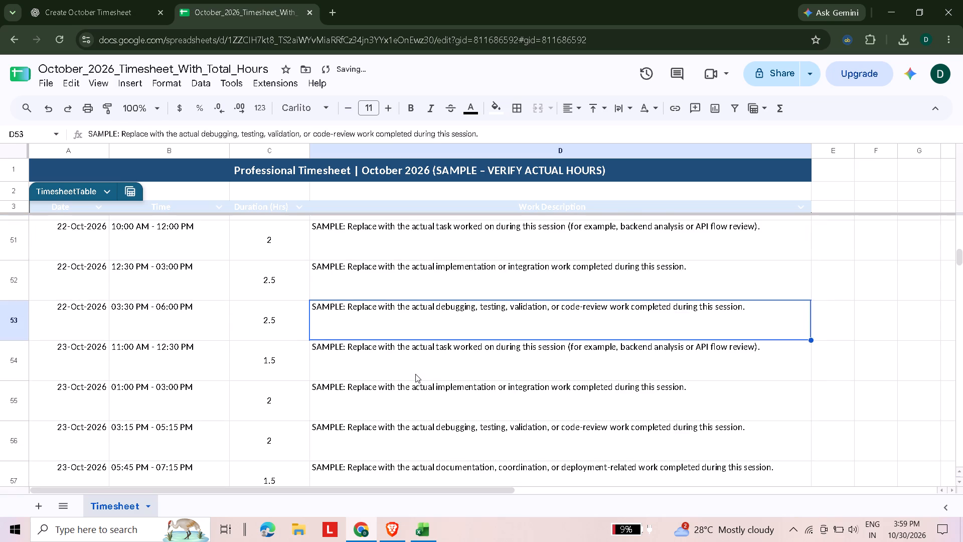
pyautogui.scroll(4, 415, 374)
pyautogui.scroll(-3, 407, 408)
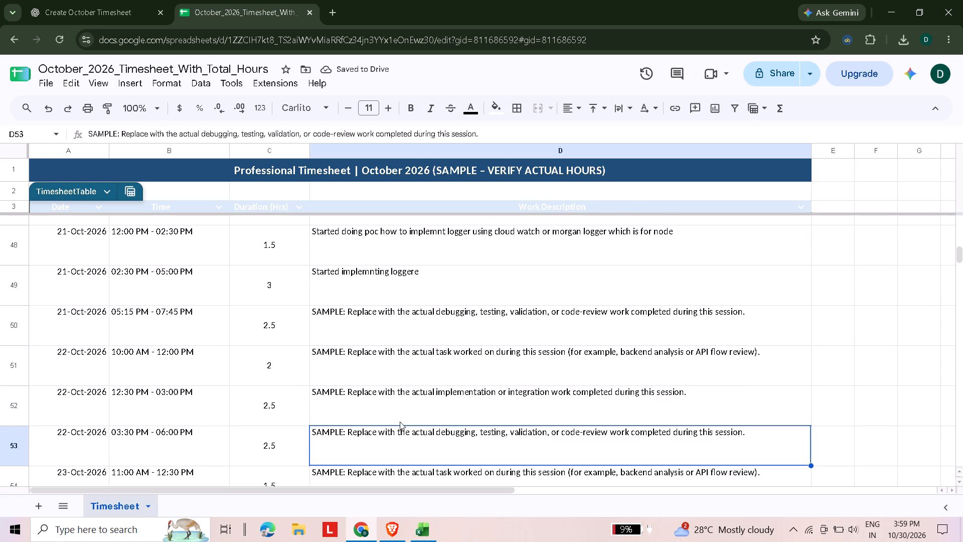
pyautogui.hotkey('alt', 'Tab')
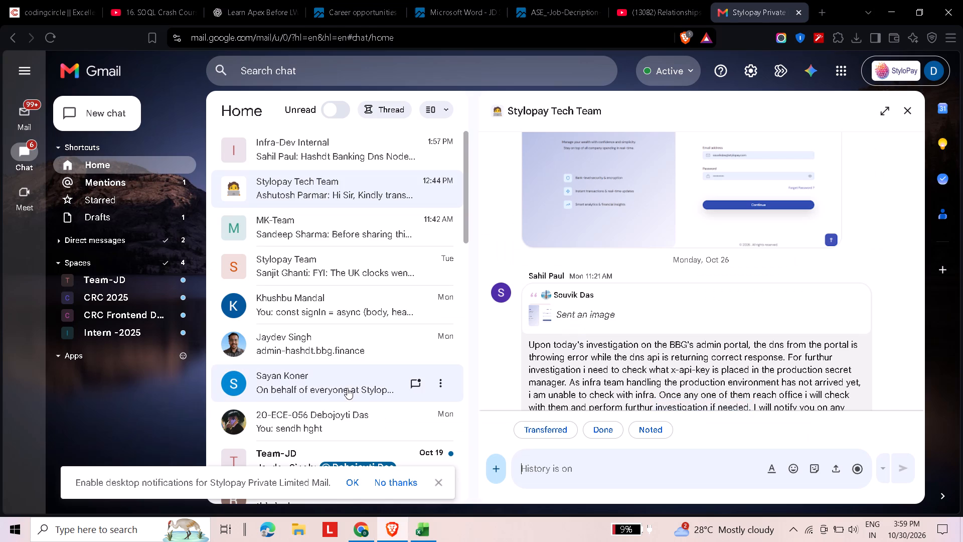
pyautogui.hotkey('alt', 'Tab')
pyautogui.hotkey('alt', 'Tab')
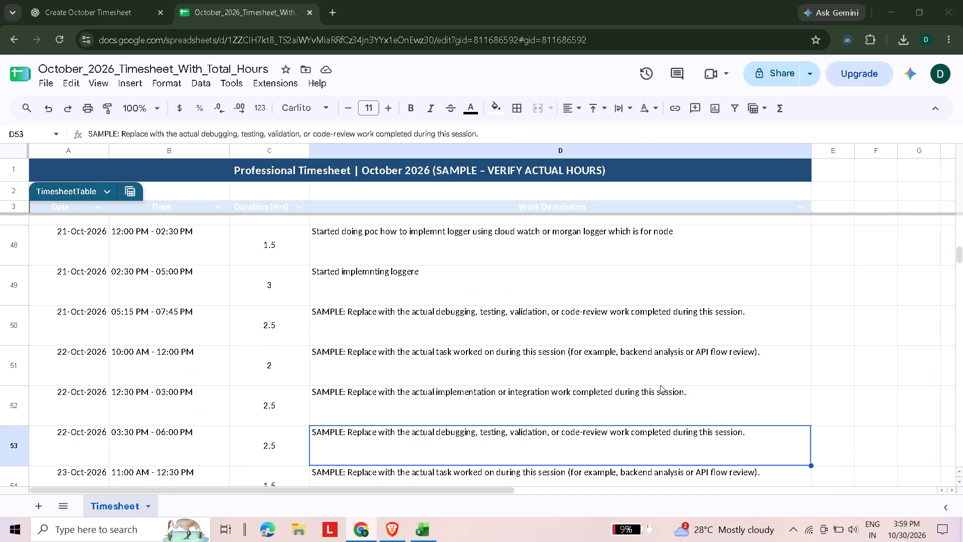
pyautogui.scroll(-5, 744, 346)
pyautogui.hotkey('alt', 'Tab')
pyautogui.scroll(-2, 711, 440)
pyautogui.scroll(-2, 414, 411)
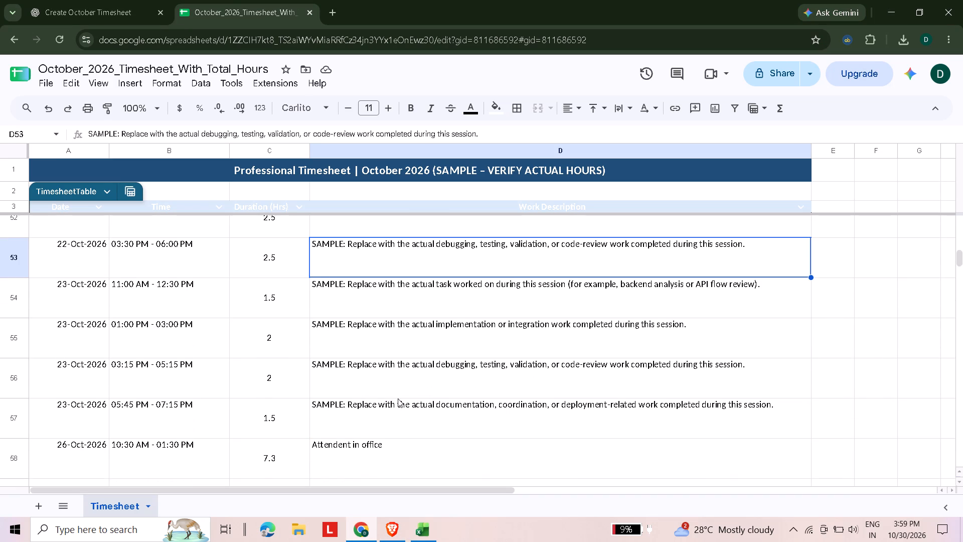
pyautogui.scroll(-3, 385, 383)
pyautogui.scroll(1, 385, 383)
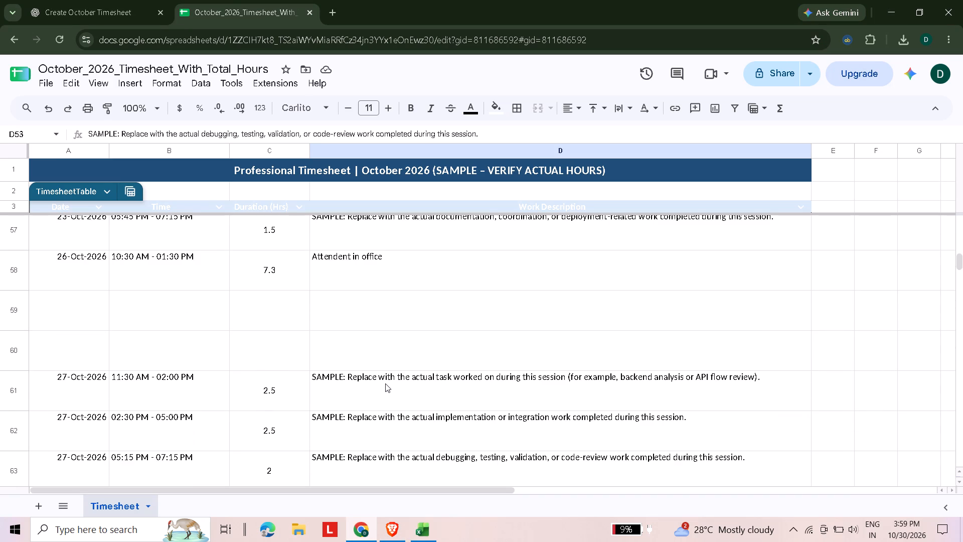
pyautogui.scroll(-2, 385, 383)
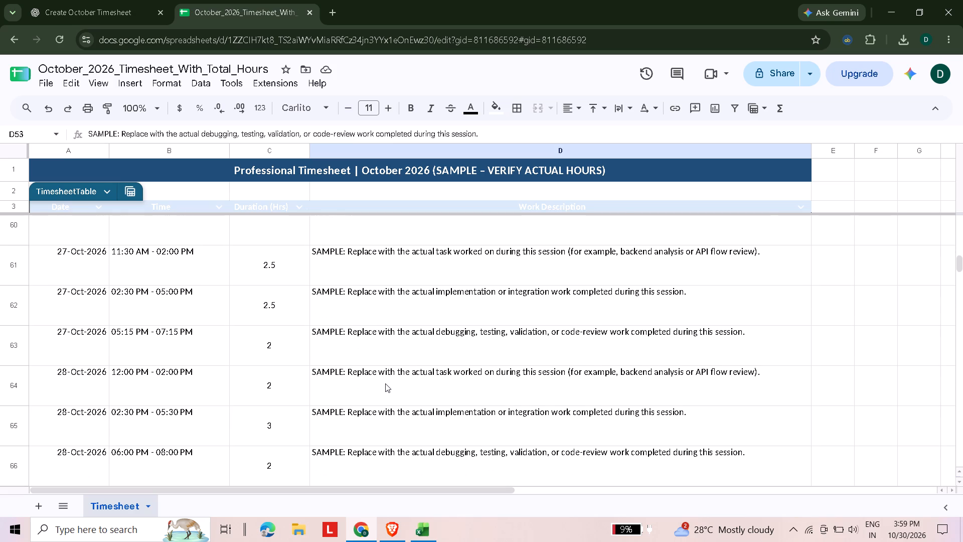
# Look through the 22 to 30 October rows for the next sample description that needs real work filled in.
pyautogui.tripleClick(391, 267)
pyautogui.scroll(-5, 460, 359)
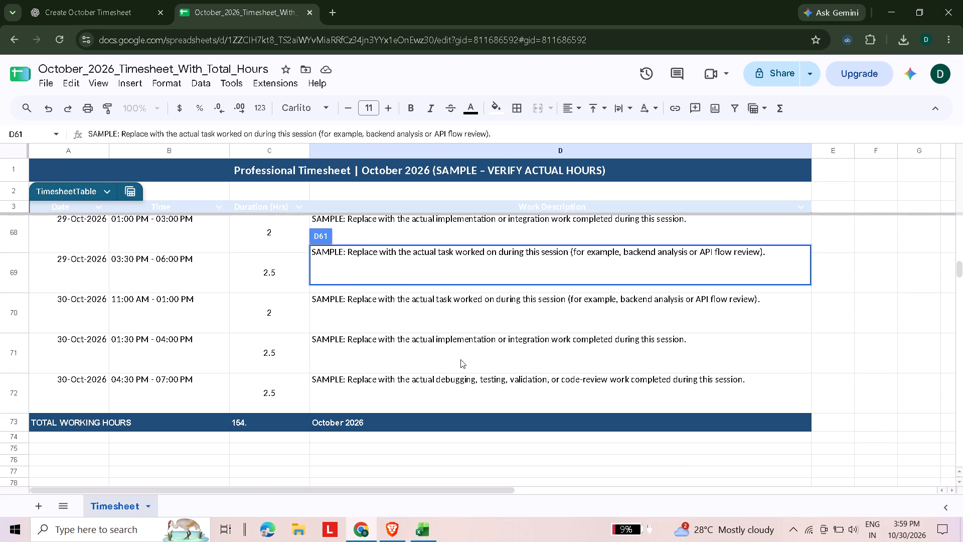
pyautogui.click(460, 359)
pyautogui.scroll(10, 460, 359)
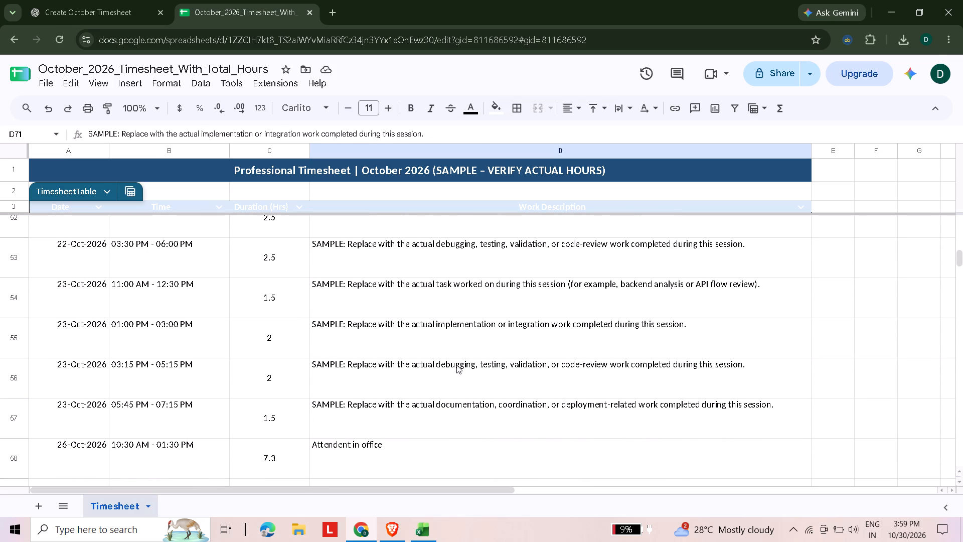
pyautogui.scroll(1, 406, 410)
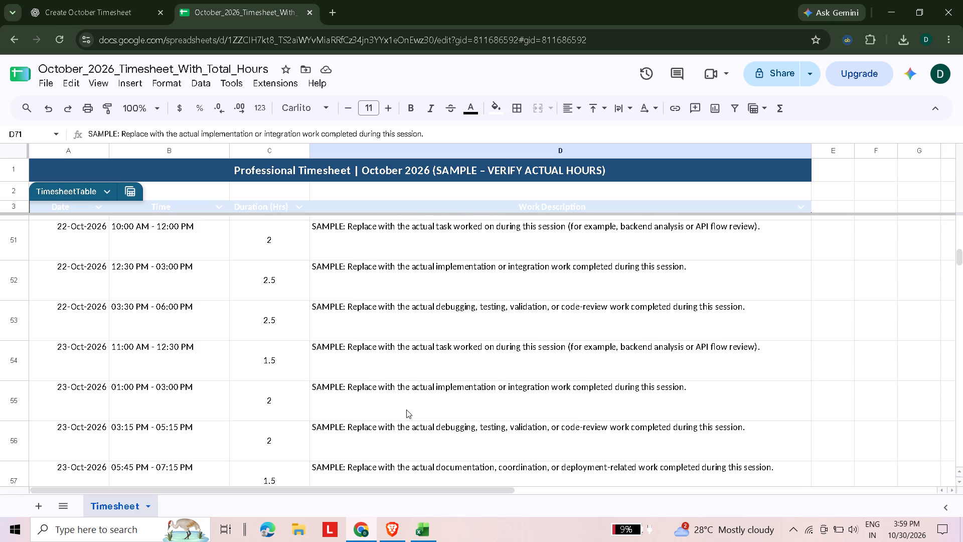
pyautogui.scroll(-1, 406, 410)
pyautogui.tripleClick(399, 407)
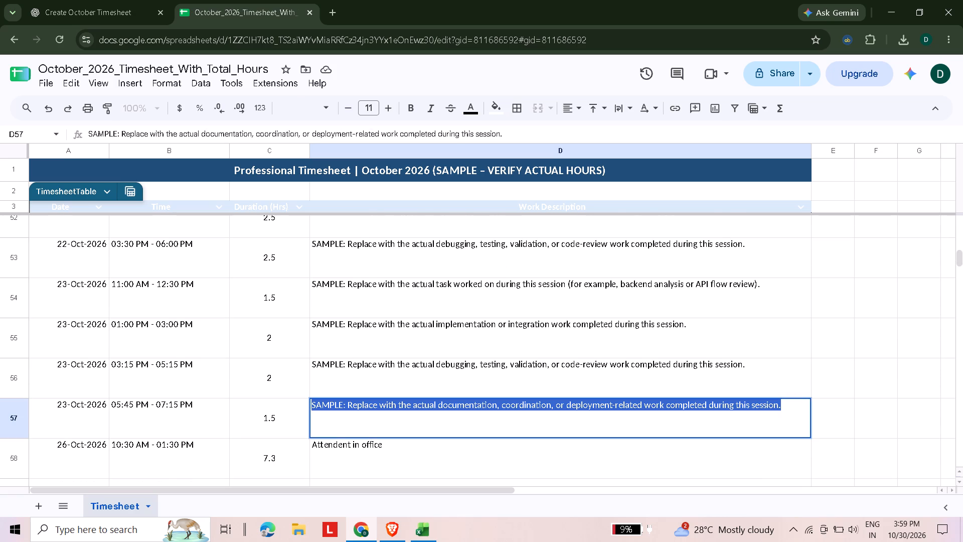
pyautogui.tripleClick(396, 367)
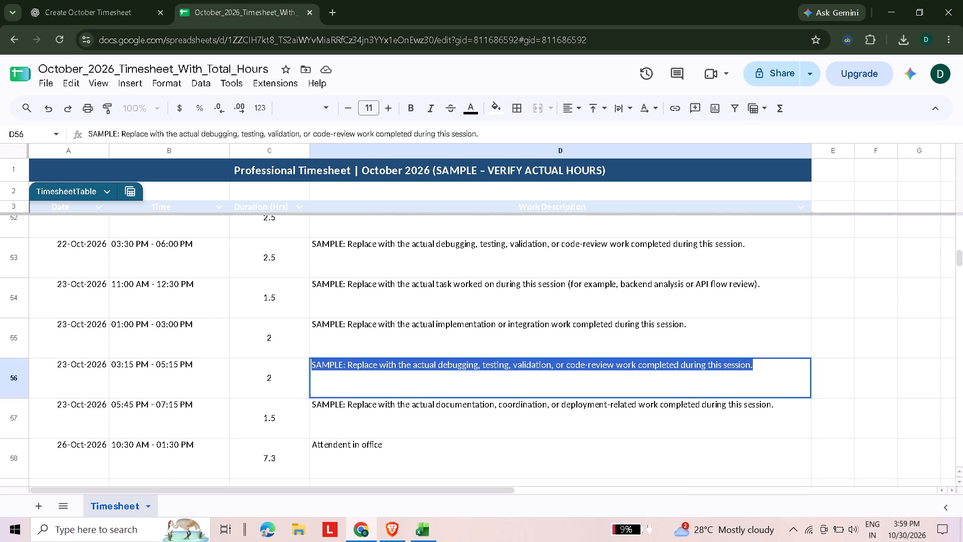
# Replace the 23-Oct-2026, 01:00 PM - 03:00 PM sample description with "investigating the prod portal was down why".
pyautogui.tripleClick(373, 334)
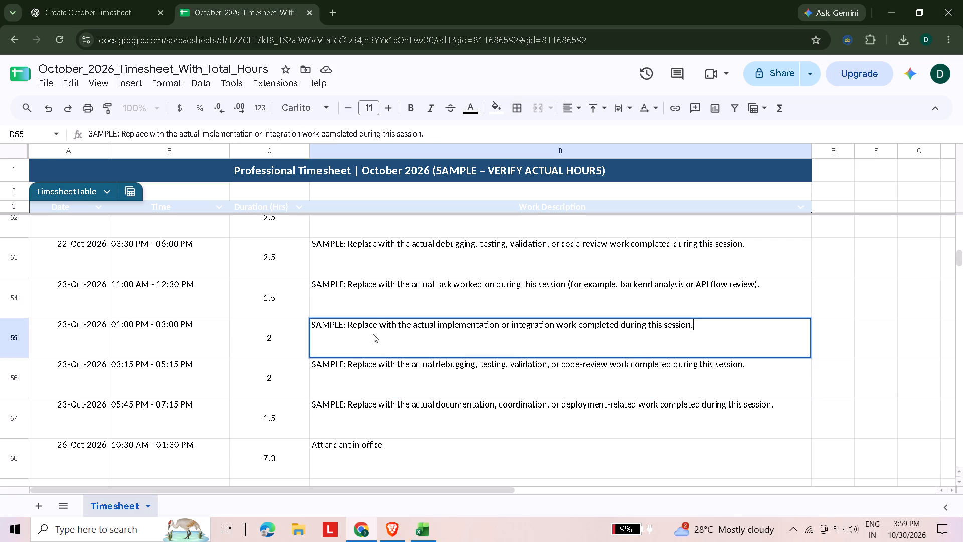
pyautogui.tripleClick(358, 325)
pyautogui.write('Done the po')
pyautogui.press('BackSpace')
pyautogui.press('BackSpace')
pyautogui.press('BackSpace')
pyautogui.press('BackSpace')
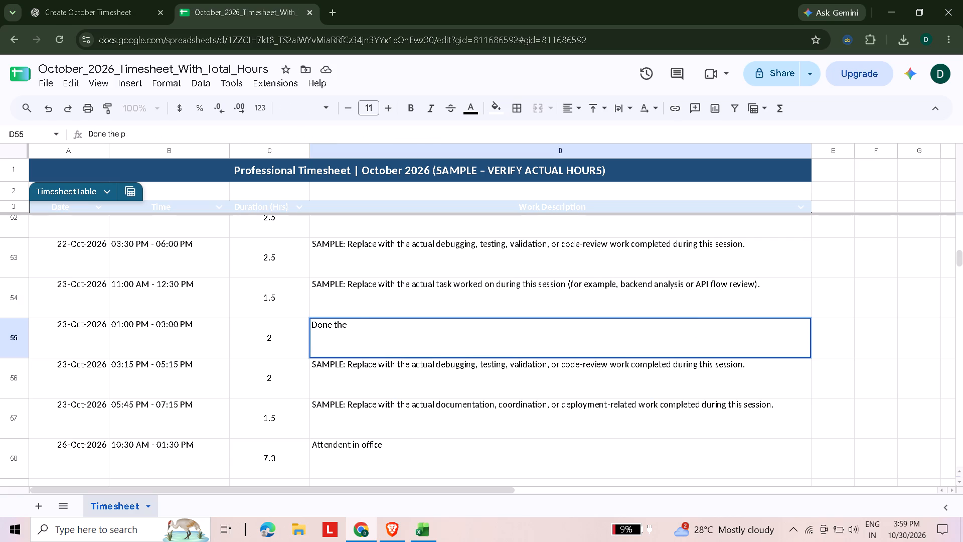
pyautogui.press('BackSpace')
pyautogui.press('BackSpace')
pyautogui.press('BackSpace')
pyautogui.press('BackSpace')
pyautogui.press('BackSpace')
pyautogui.press('BackSpace')
pyautogui.press('BackSpace')
pyautogui.write('inver')
pyautogui.press('BackSpace')
pyautogui.write('sting')
pyautogui.press('BackSpace')
pyautogui.press('BackSpace')
pyautogui.write('gating the')
pyautogui.press('space')
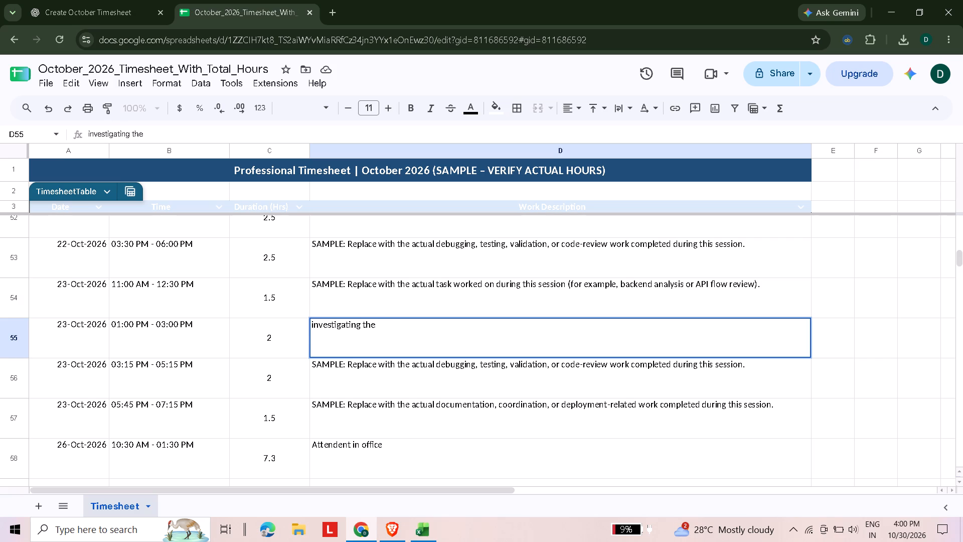
pyautogui.write('poo')
pyautogui.press('BackSpace')
pyautogui.write('rta')
pyautogui.write('l')
pyautogui.press('space')
pyautogui.press('BackSpace')
pyautogui.press('BackSpace')
pyautogui.press('BackSpace')
pyautogui.press('BackSpace')
pyautogui.press('BackSpace')
pyautogui.press('BackSpace')
pyautogui.press('r')
pyautogui.write('od portal was down why')
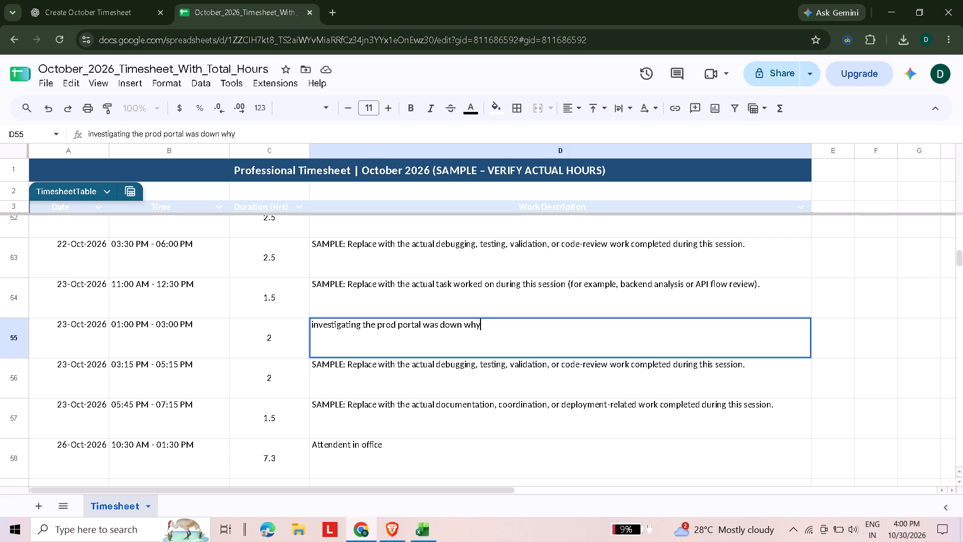
# Extend the same description with "and doing it find wrong branch was merge no code was acually merged the fix code was not merged".
pyautogui.press('space')
pyautogui.write('and doing the o')
pyautogui.press('BackSpace')
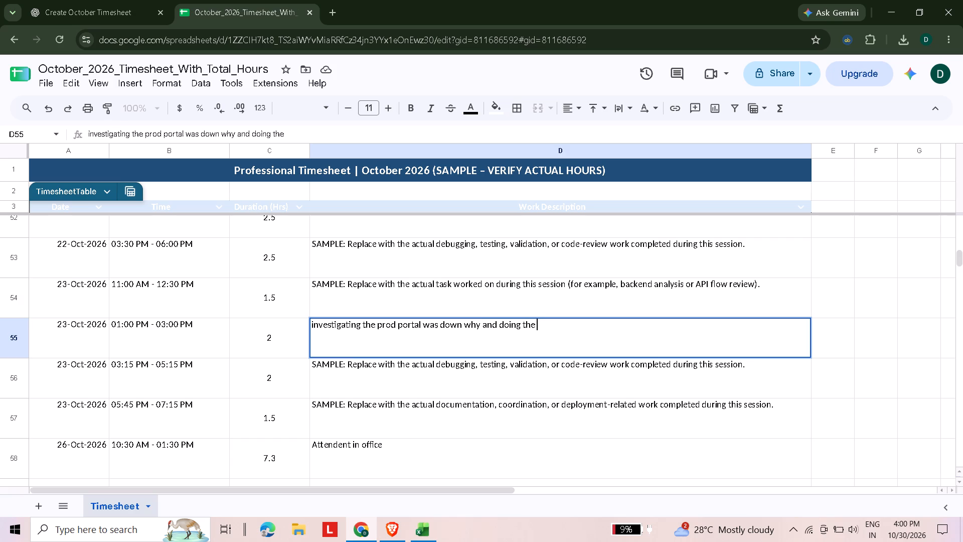
pyautogui.write('in')
pyautogui.press('BackSpace')
pyautogui.press('BackSpace')
pyautogui.press('BackSpace')
pyautogui.press('BackSpace')
pyautogui.press('BackSpace')
pyautogui.press('BackSpace')
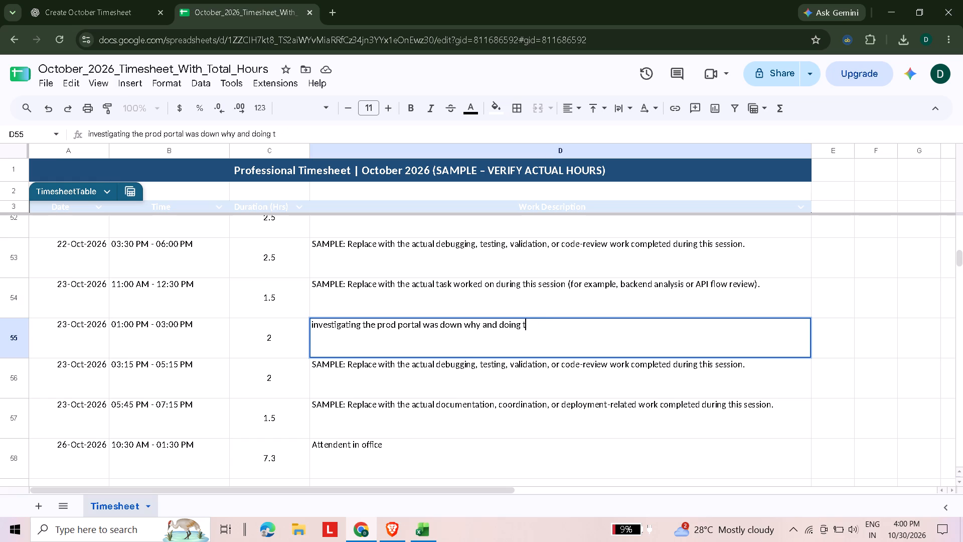
pyautogui.write('it find wrong branchg')
pyautogui.press('BackSpace')
pyautogui.press('space')
pyautogui.write('was merge')
pyautogui.press('space')
pyautogui.write('no code was acually merged')
pyautogui.press('space')
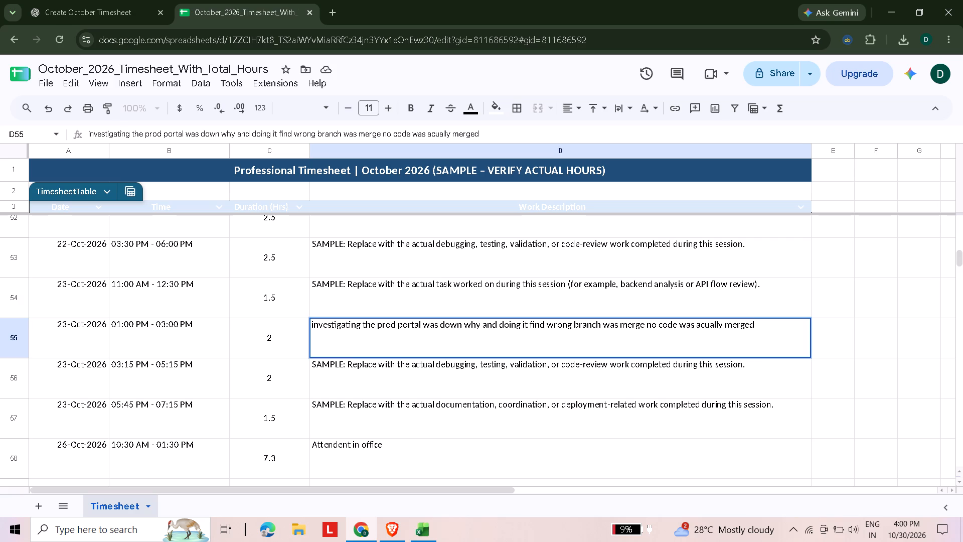
pyautogui.write('the fix code was not merged')
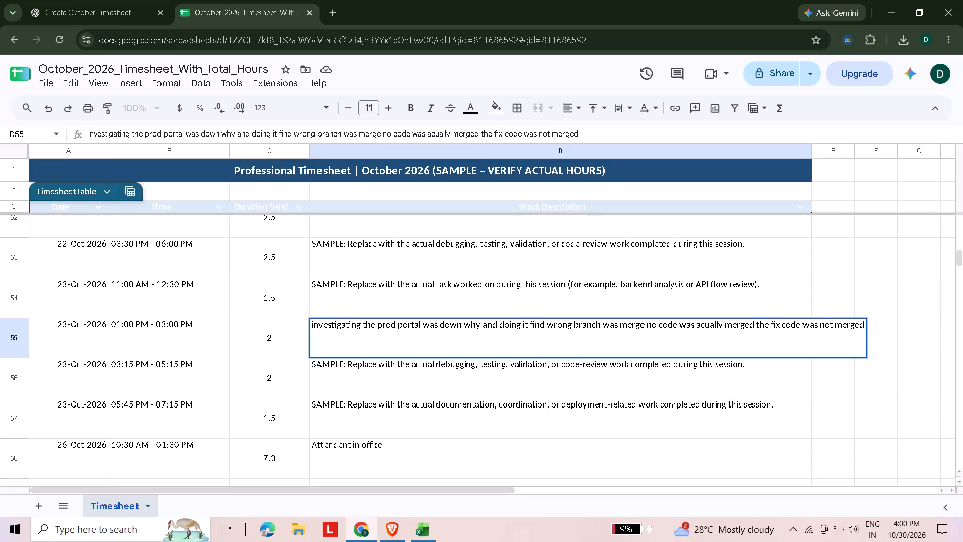
pyautogui.click(433, 440)
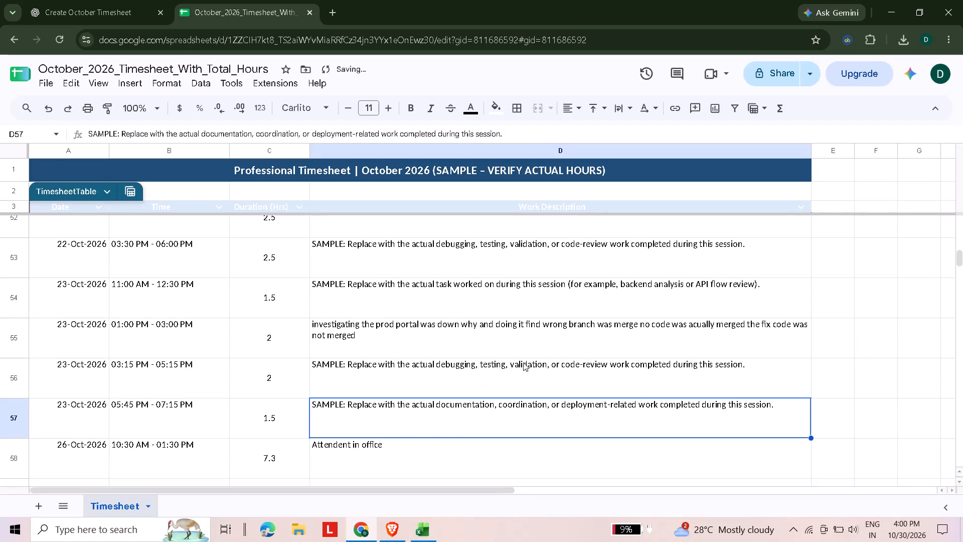
# Replace the 02-Oct-2026, 11:00 AM - 01:00 PM sample description with "Imolemneted CSV and pdf feature download in frontend".
pyautogui.scroll(16, 686, 276)
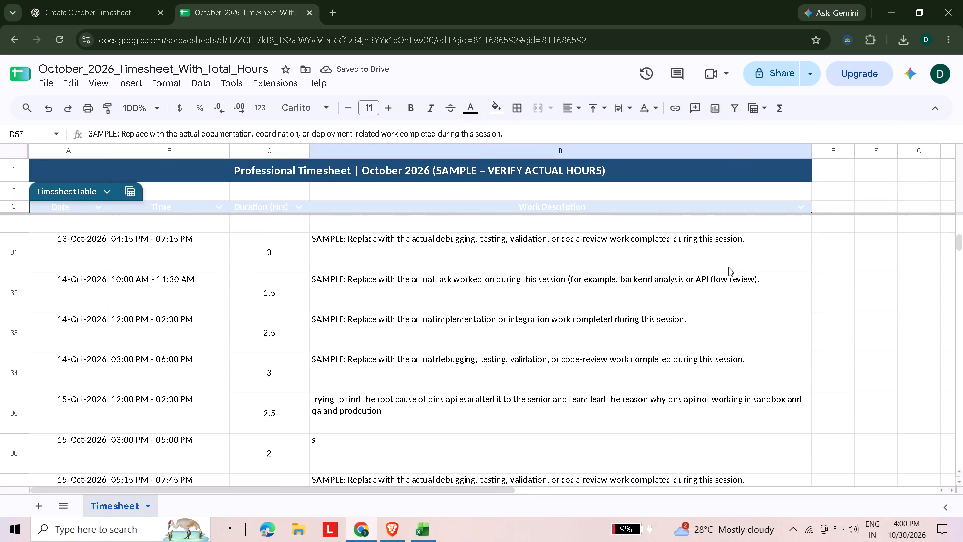
pyautogui.scroll(20, 728, 267)
pyautogui.scroll(17, 728, 267)
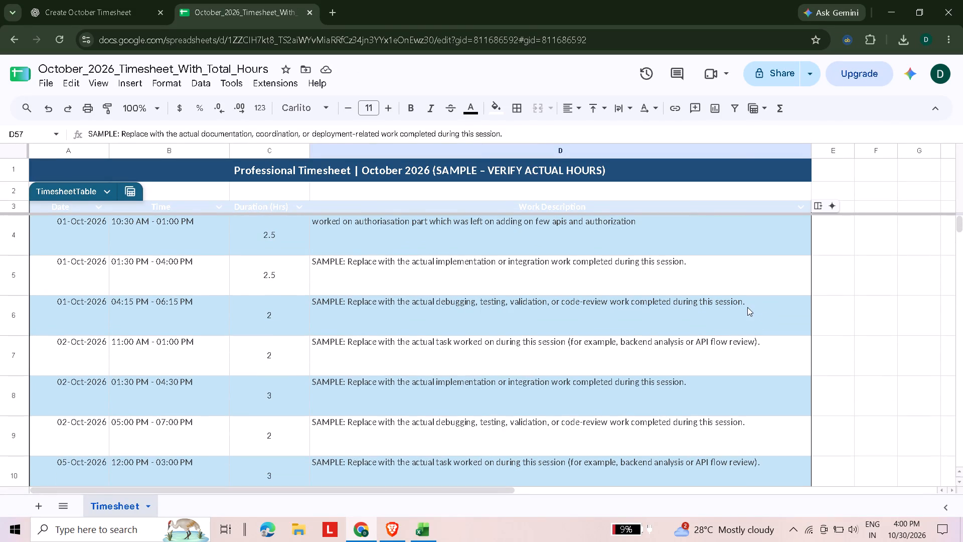
pyautogui.scroll(4, 747, 307)
pyautogui.scroll(-2, 412, 311)
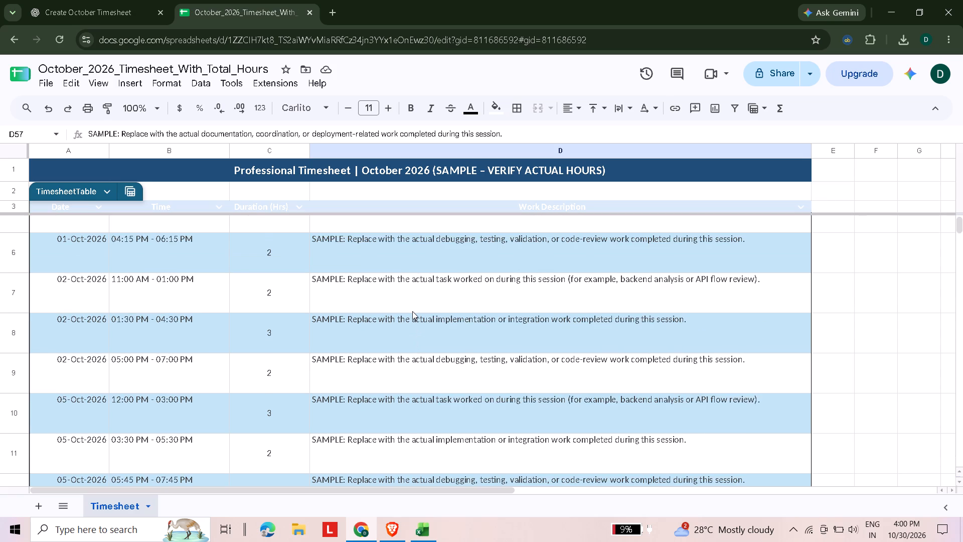
pyautogui.scroll(-1, 453, 364)
pyautogui.scroll(5, 453, 364)
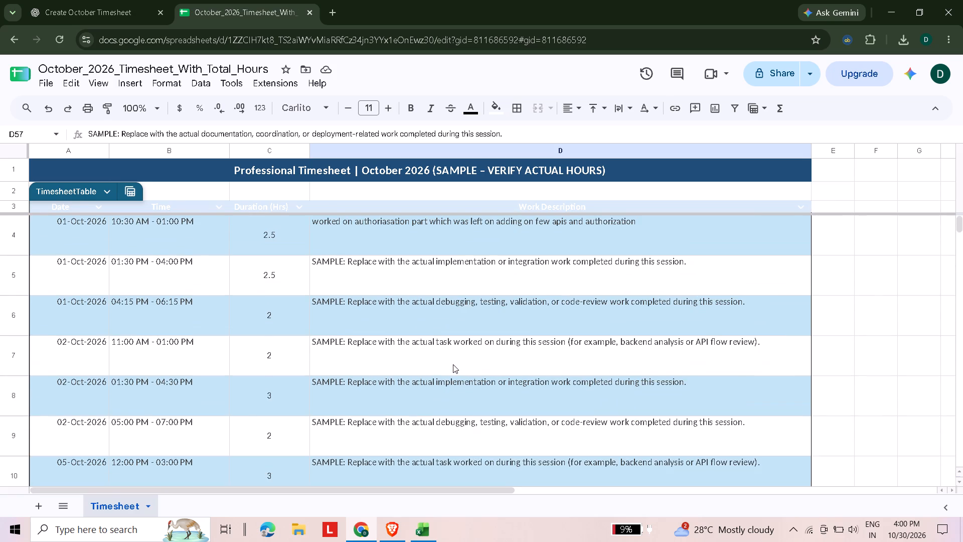
pyautogui.scroll(3, 453, 364)
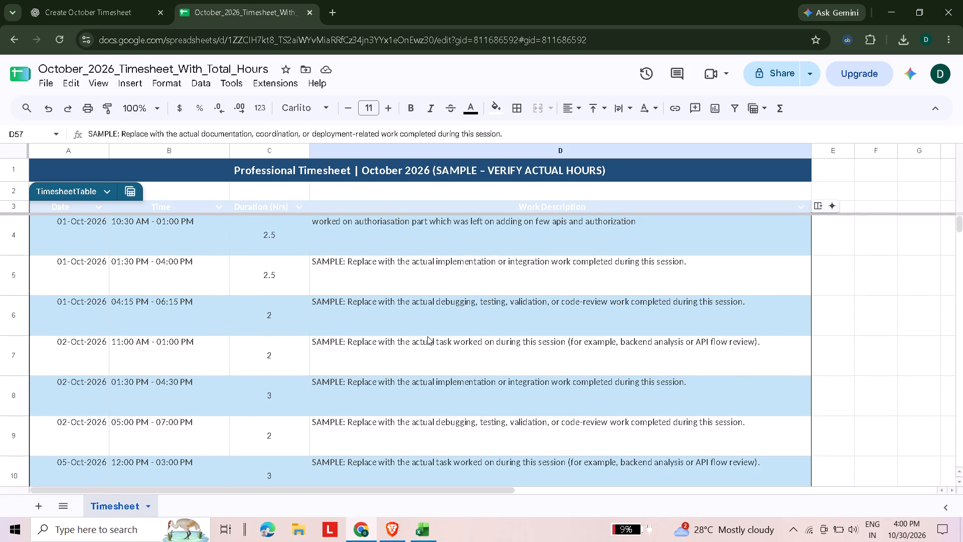
pyautogui.doubleClick(427, 336)
pyautogui.doubleClick(431, 349)
pyautogui.tripleClick(423, 346)
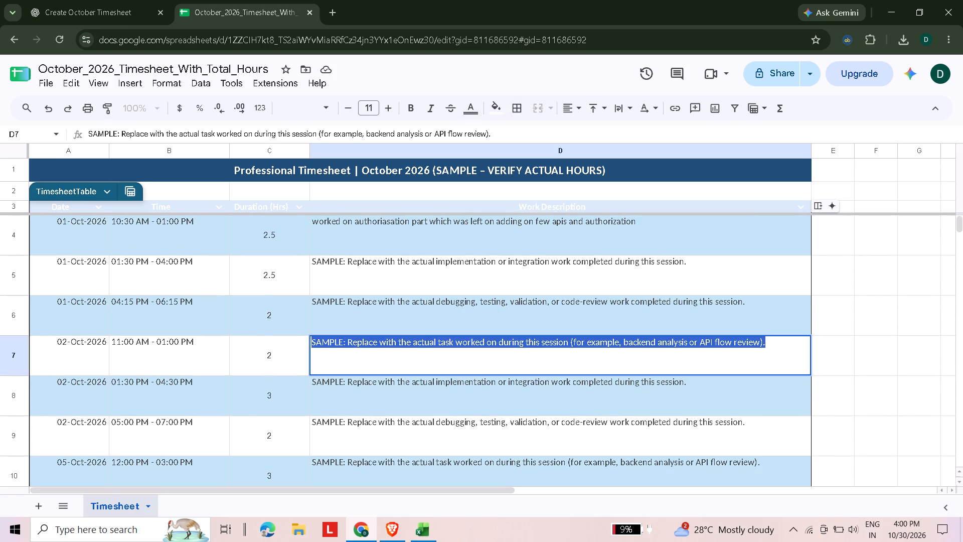
pyautogui.press('BackSpace')
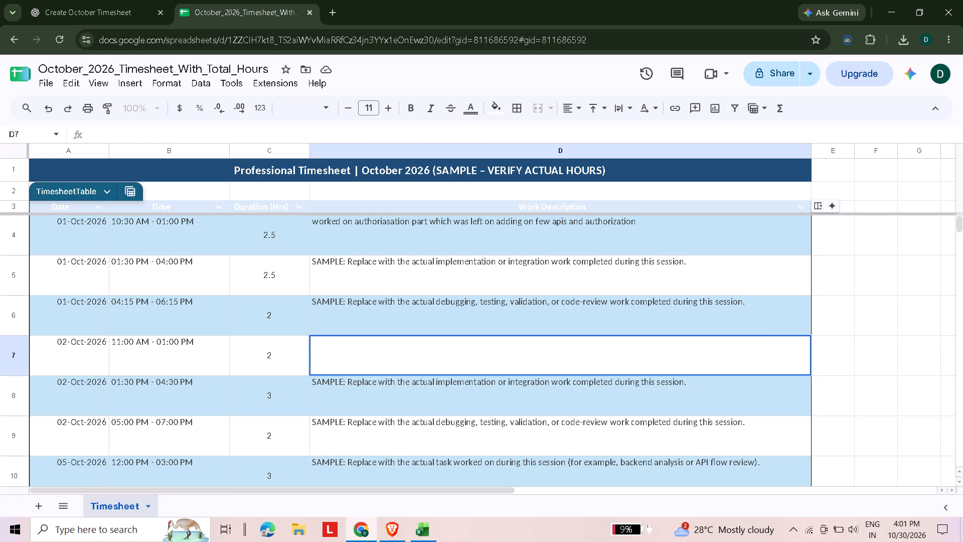
pyautogui.write('Fi')
pyautogui.press('BackSpace')
pyautogui.press('BackSpace')
pyautogui.write('Imolen')
pyautogui.press('BackSpace')
pyautogui.write('mneted S')
pyautogui.hotkey('shift', 'BackSpace')
pyautogui.write('CSV')
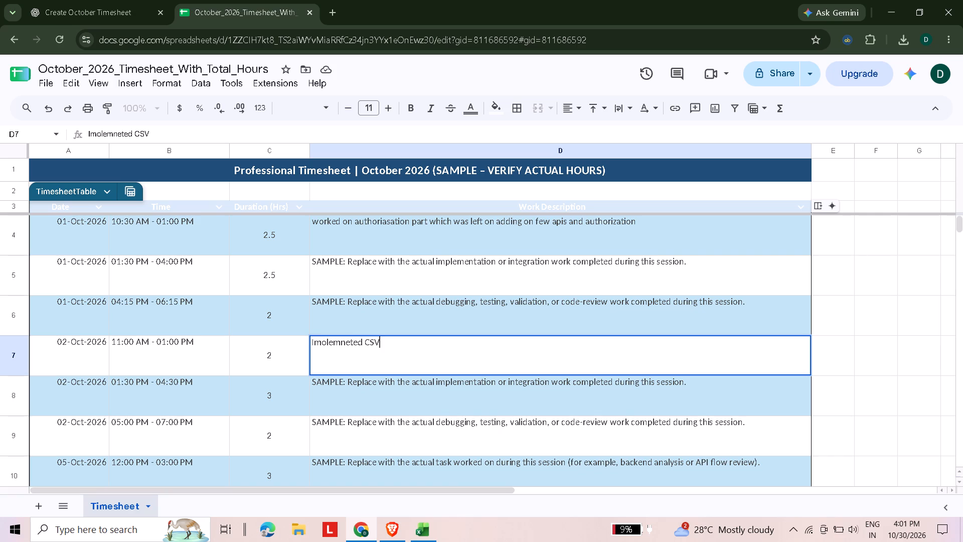
pyautogui.press('space')
pyautogui.write('tras')
pyautogui.press('BackSpace')
pyautogui.write('sancion')
pyautogui.press('space')
pyautogui.write('feature')
pyautogui.press('BackSpace')
pyautogui.press('BackSpace')
pyautogui.press('BackSpace')
pyautogui.press('BackSpace')
pyautogui.press('BackSpace')
pyautogui.press('BackSpace')
pyautogui.press('BackSpace')
pyautogui.press('BackSpace')
pyautogui.press('BackSpace')
pyautogui.press('BackSpace')
pyautogui.press('BackSpace')
pyautogui.press('BackSpace')
pyautogui.press('BackSpace')
pyautogui.press('BackSpace')
pyautogui.press('BackSpace')
pyautogui.press('BackSpace')
pyautogui.press('BackSpace')
pyautogui.press('BackSpace')
pyautogui.write('and pd')
pyautogui.press('BackSpace')
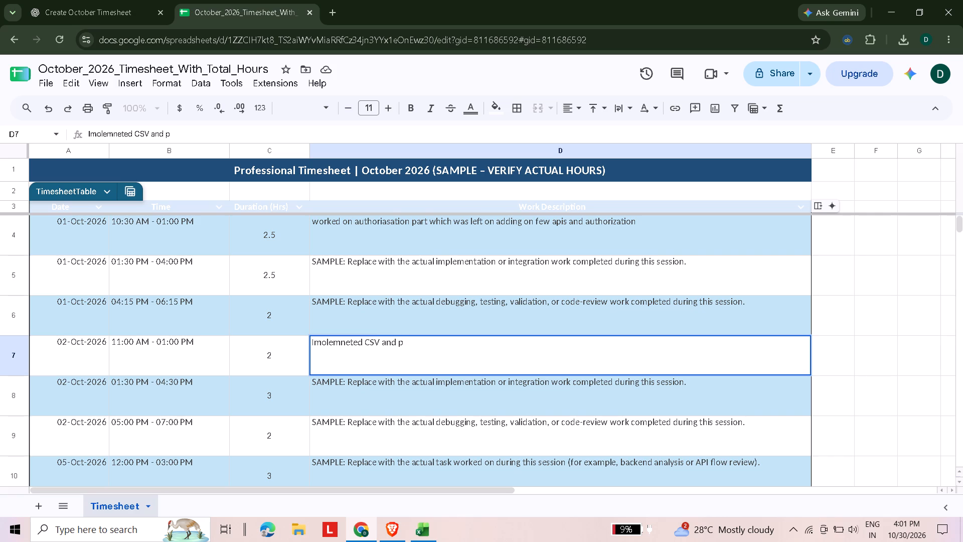
pyautogui.write('df feature download')
pyautogui.press('space')
pyautogui.write('in frontend')
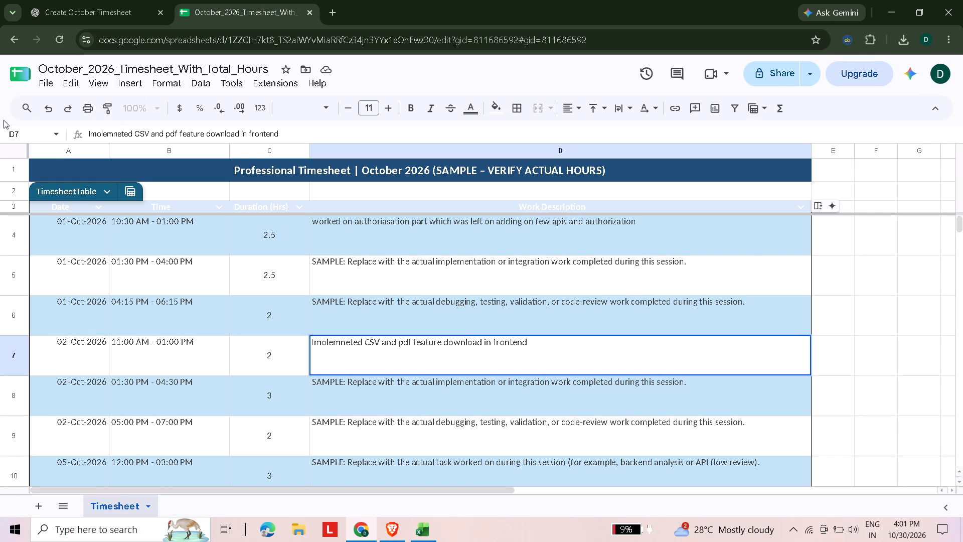
pyautogui.click(46, 92)
pyautogui.click(49, 81)
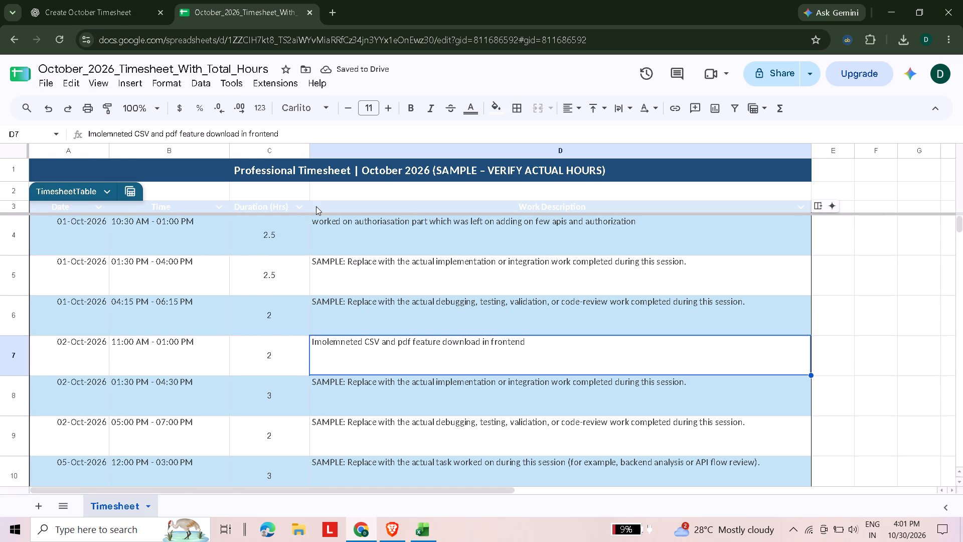
pyautogui.click(910, 42)
pyautogui.scroll(-7, 874, 90)
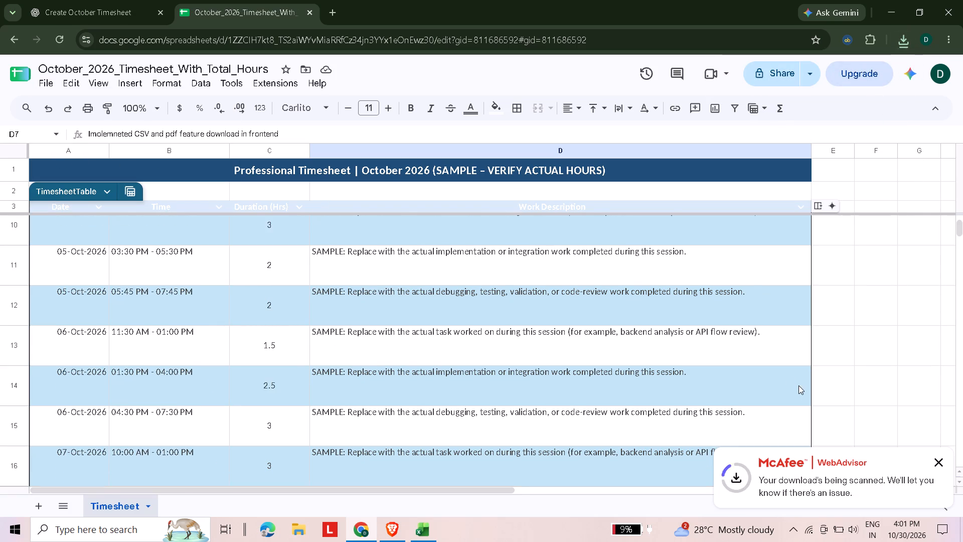
pyautogui.scroll(-19, 798, 385)
pyautogui.scroll(-5, 798, 386)
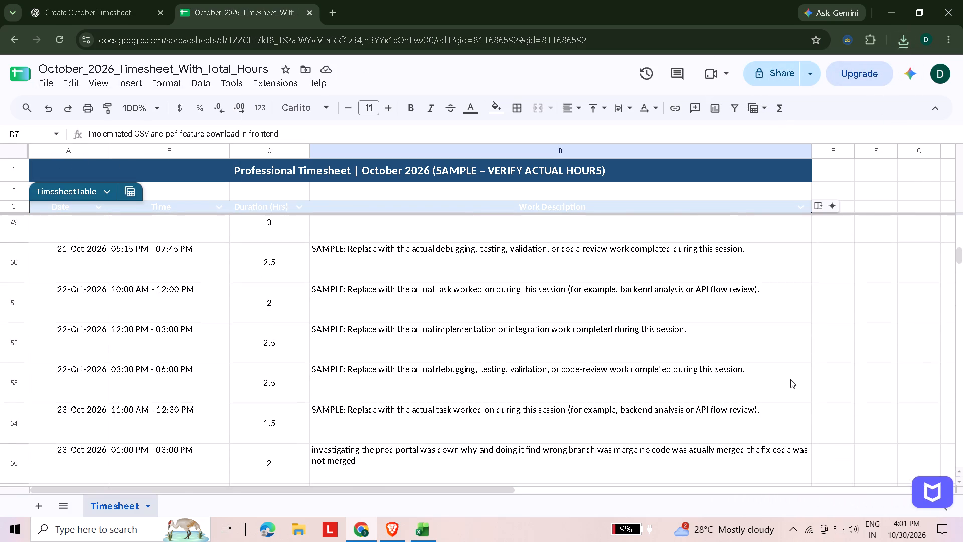